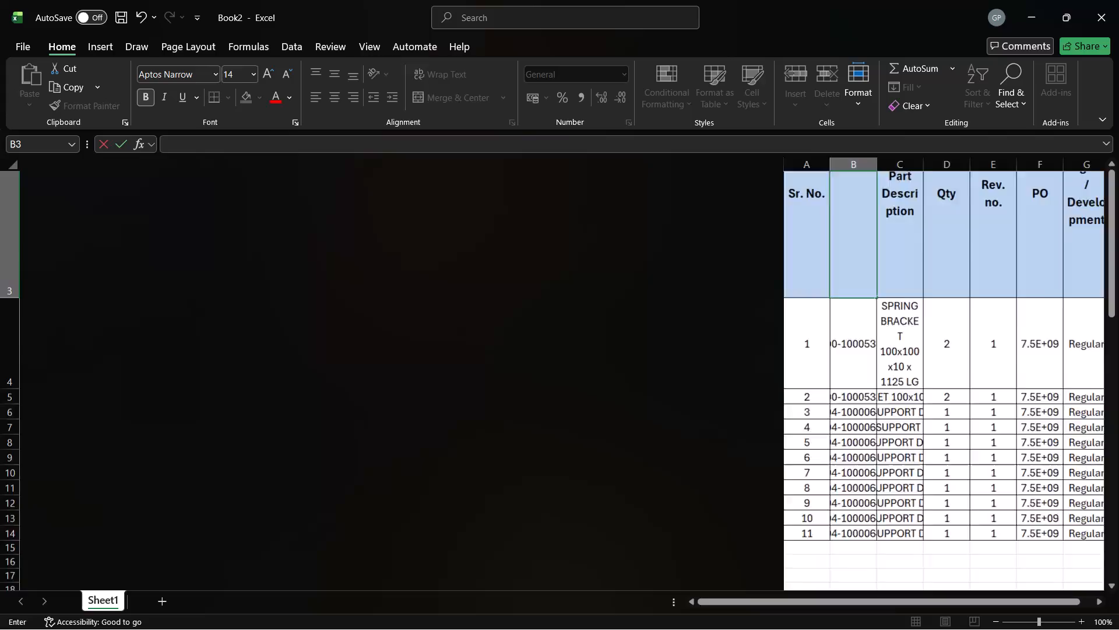
Widen column B of the upper Inspection call Annexure table until the full part codes fit.
scroll(351, 267, "left", 4)
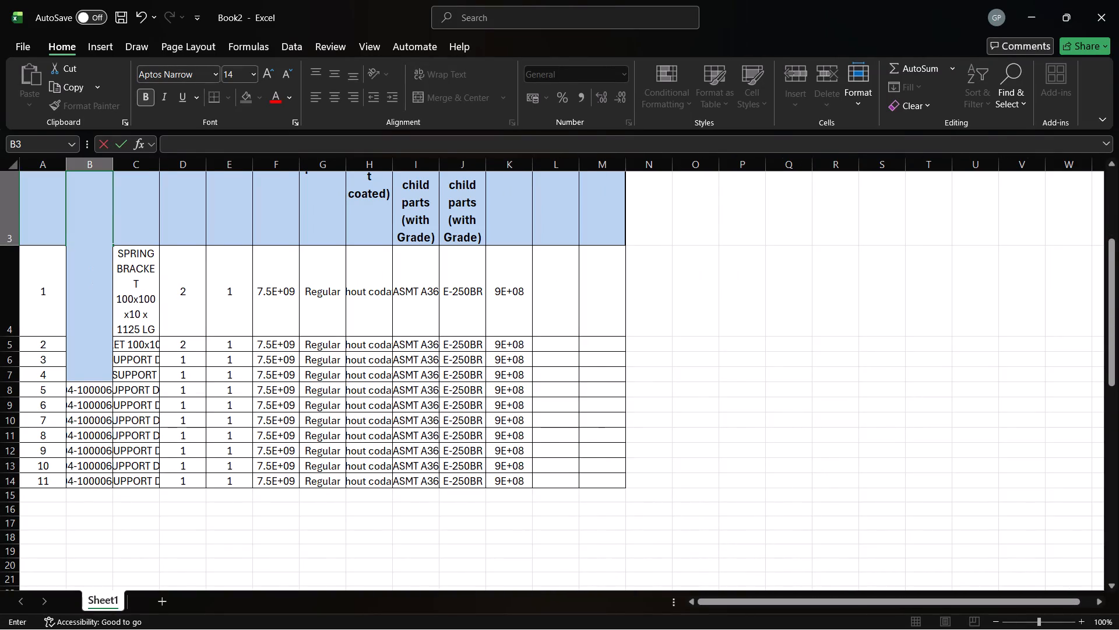
scroll(469, 345, "right", 4)
scroll(220, 271, "right", 6)
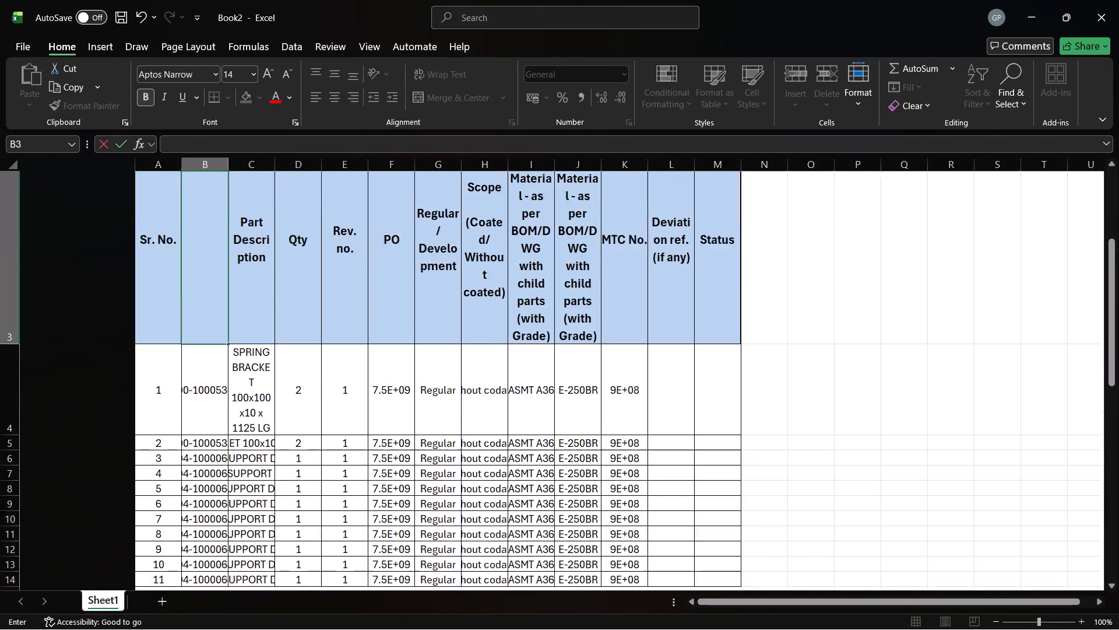
scroll(220, 271, "right", 1)
scroll(220, 271, "up", 6)
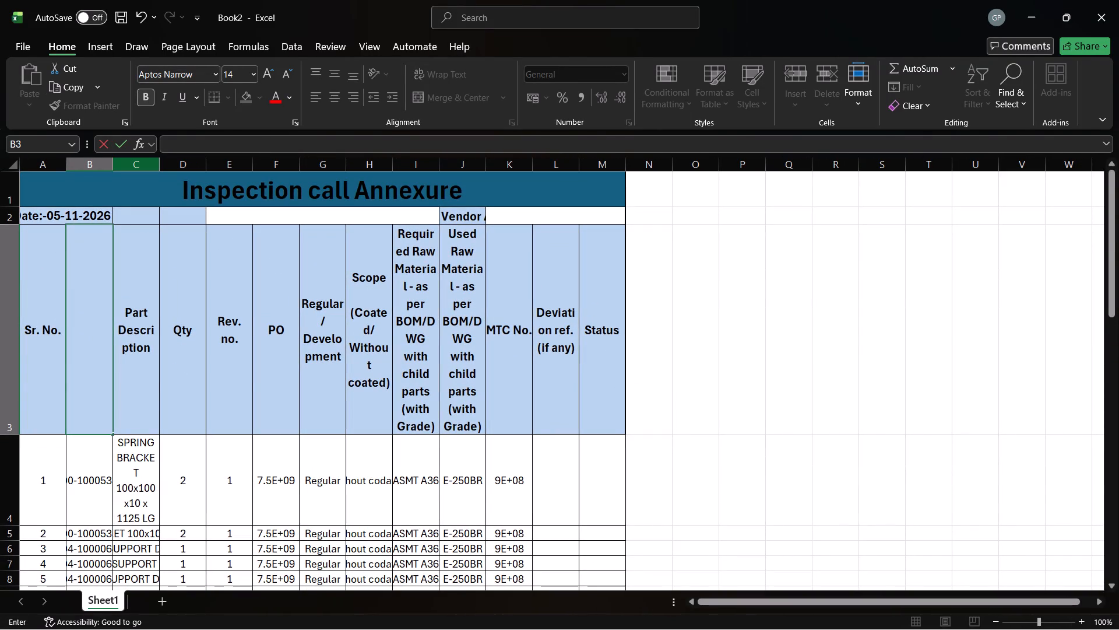
left_click(109, 166)
left_click(115, 166)
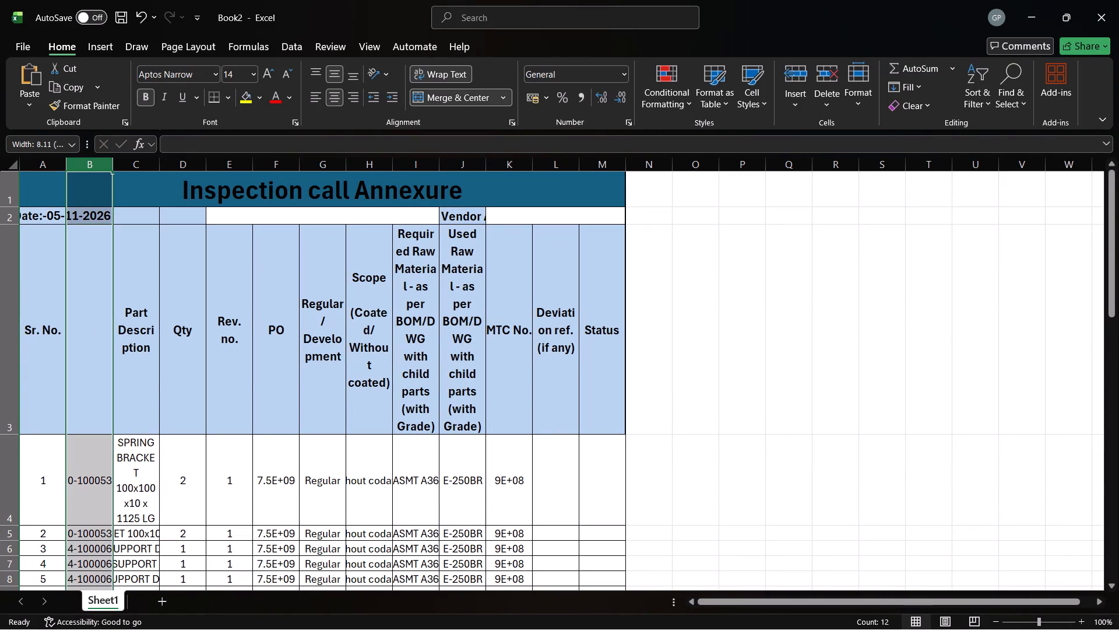
left_click_drag(110, 165, 141, 176)
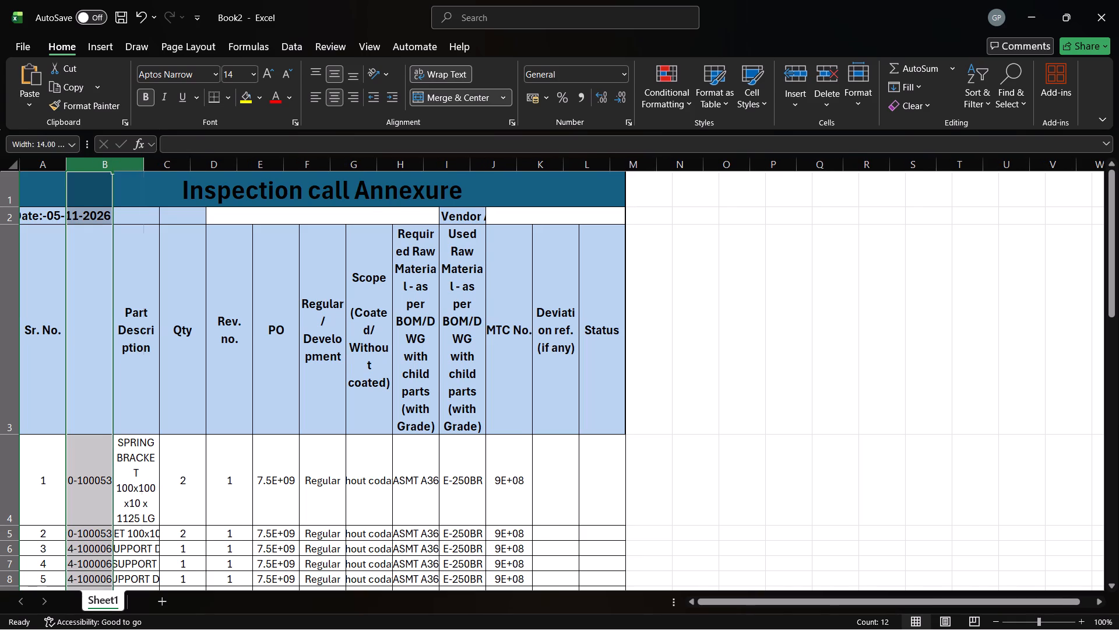
left_click_drag(145, 161, 220, 175)
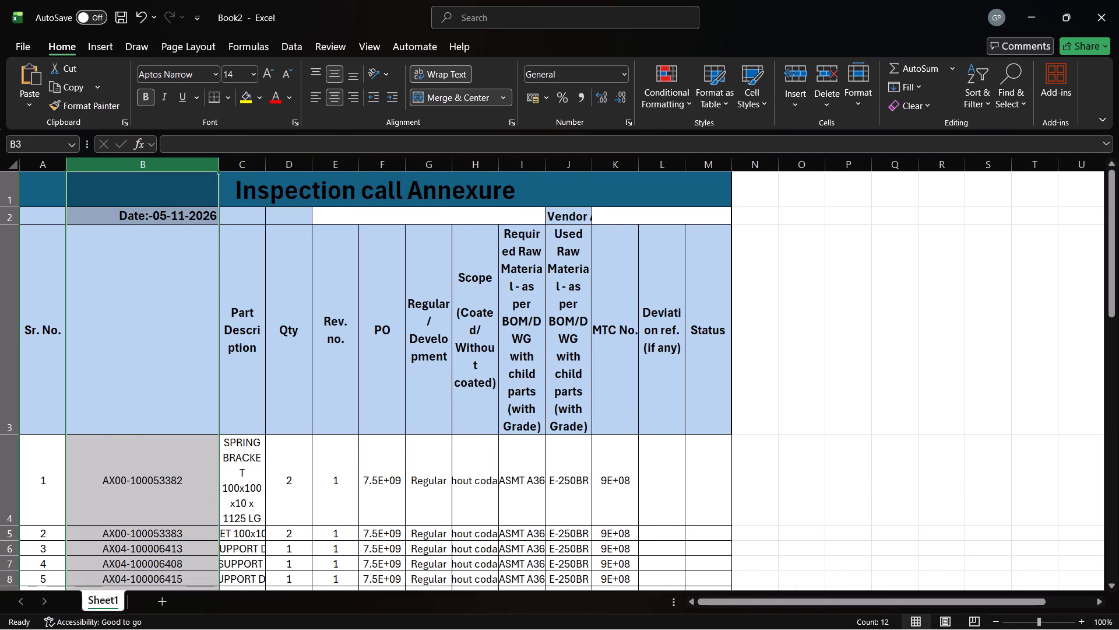
Widen the Part Description column until the spring bracket descriptions fit on one line.
left_click_drag(262, 161, 316, 168)
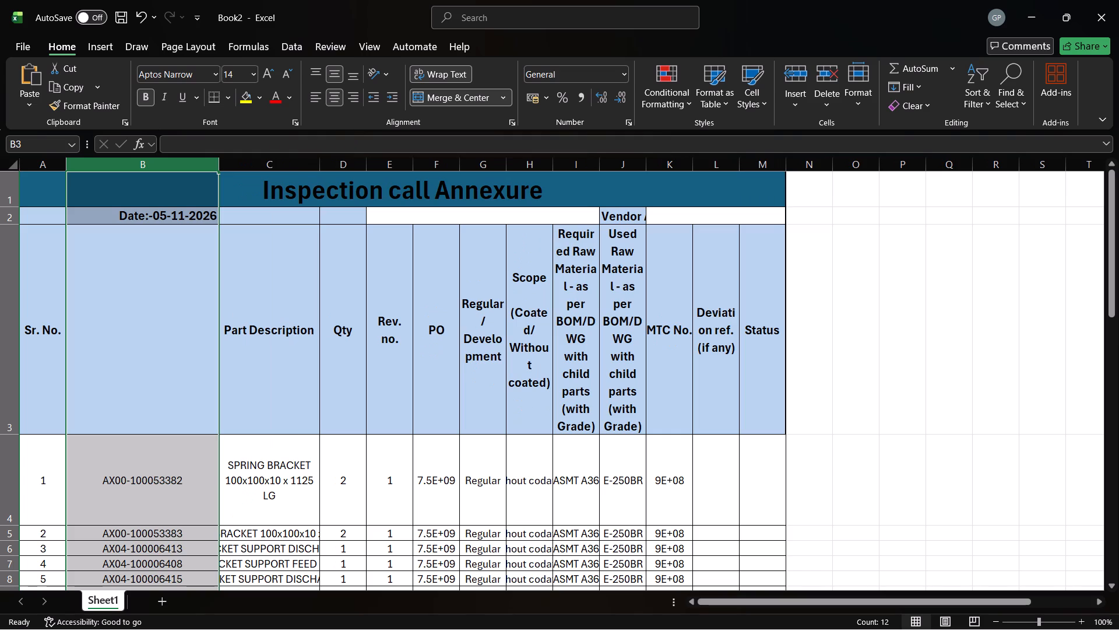
scroll(274, 295, "up", 1)
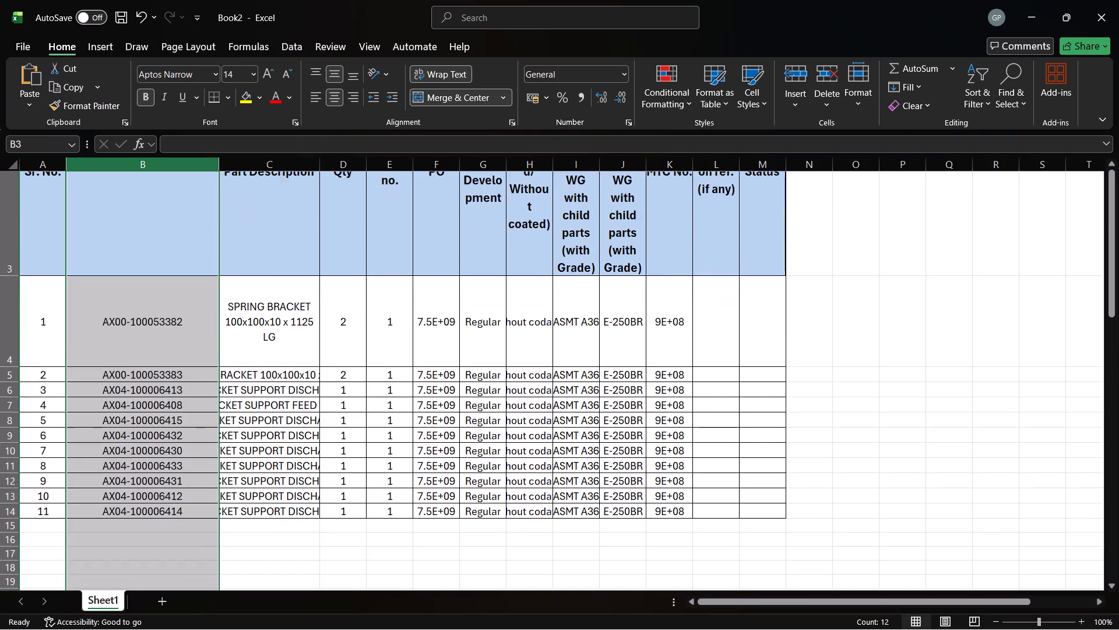
scroll(274, 295, "up", 1)
scroll(280, 238, "down", 4)
scroll(280, 238, "up", 1)
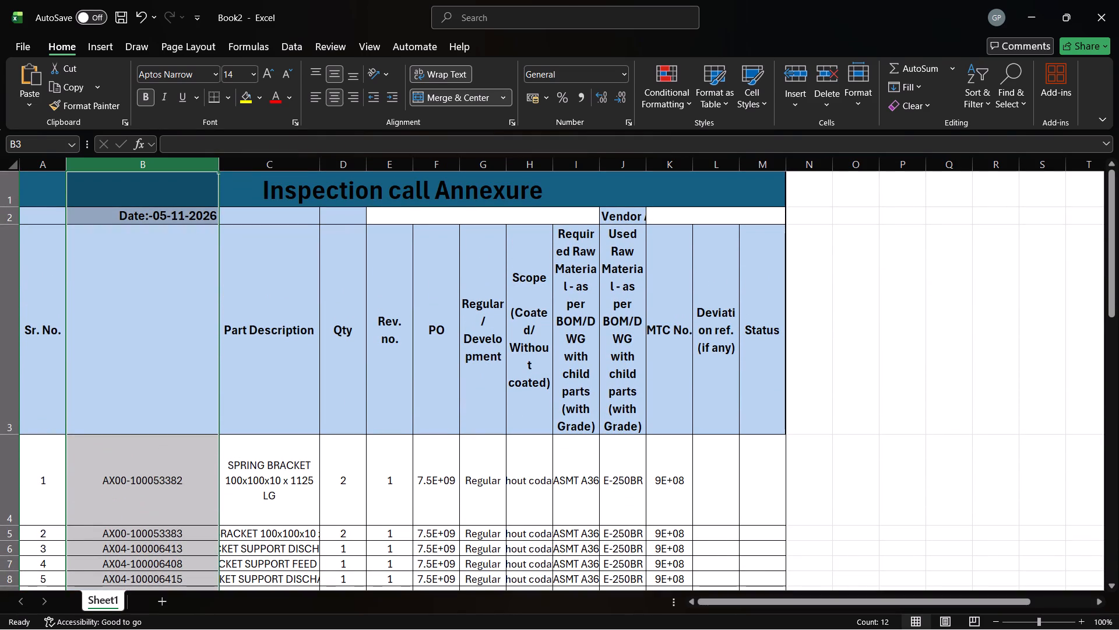
left_click_drag(318, 166, 378, 179)
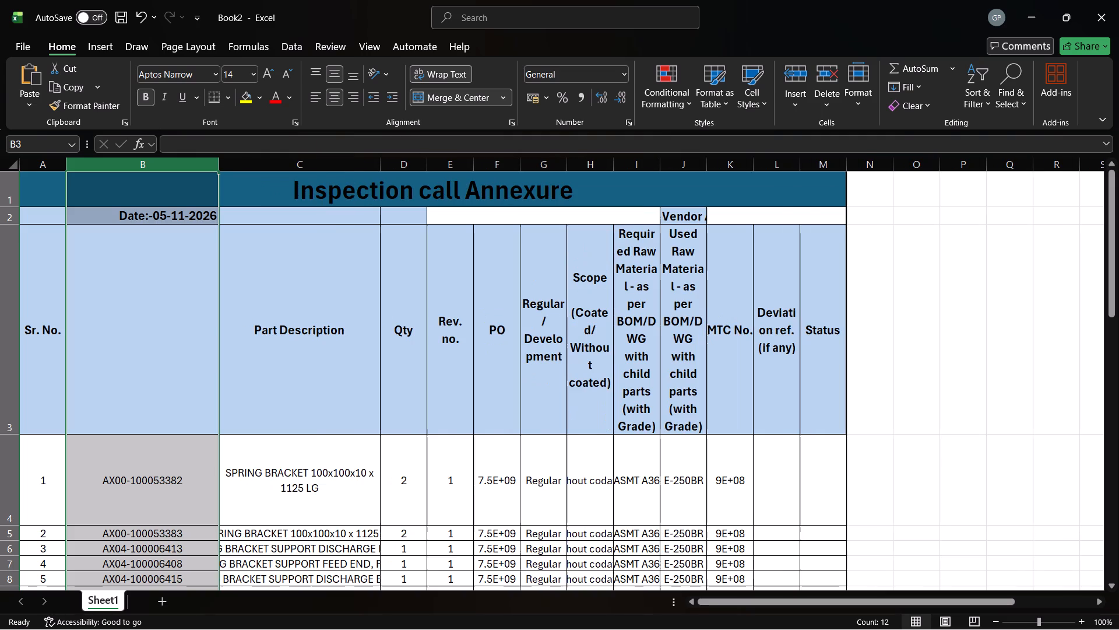
left_click_drag(378, 166, 467, 178)
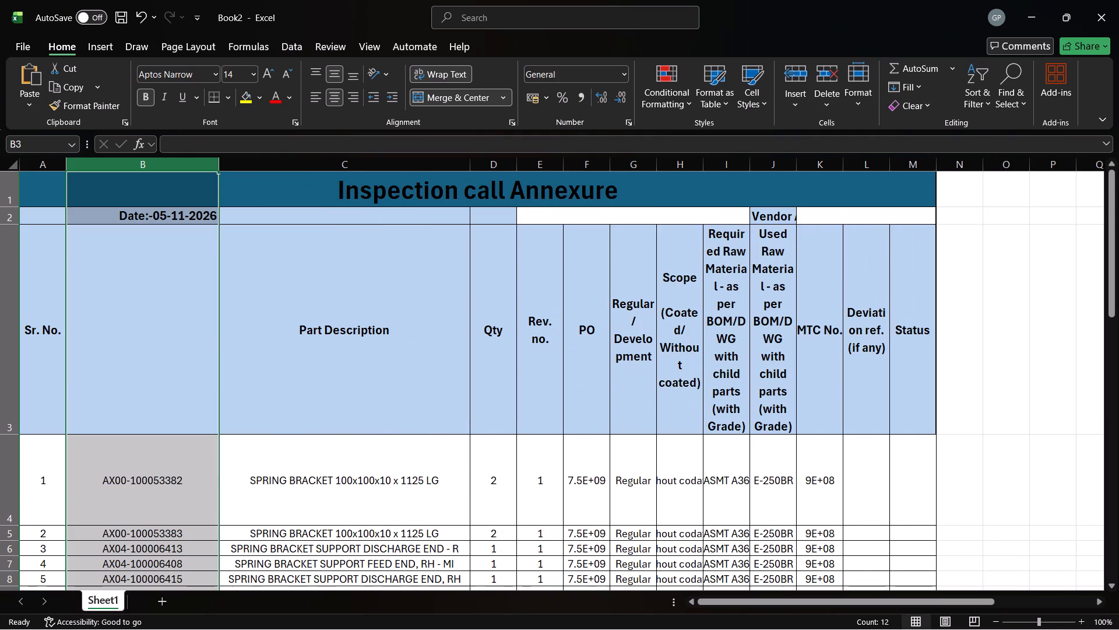
scroll(434, 272, "up", 1)
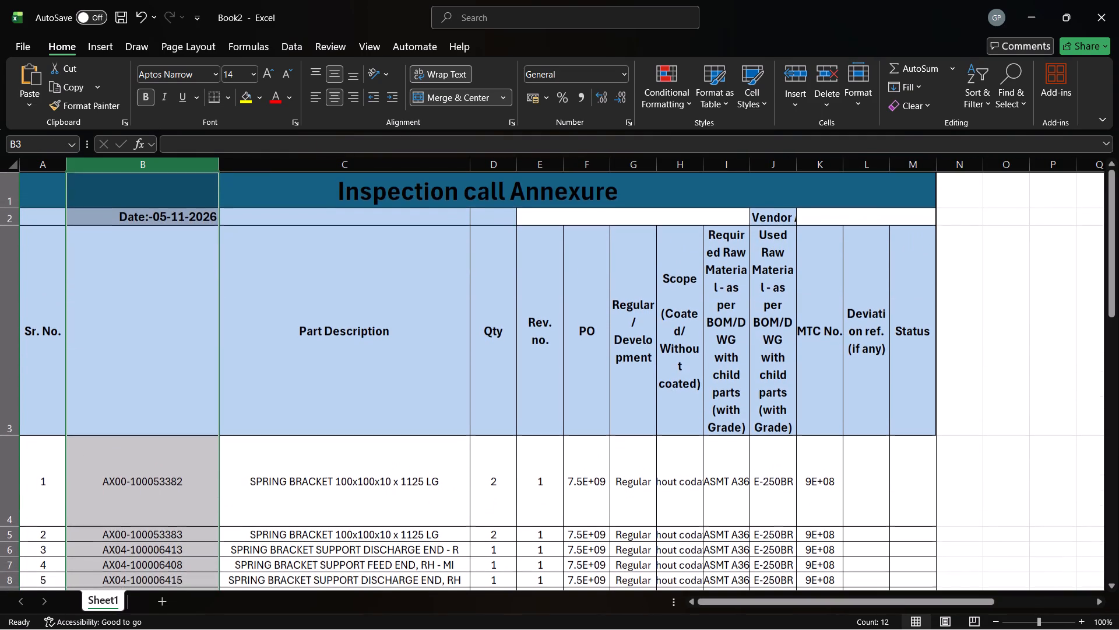
left_click_drag(473, 164, 518, 170)
scroll(518, 170, "up", 1)
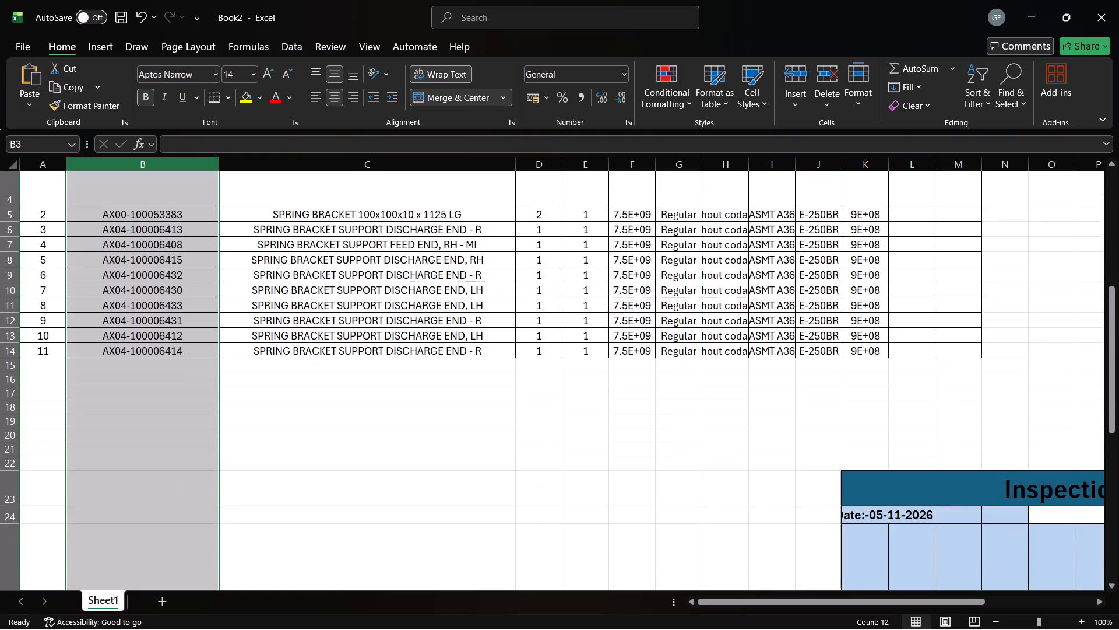
scroll(518, 170, "up", 1)
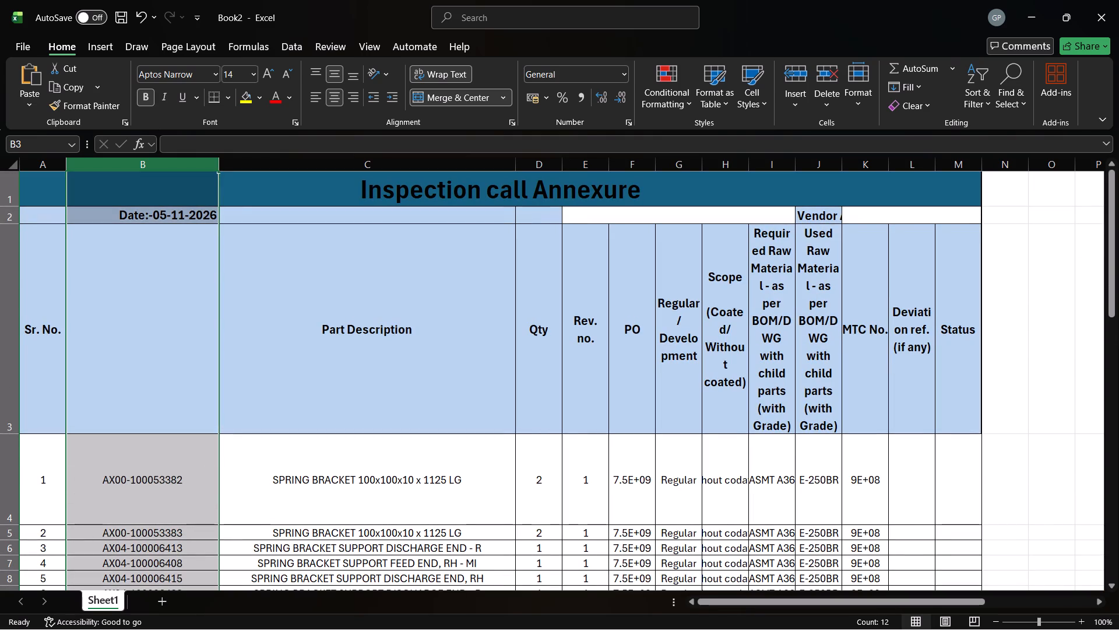
Slightly narrow the Qty column and widen the PO column until the full PO numbers fit.
left_click(558, 163)
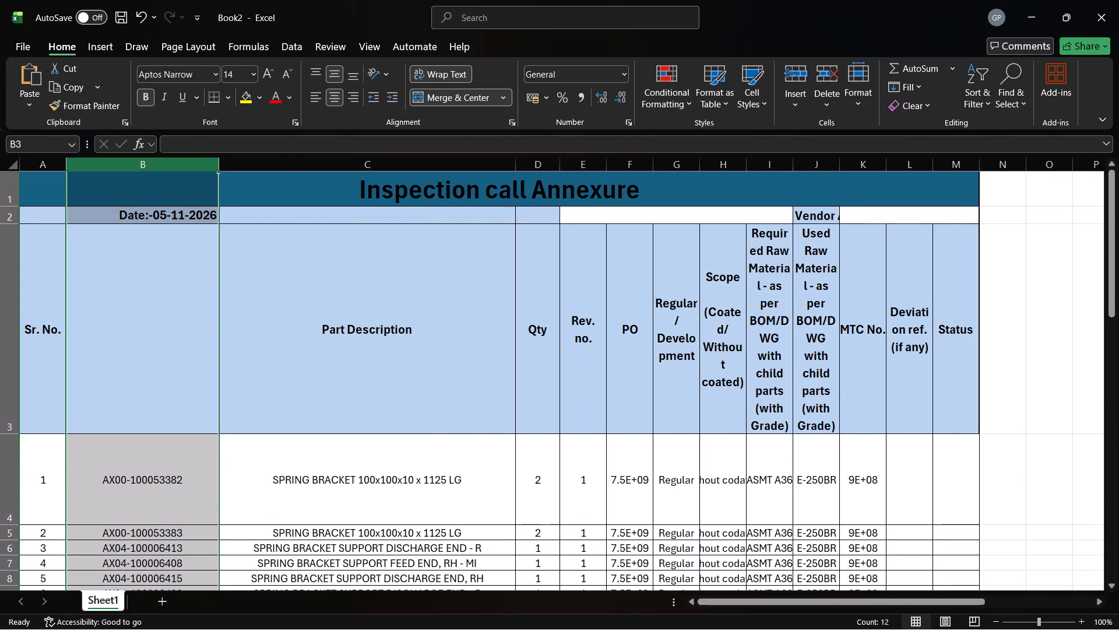
scroll(556, 166, "left", 1)
scroll(556, 166, "right", 3)
scroll(556, 166, "left", 1)
scroll(556, 166, "down", 1)
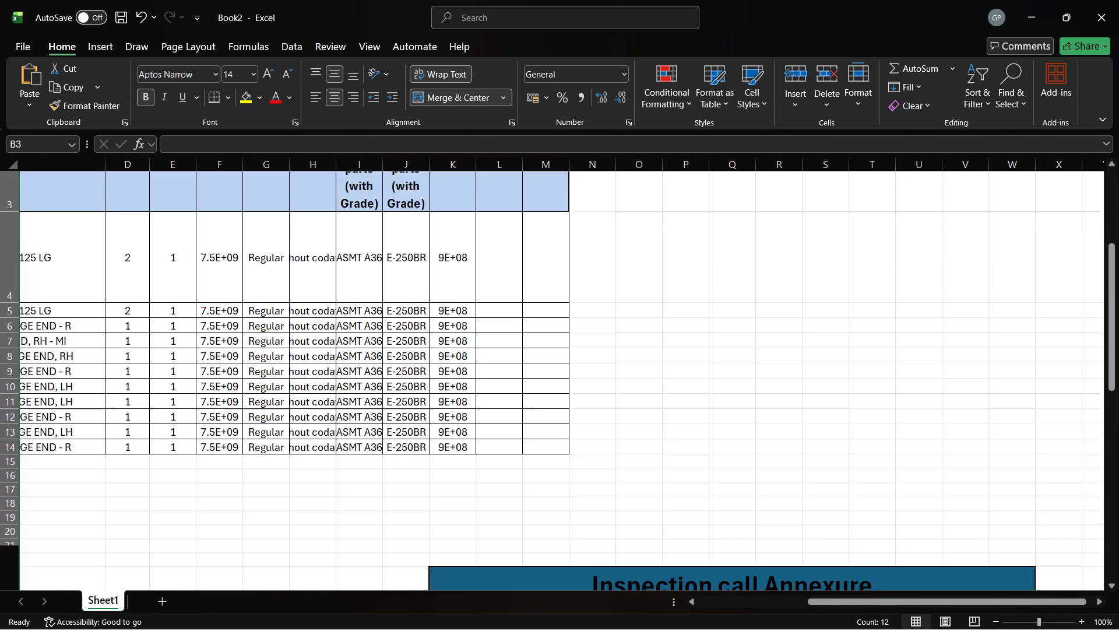
scroll(556, 166, "down", 1)
scroll(556, 166, "right", 1)
scroll(556, 166, "up", 1)
scroll(556, 166, "right", 1)
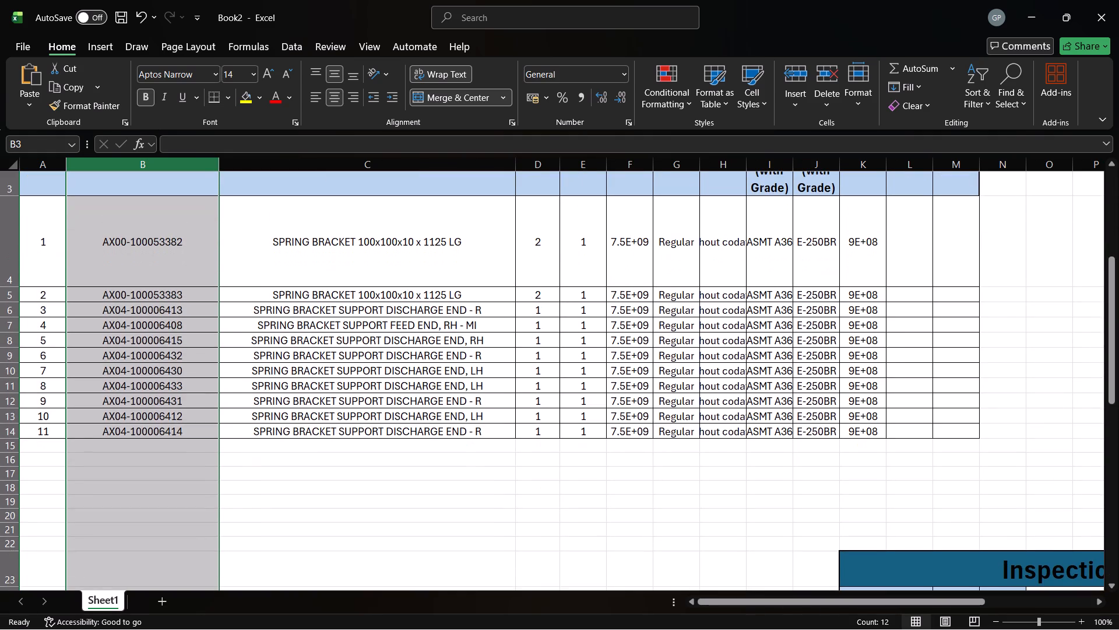
scroll(556, 166, "right", 1)
left_click(556, 166)
left_click(586, 376)
scroll(586, 376, "up", 2)
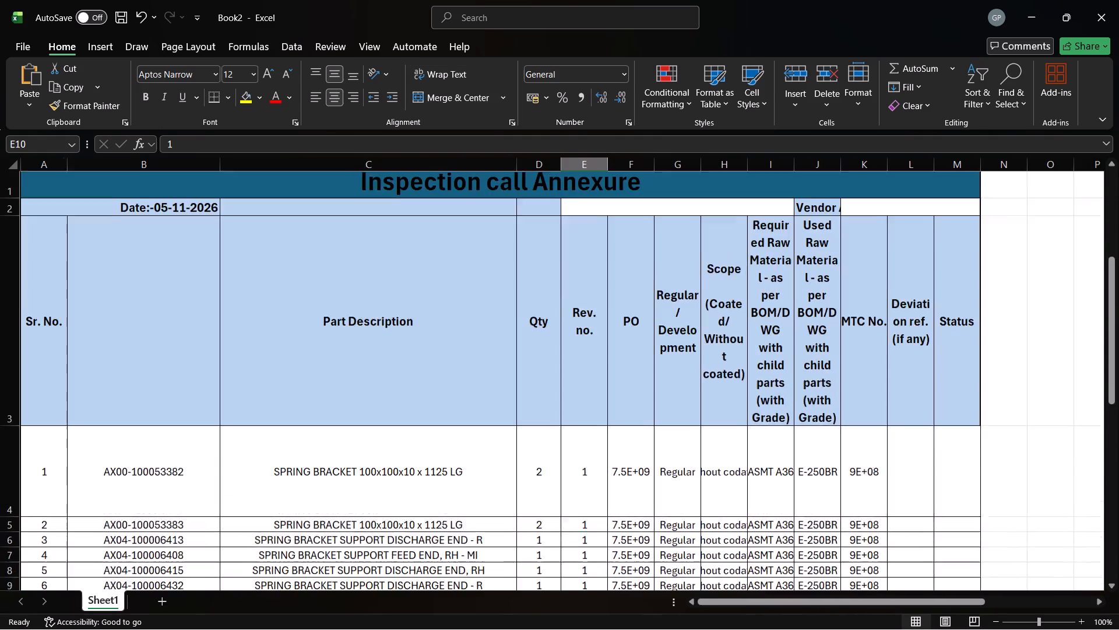
scroll(586, 376, "left", 2)
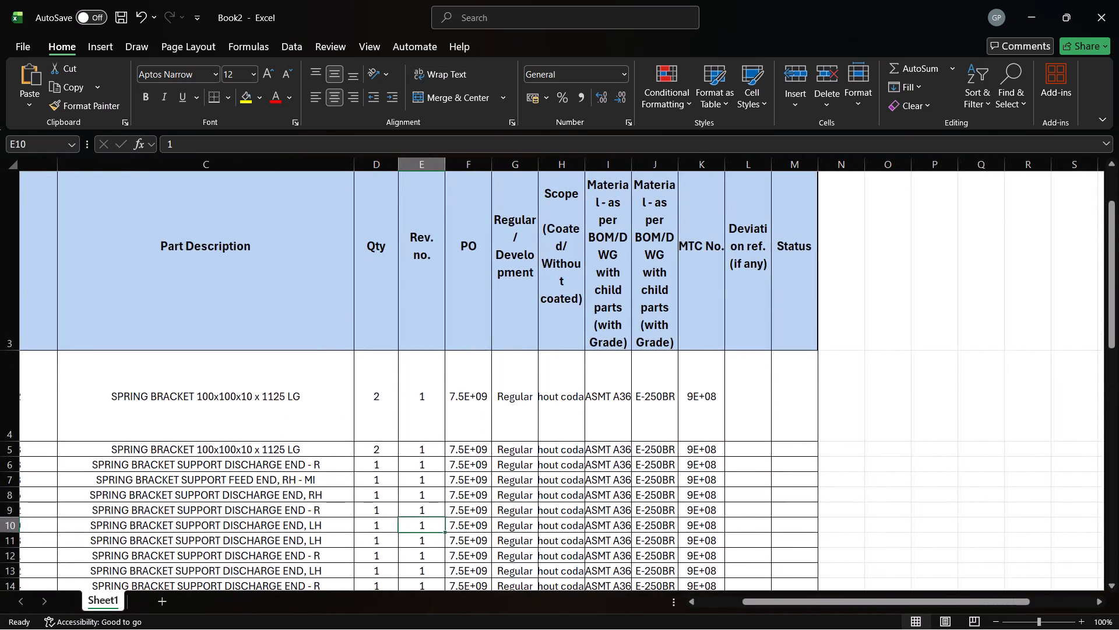
scroll(516, 323, "up", 5)
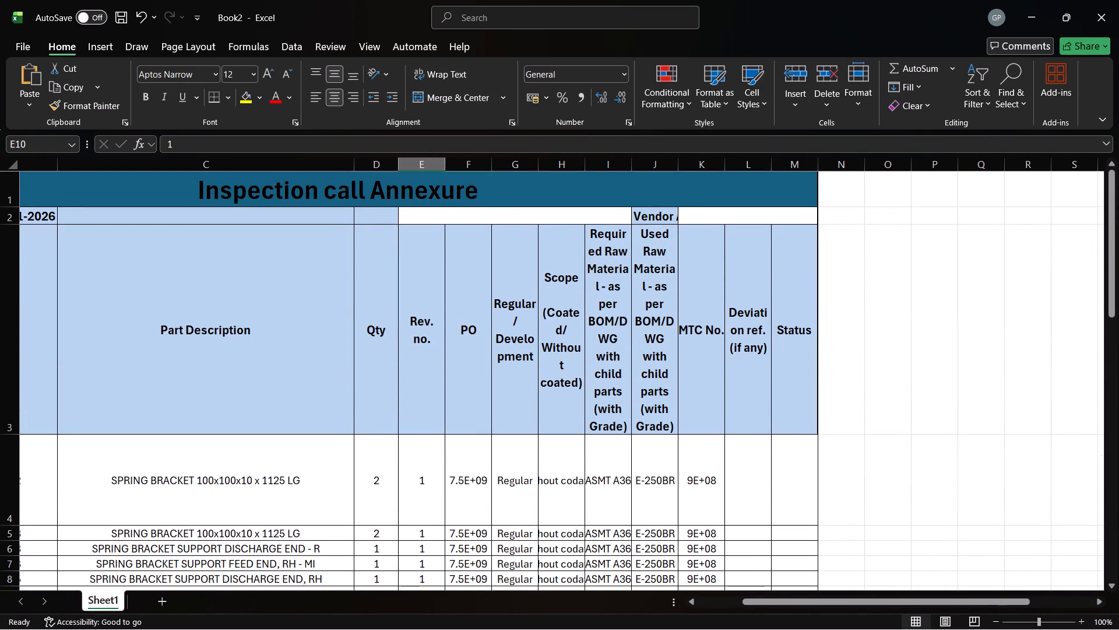
left_click_drag(490, 160, 533, 174)
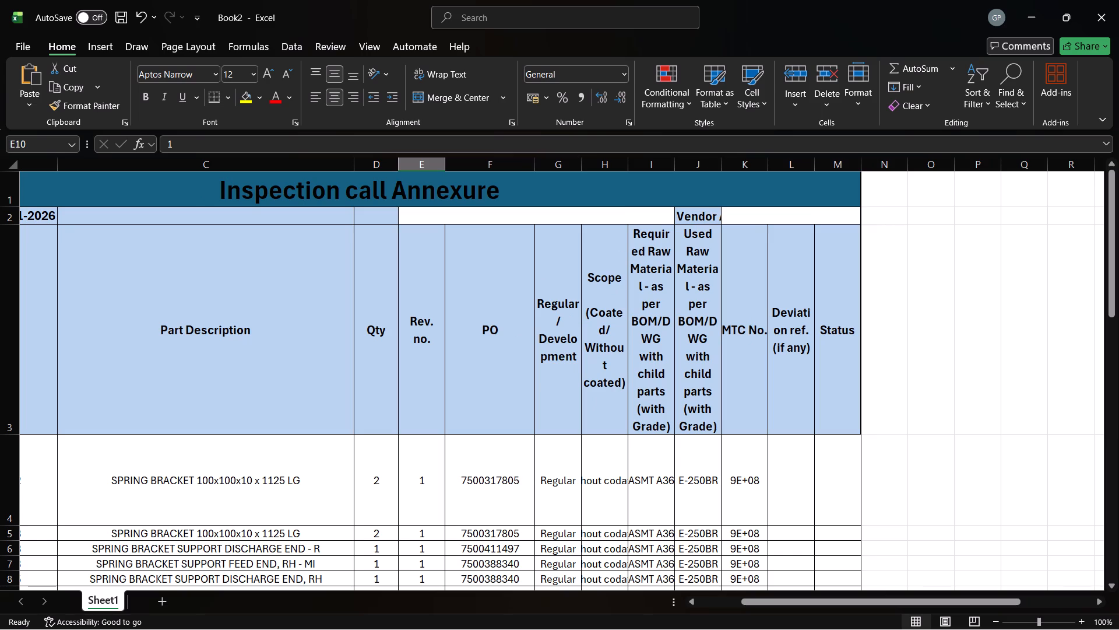
Widen the Regular / Development and Scope columns so their headers and entries fit.
left_click_drag(585, 166, 620, 170)
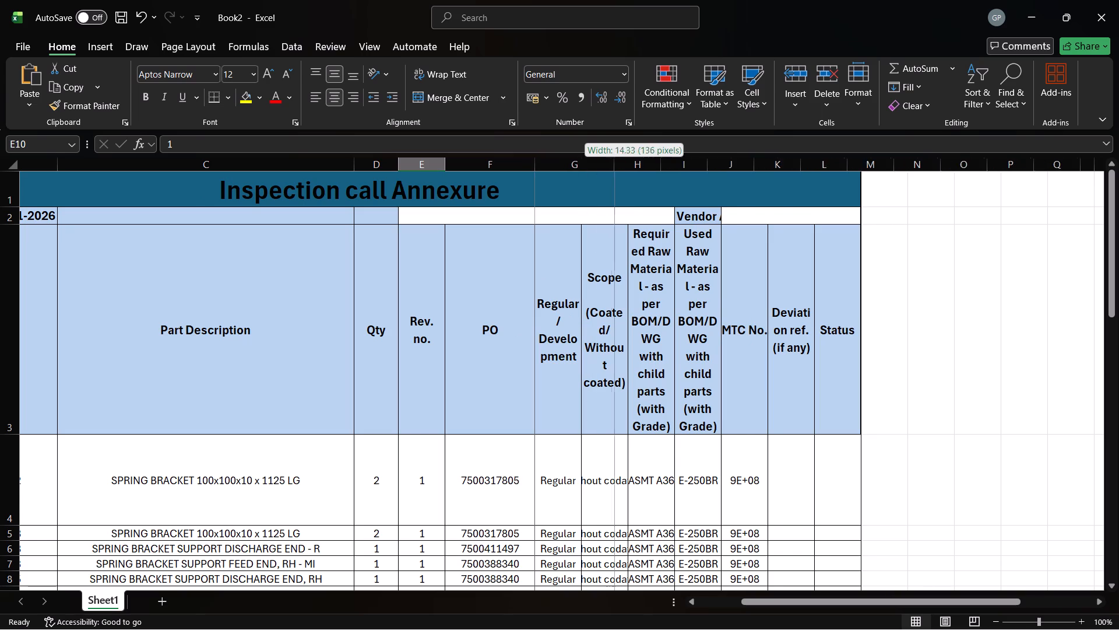
left_click_drag(620, 170, 648, 183)
scroll(648, 183, "left", 1)
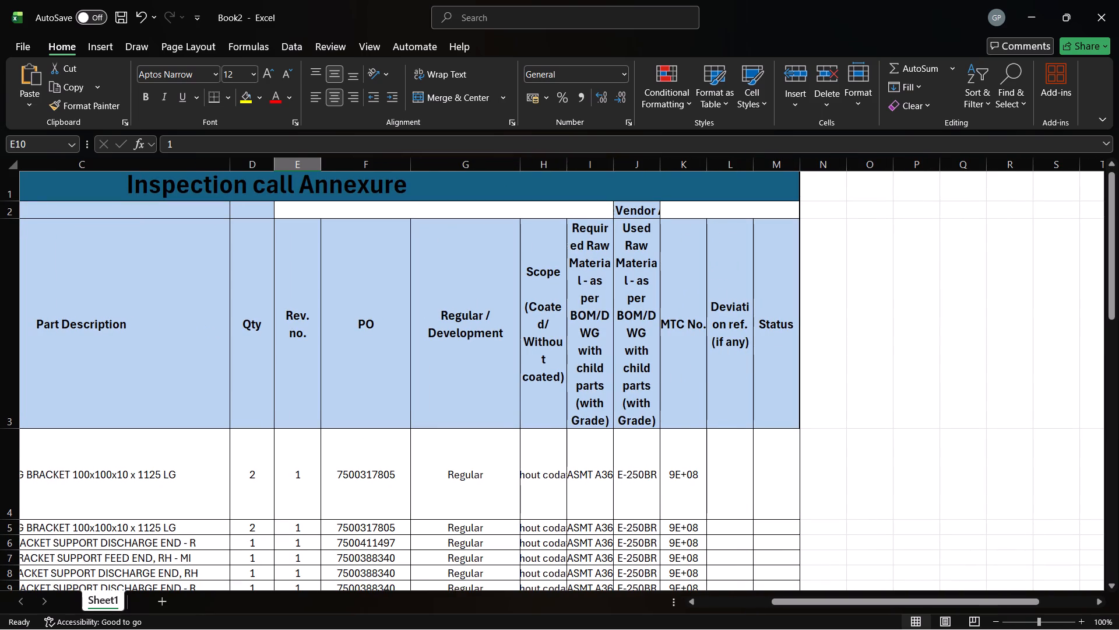
left_click_drag(568, 162, 629, 171)
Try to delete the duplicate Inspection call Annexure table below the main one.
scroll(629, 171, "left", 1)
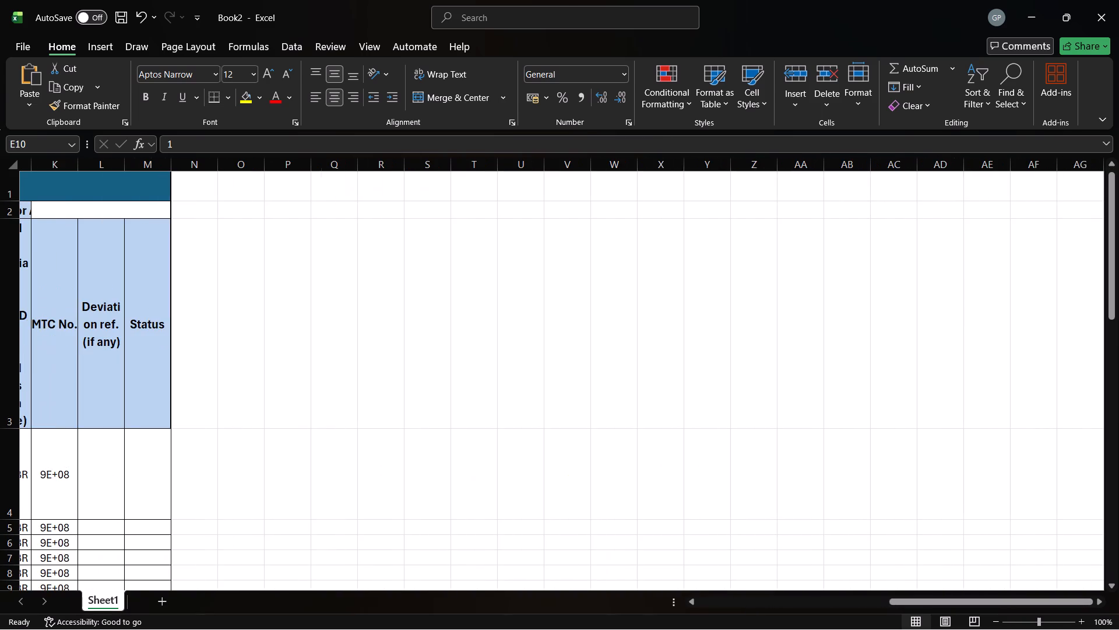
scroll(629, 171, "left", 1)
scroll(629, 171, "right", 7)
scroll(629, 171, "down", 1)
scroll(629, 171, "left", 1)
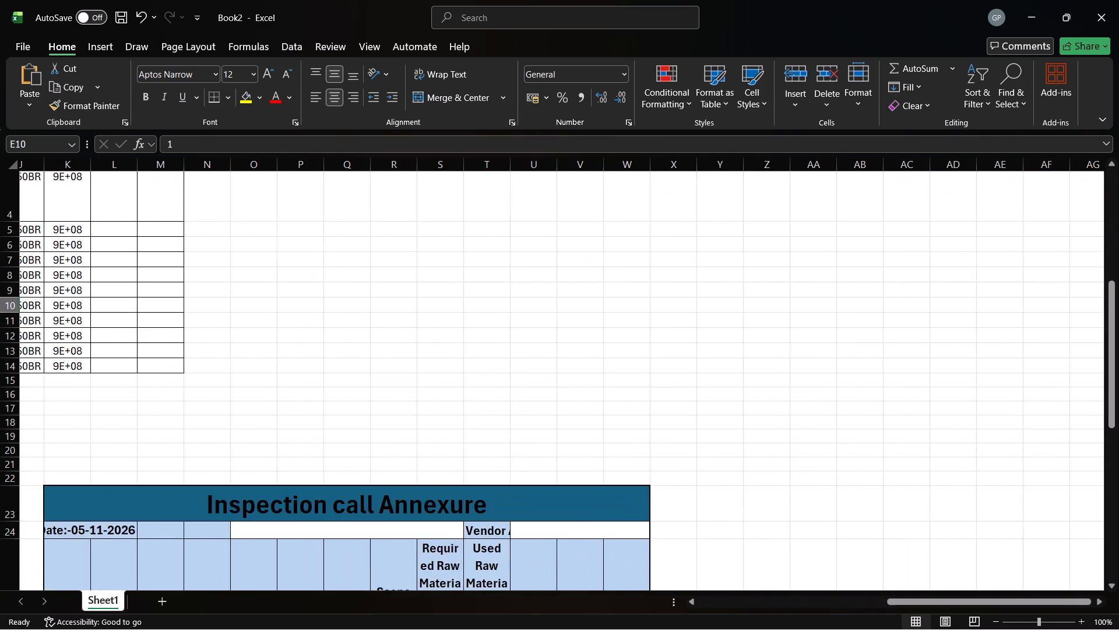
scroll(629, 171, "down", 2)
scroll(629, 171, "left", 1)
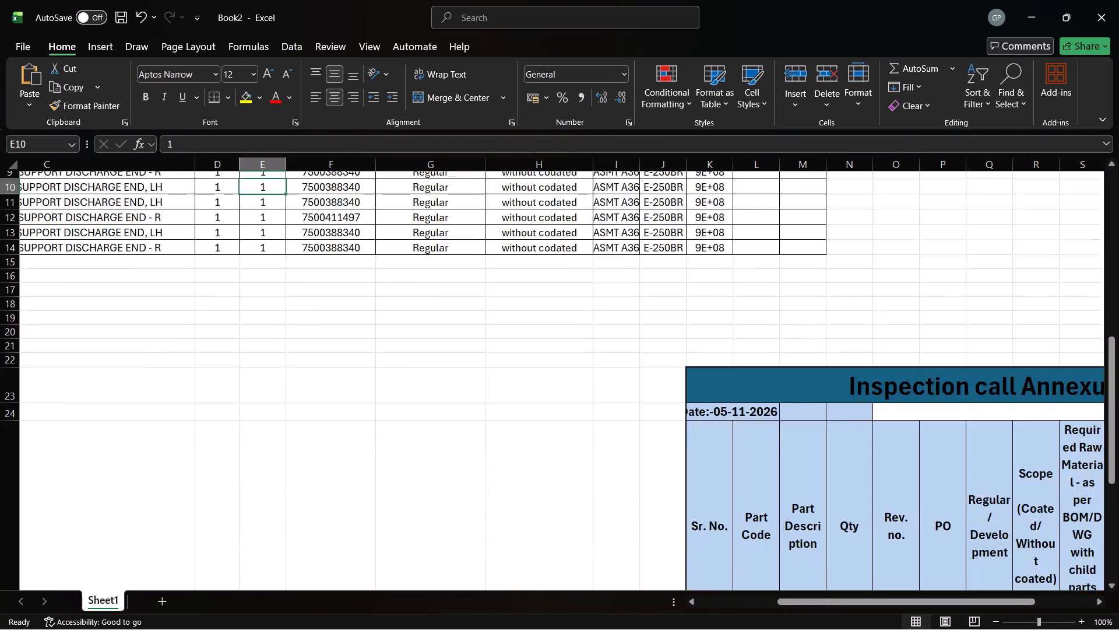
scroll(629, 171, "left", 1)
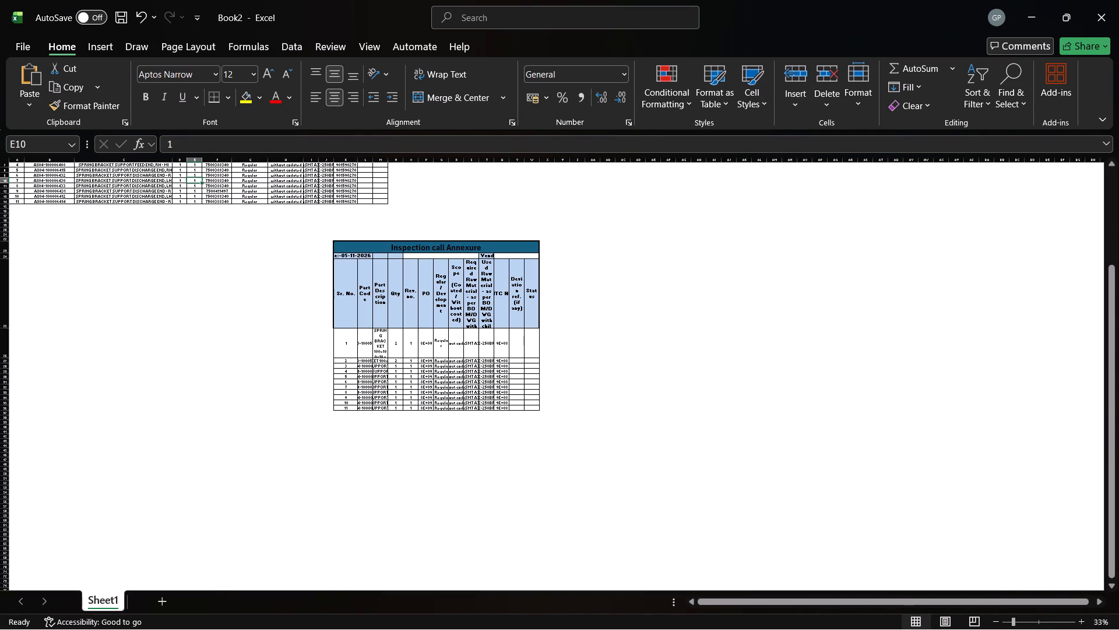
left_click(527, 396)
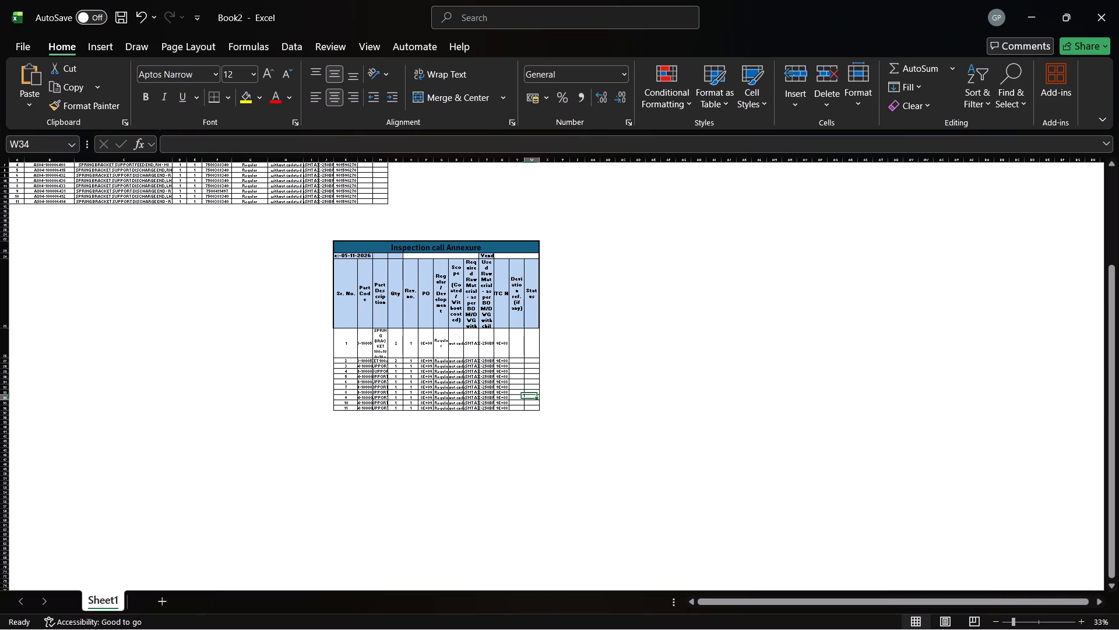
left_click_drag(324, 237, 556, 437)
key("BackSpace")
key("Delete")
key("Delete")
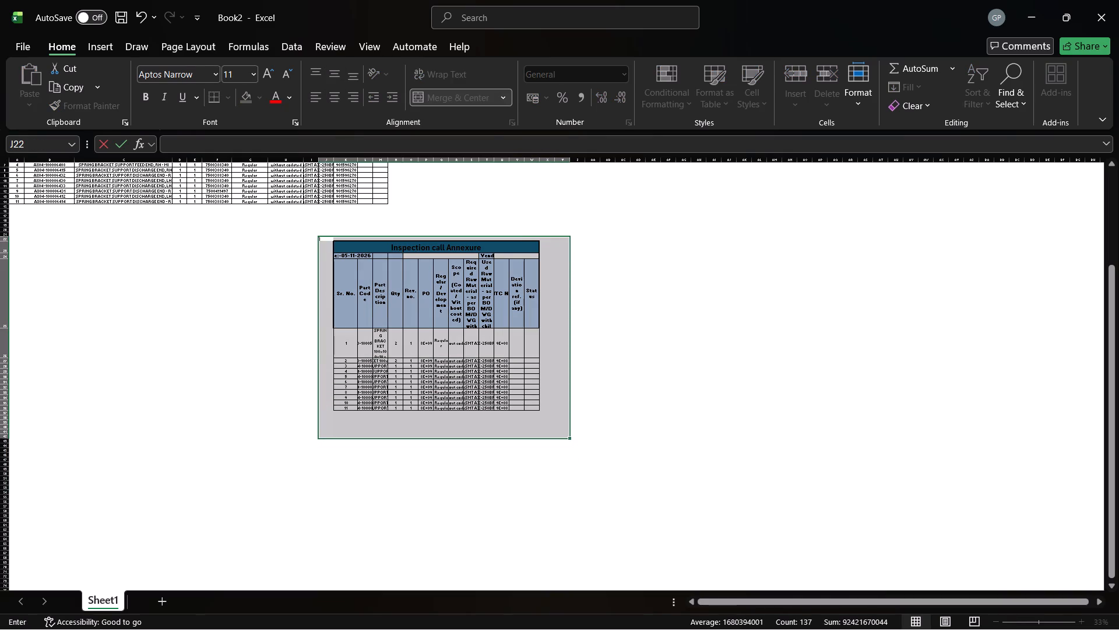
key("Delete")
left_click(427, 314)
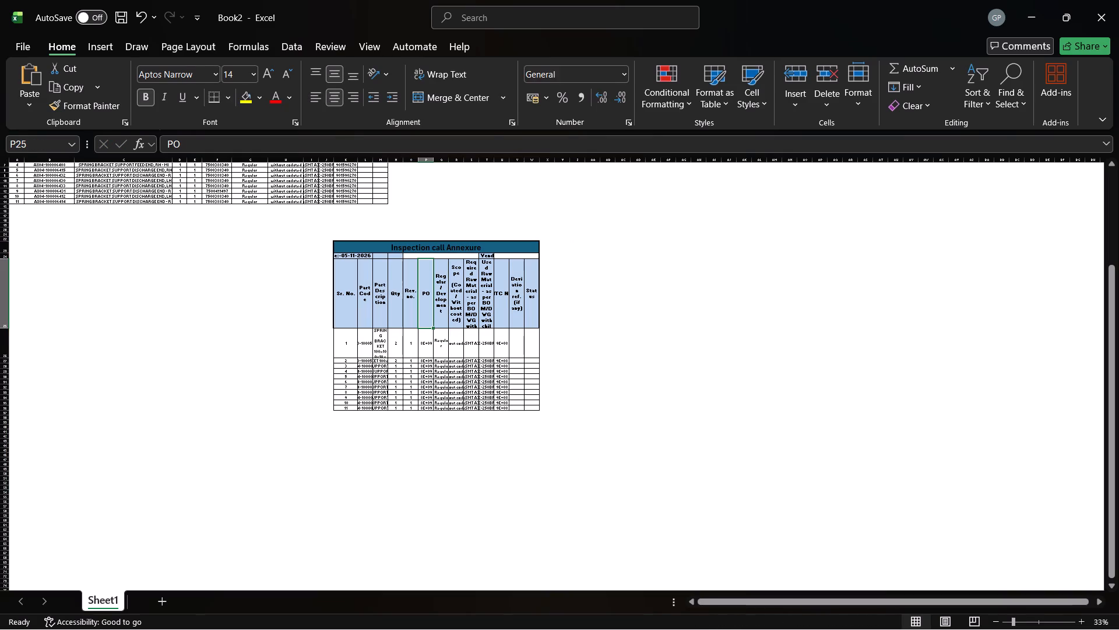
Clear the duplicate Inspection call Annexure table below the main one and delete its cells with Shift cells left.
scroll(333, 247, "up", 7)
scroll(333, 247, "right", 3)
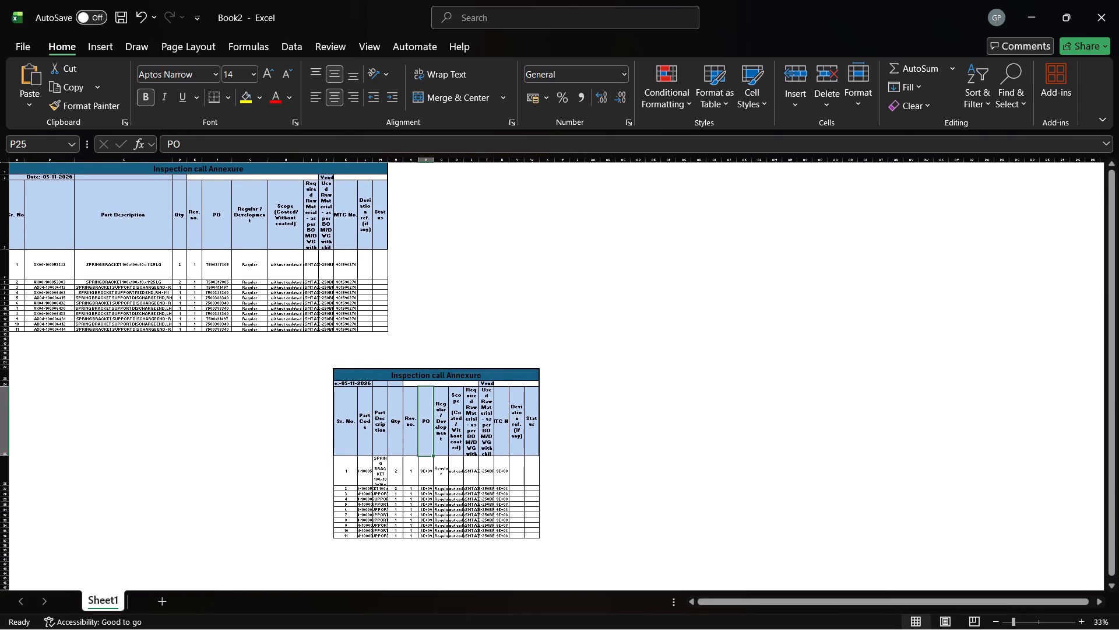
left_click_drag(335, 368, 483, 555)
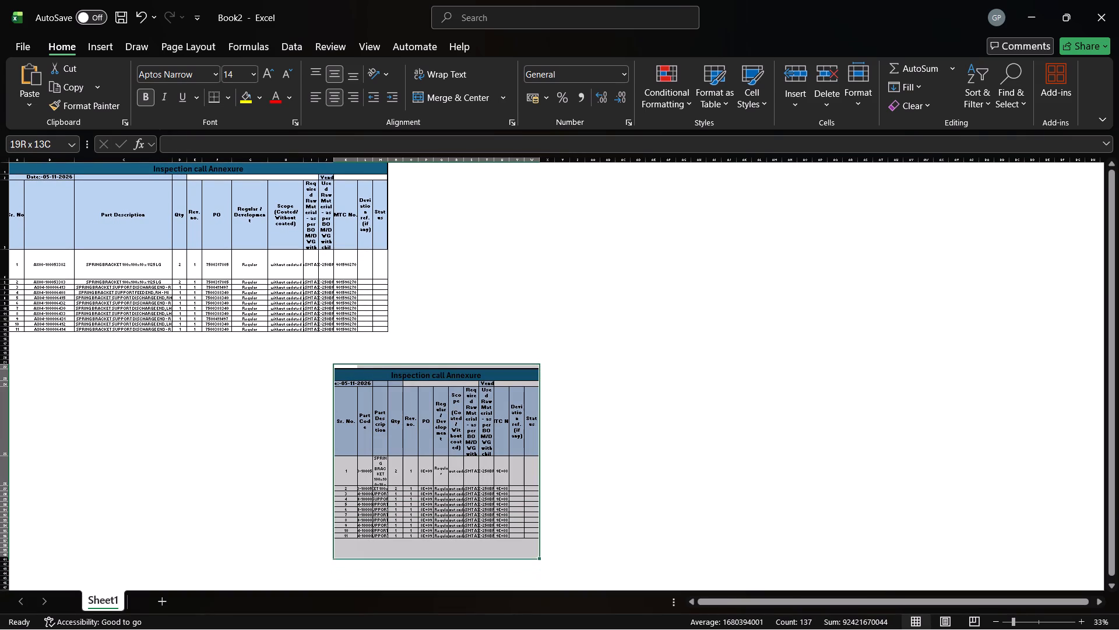
left_click_drag(483, 555, 485, 541)
key("Delete")
key("Delete")
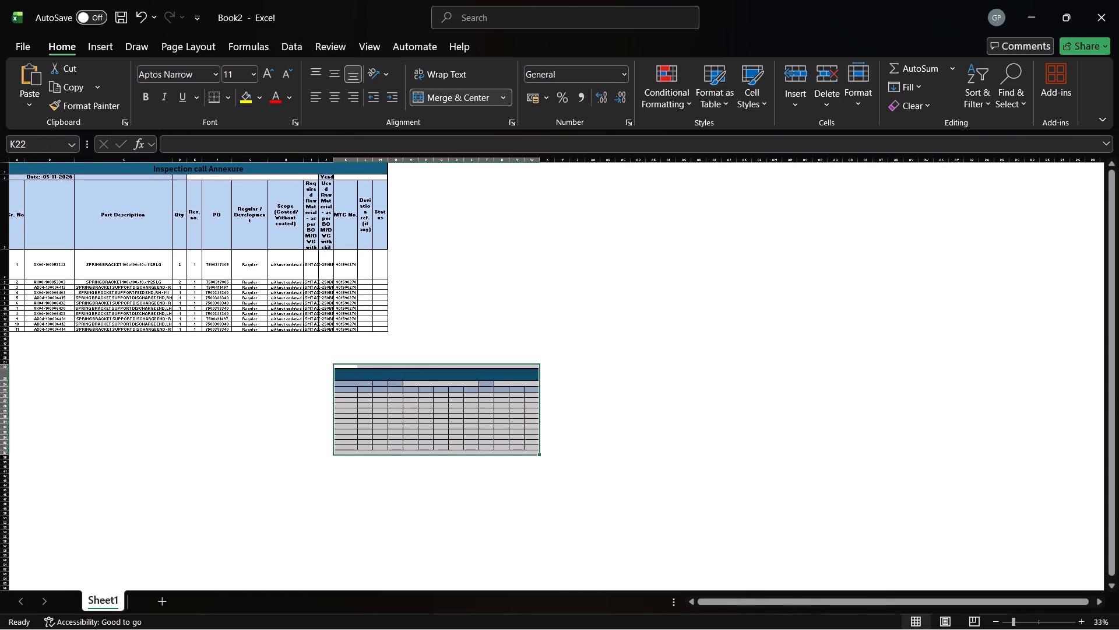
left_click(829, 104)
left_click(844, 129)
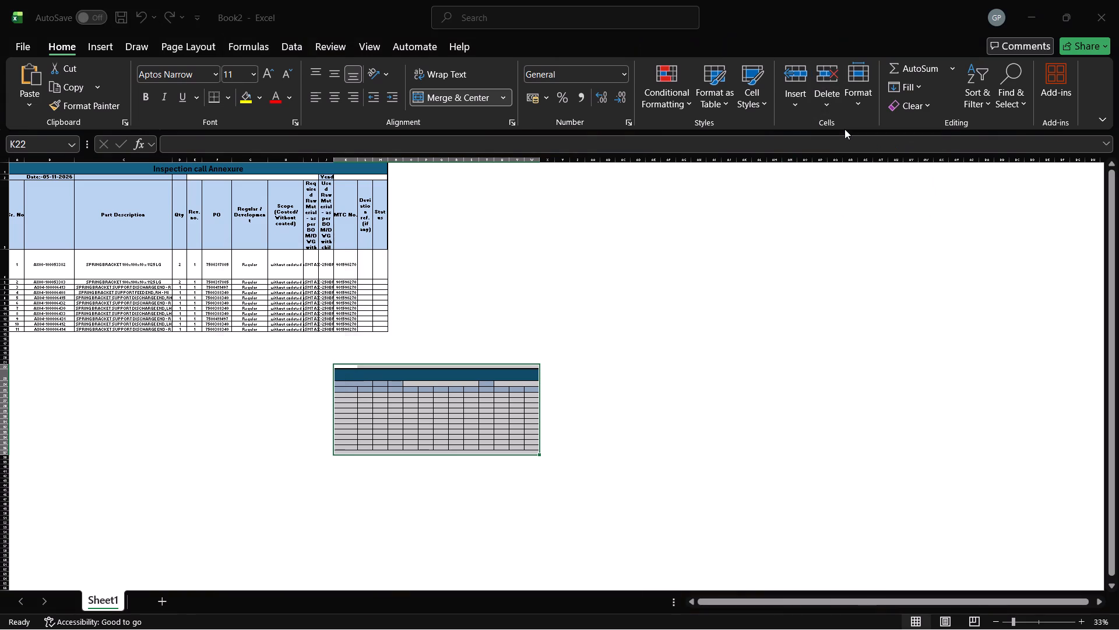
left_click(260, 360)
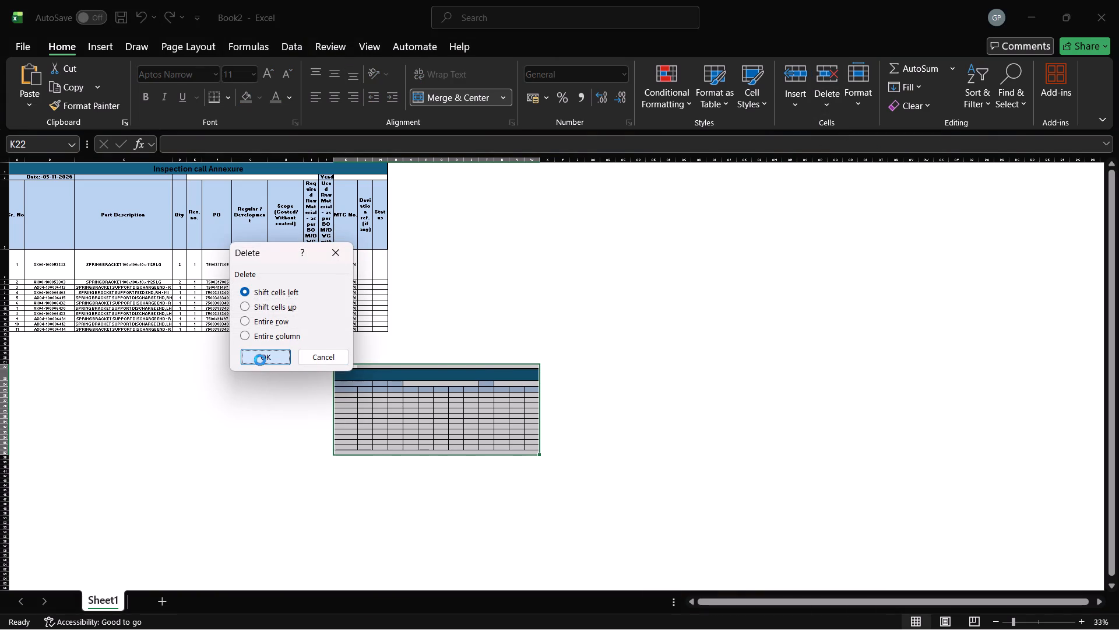
Widen the Required Raw Material and Used Raw Material columns of the remaining table so their headers and entries fit.
left_click(288, 420)
scroll(288, 420, "right", 3)
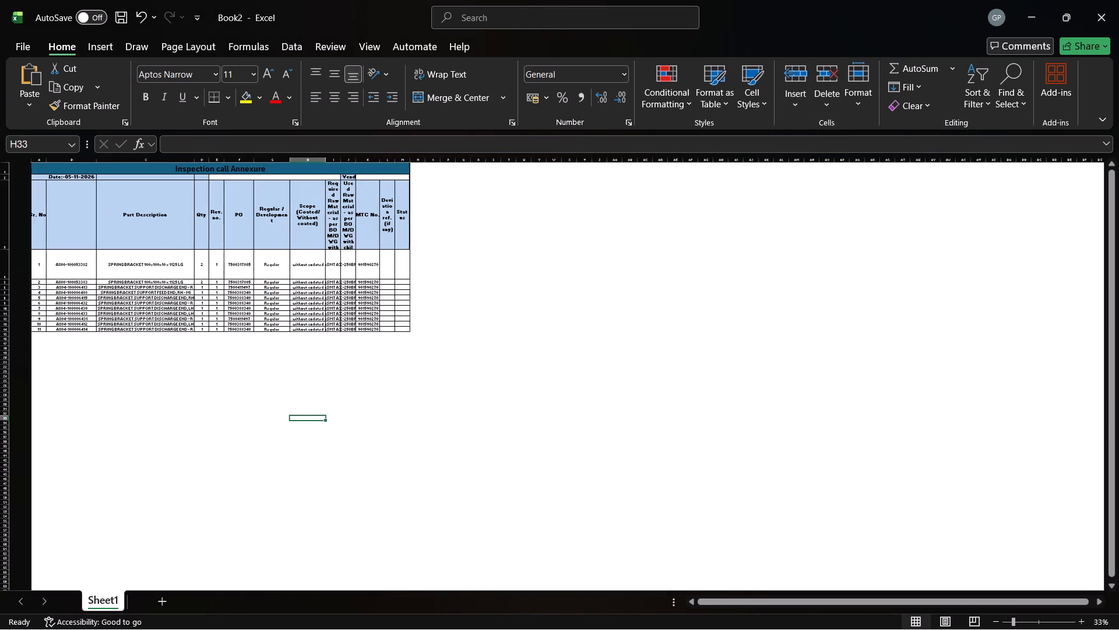
scroll(288, 420, "right", 6)
scroll(395, 425, "up", 8)
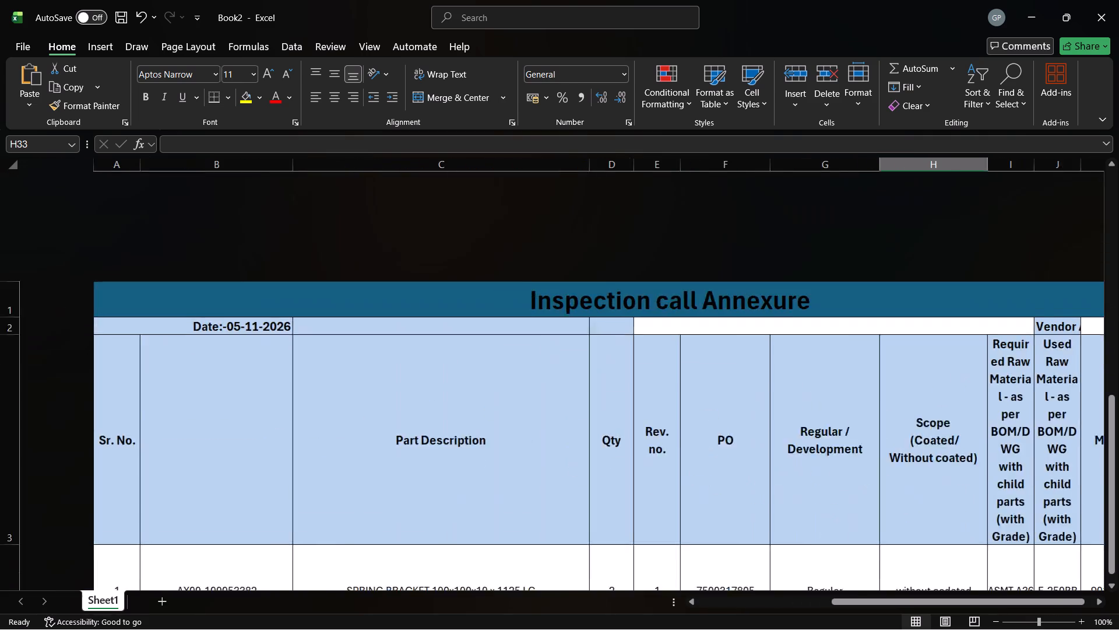
scroll(395, 425, "down", 1)
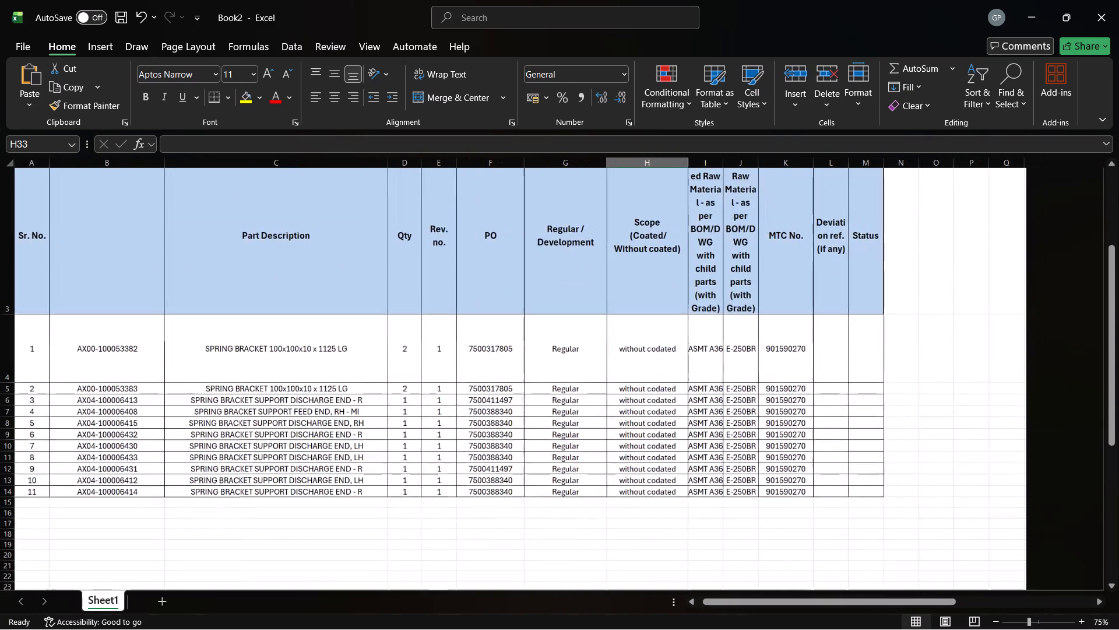
scroll(613, 524, "left", 1)
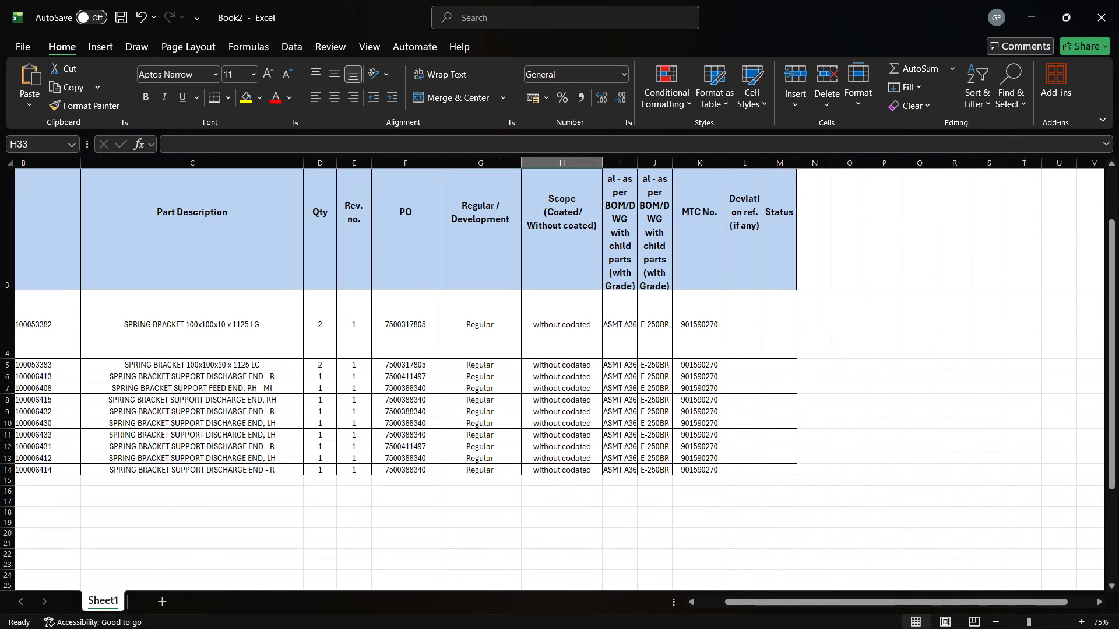
left_click_drag(636, 163, 645, 164)
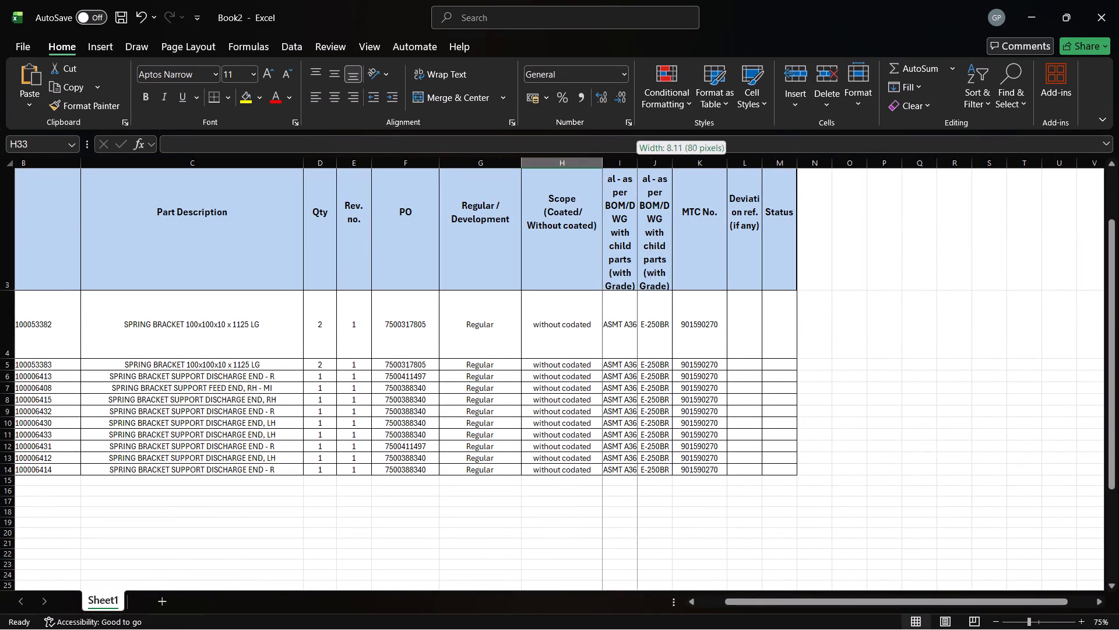
left_click_drag(645, 164, 670, 168)
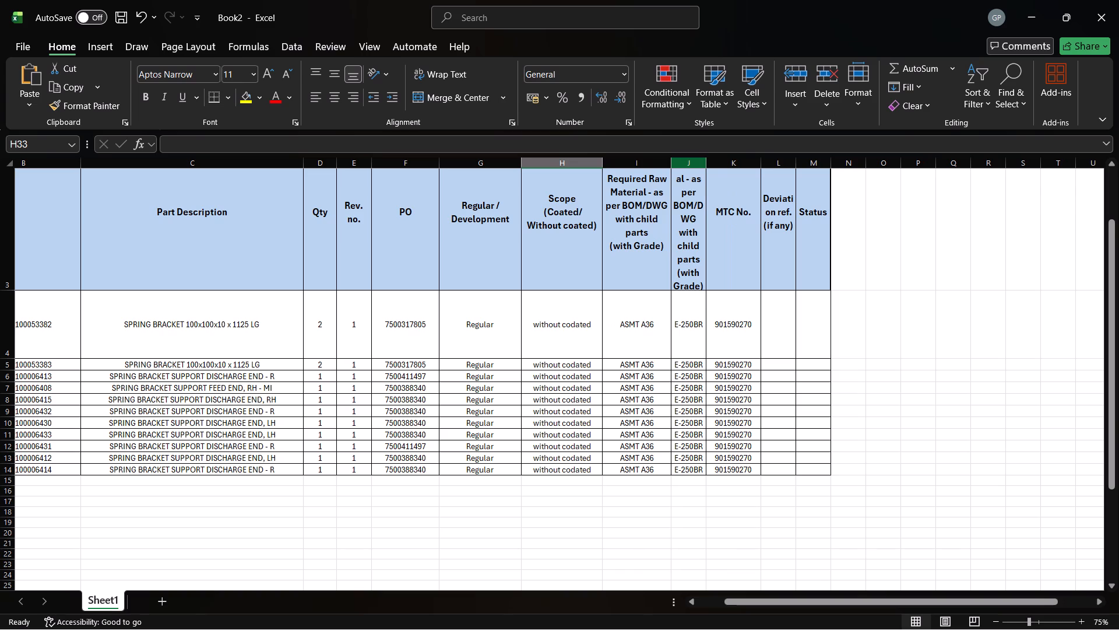
left_click_drag(708, 160, 747, 163)
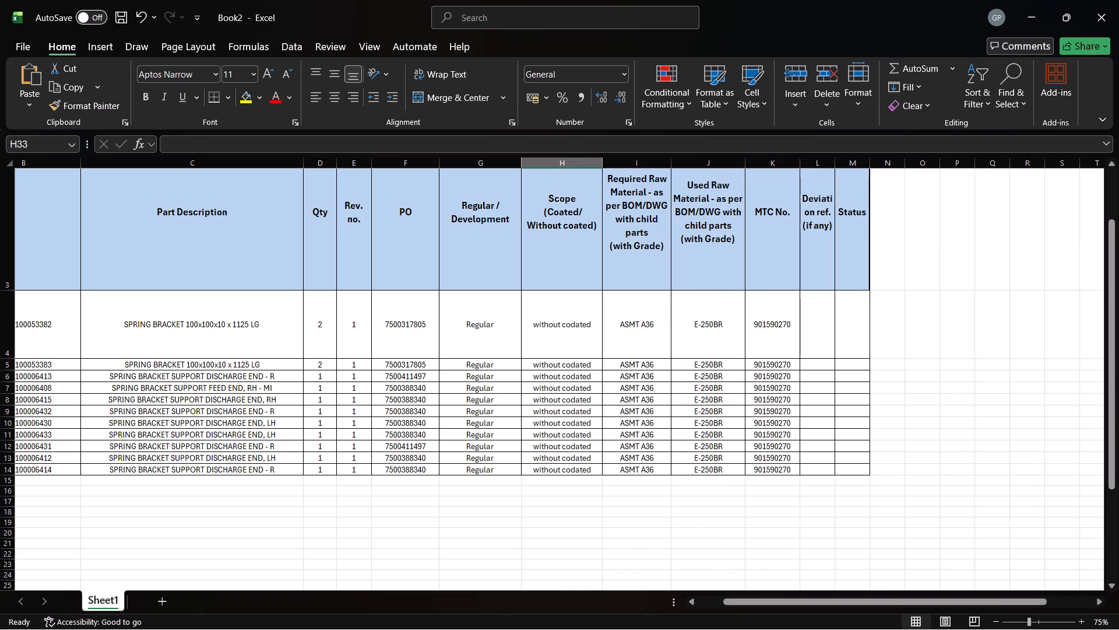
Auto-fit the heights of the first data row (row 4) and the column header row (row 3).
scroll(10, 363, "right", 3)
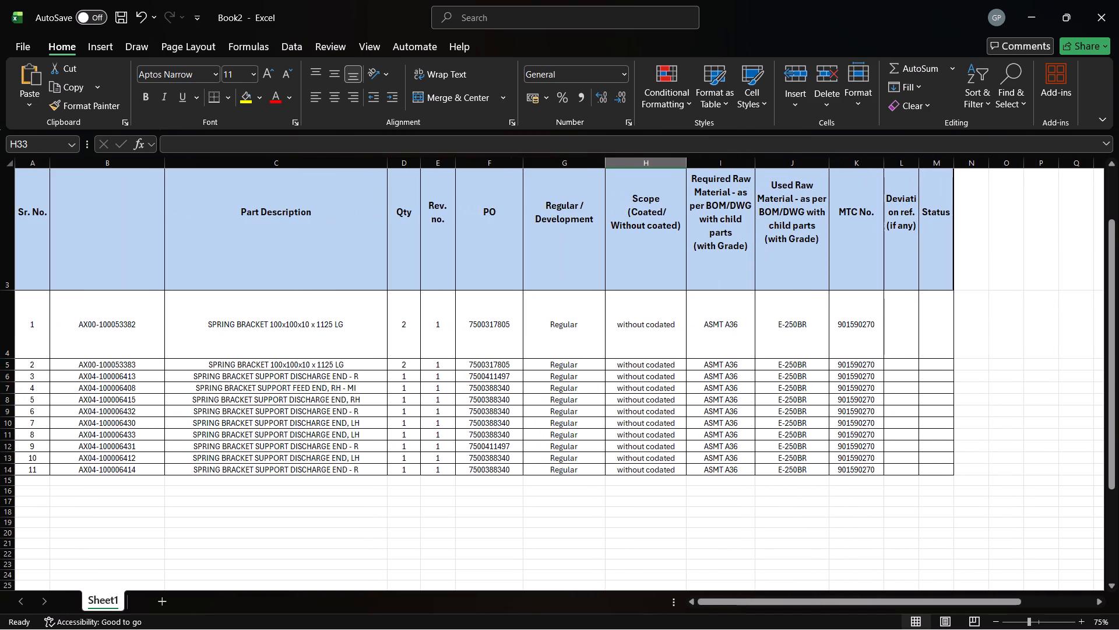
double_click(9, 359)
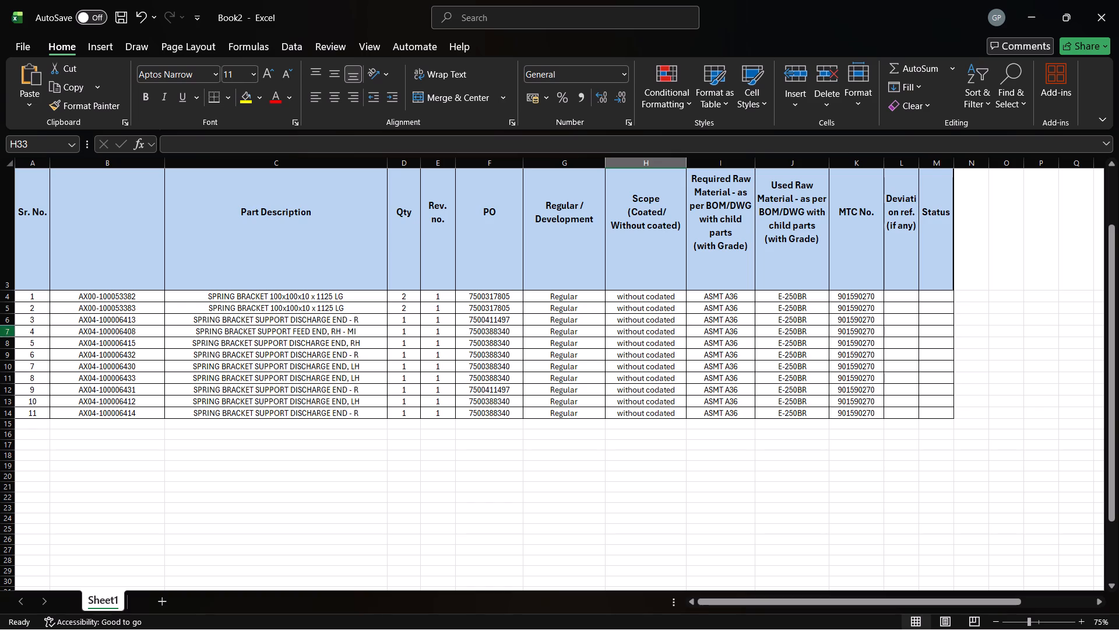
double_click(3, 289)
scroll(313, 416, "up", 4)
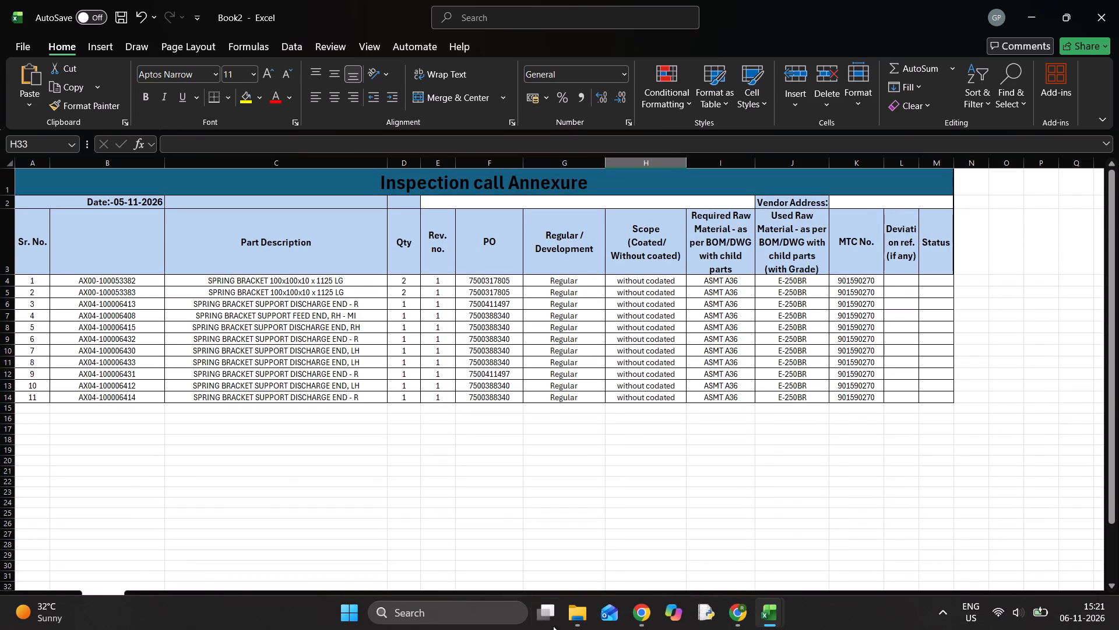
Switch to the Book3 workbook and widen its MTC No. column until the full MTC numbers fit.
left_click(780, 619)
left_click(940, 531)
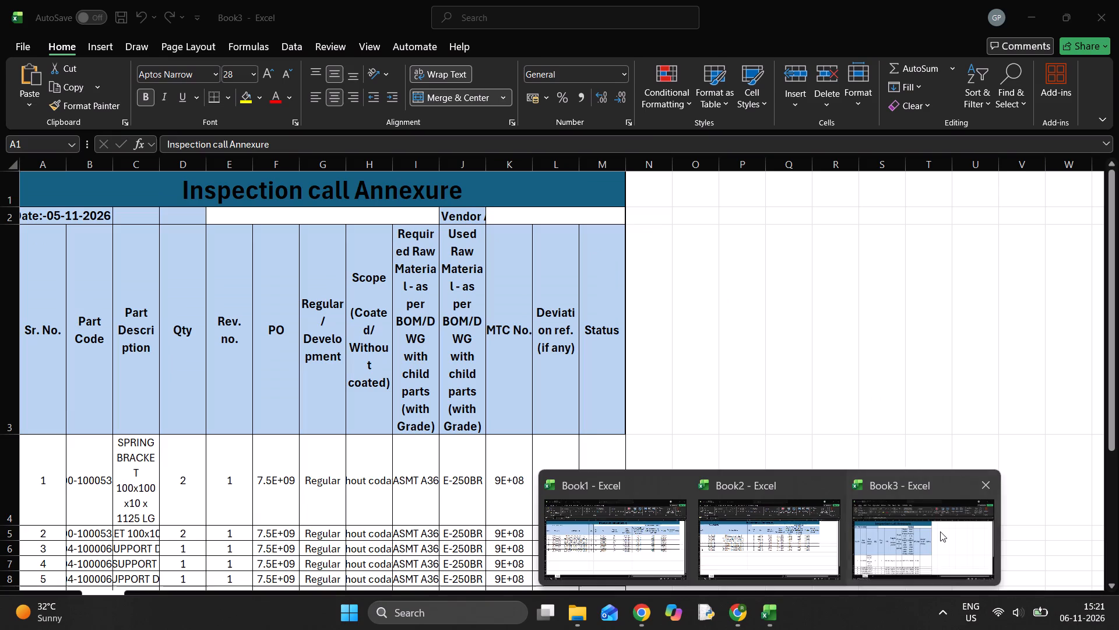
scroll(536, 395, "right", 7)
scroll(344, 395, "right", 8)
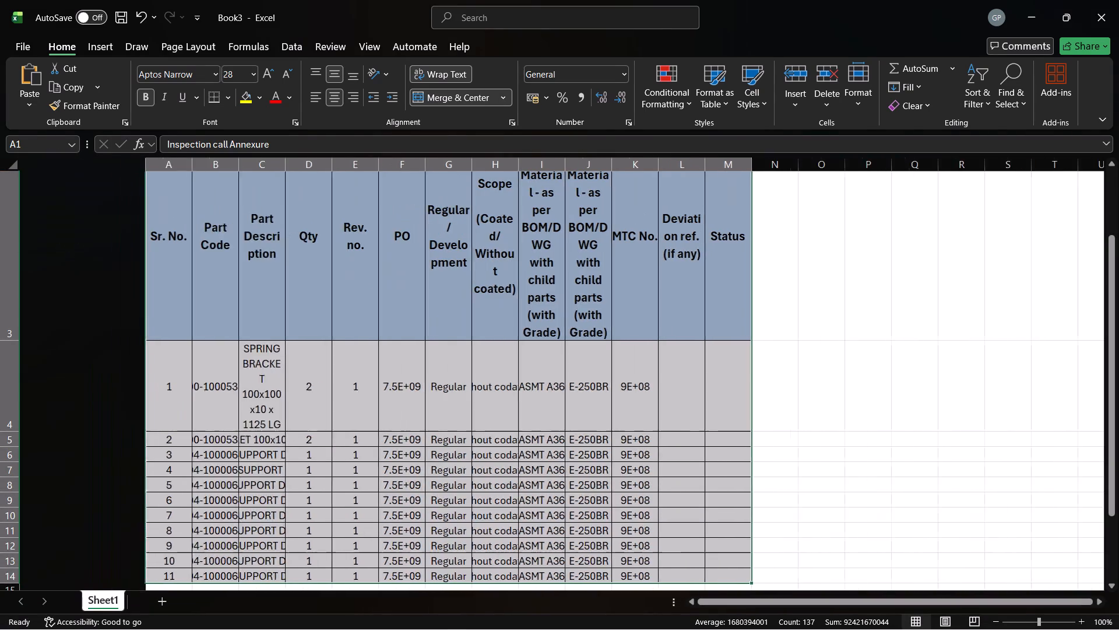
scroll(194, 348, "right", 4)
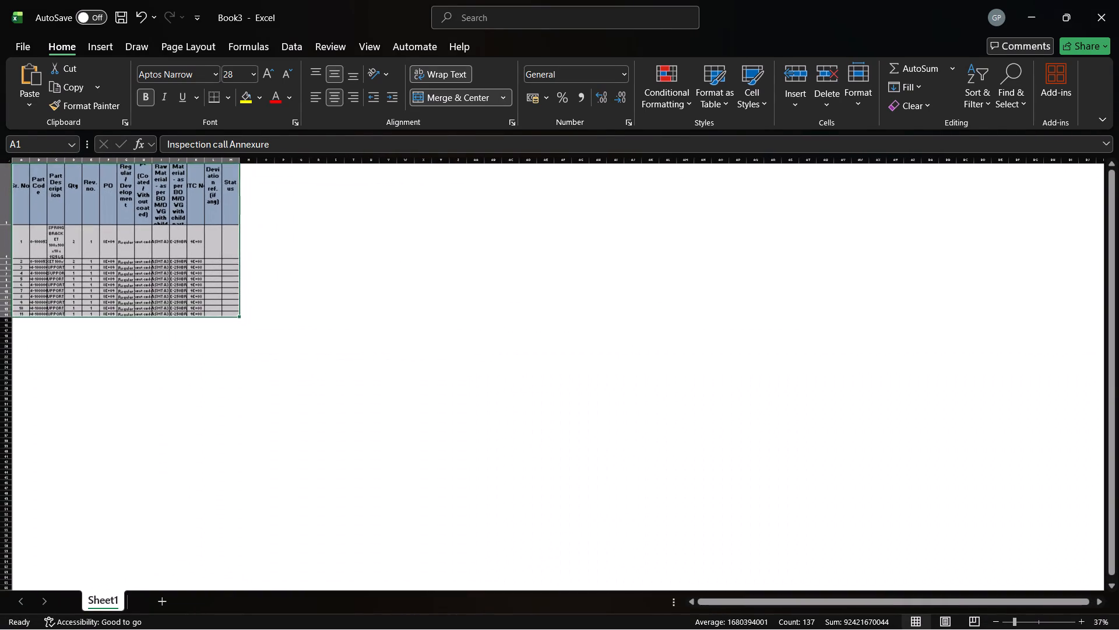
scroll(273, 392, "up", 1)
scroll(193, 403, "right", 3)
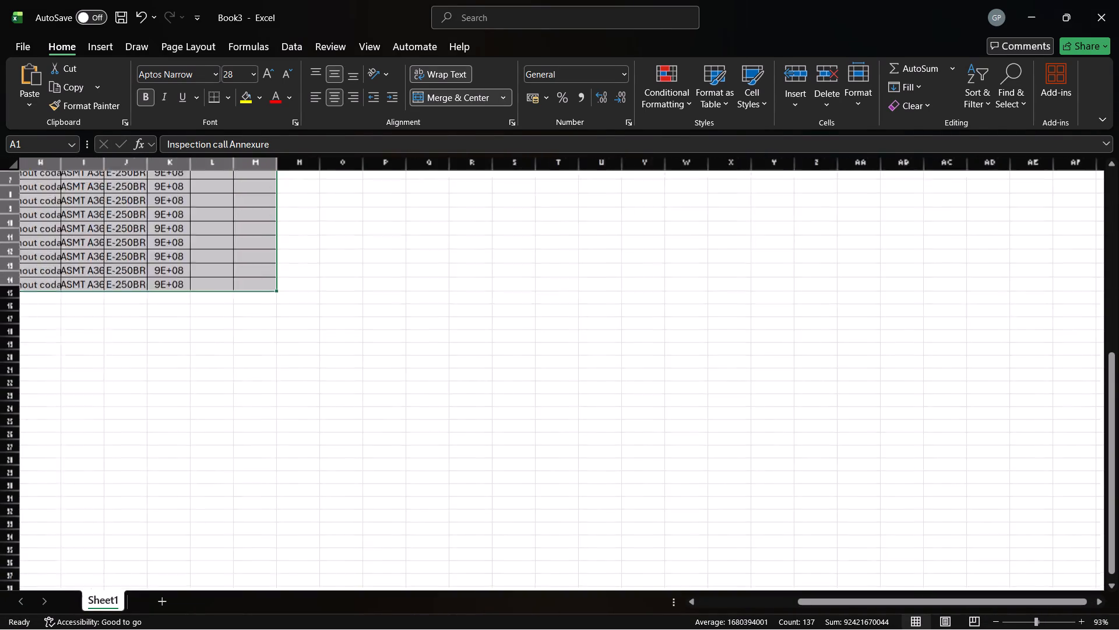
scroll(193, 403, "right", 4)
scroll(193, 403, "up", 4)
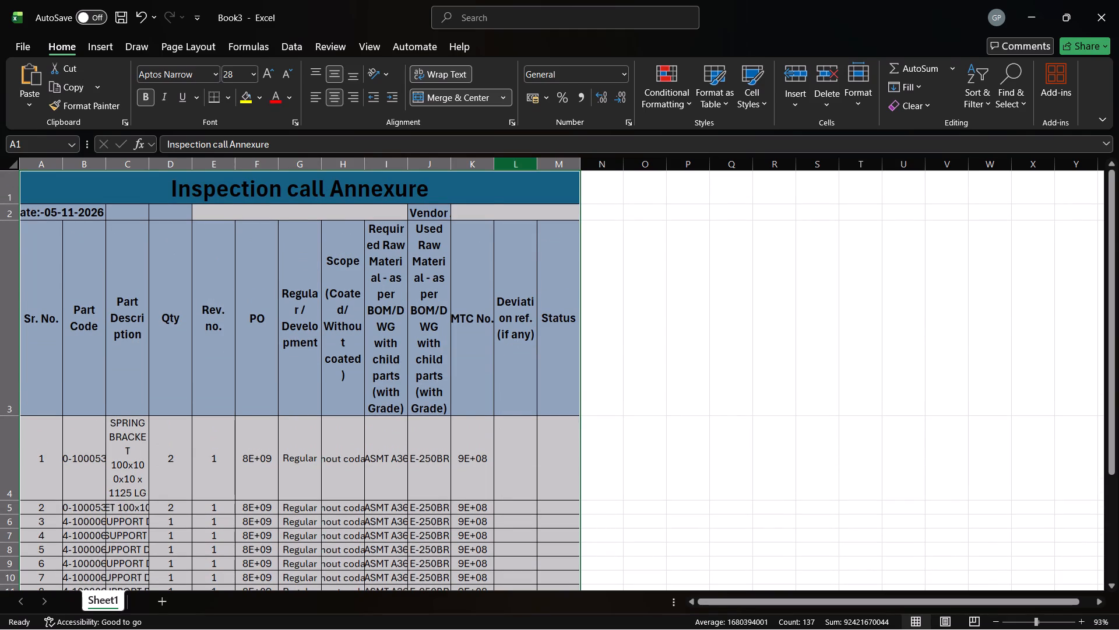
left_click_drag(494, 162, 546, 174)
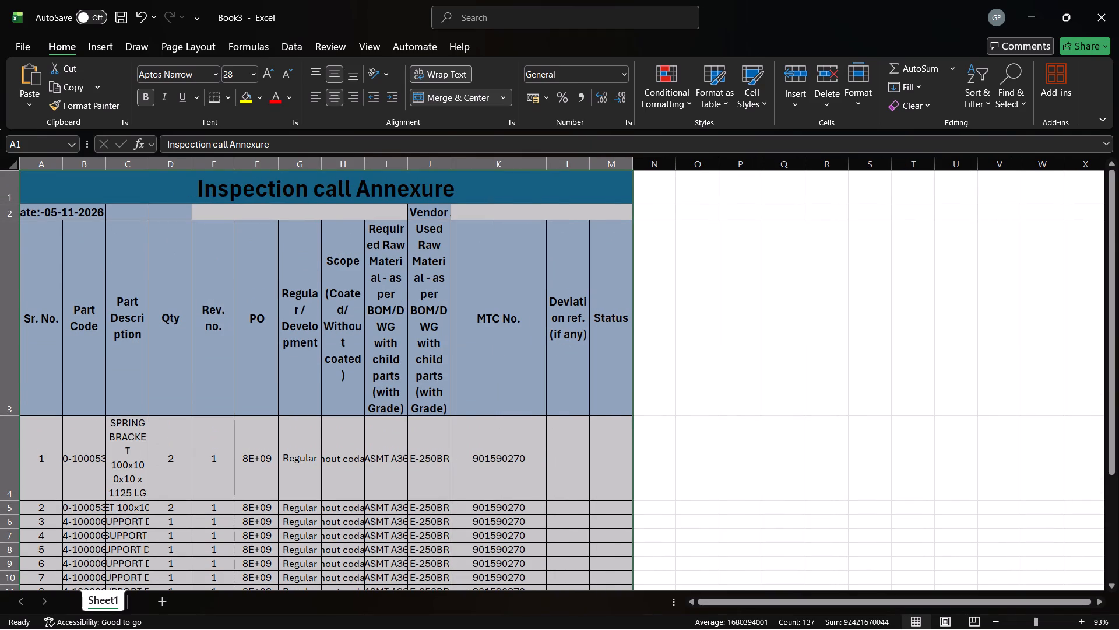
Widen Book3's Used Raw Material column to fit the vendor address line, and its Required Raw Material column to fit the header.
left_click_drag(453, 167, 543, 174)
scroll(502, 249, "up", 1)
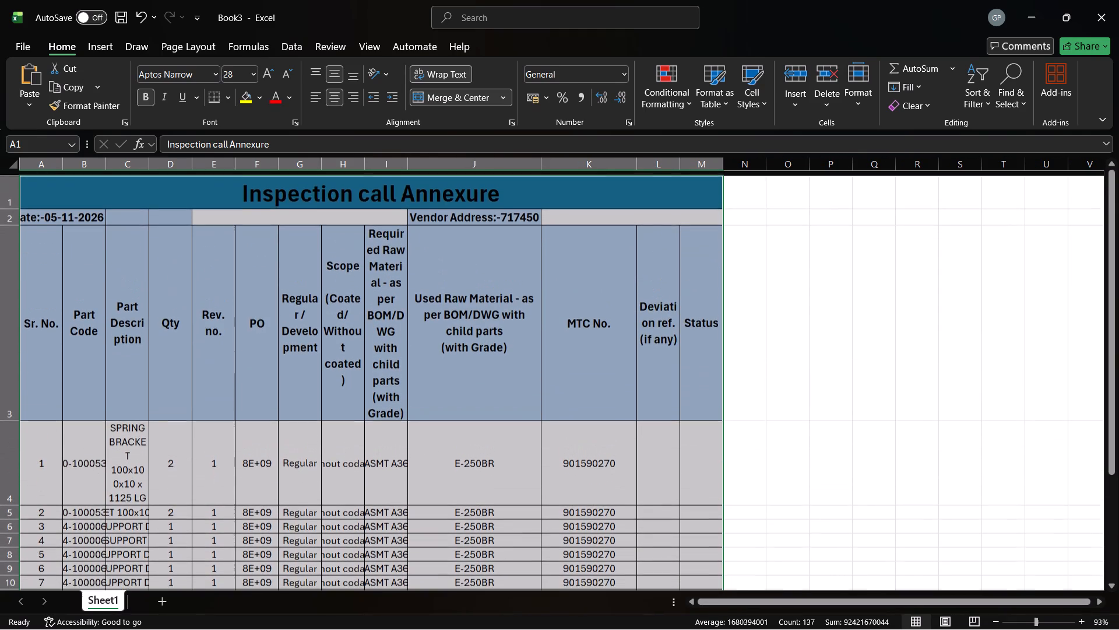
left_click_drag(406, 166, 467, 177)
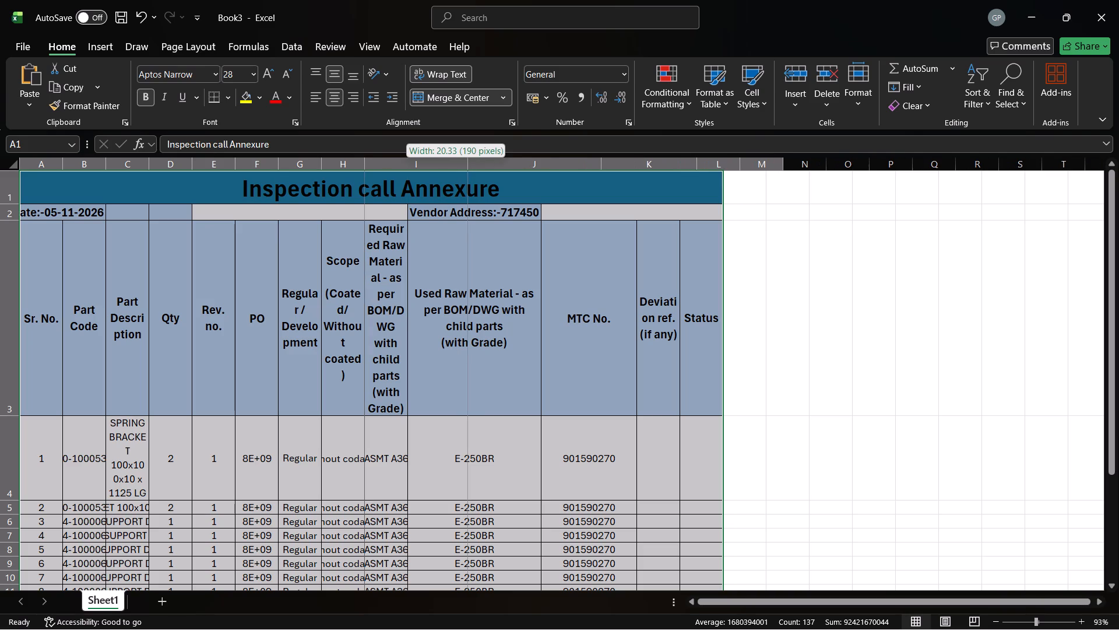
left_click_drag(467, 177, 477, 177)
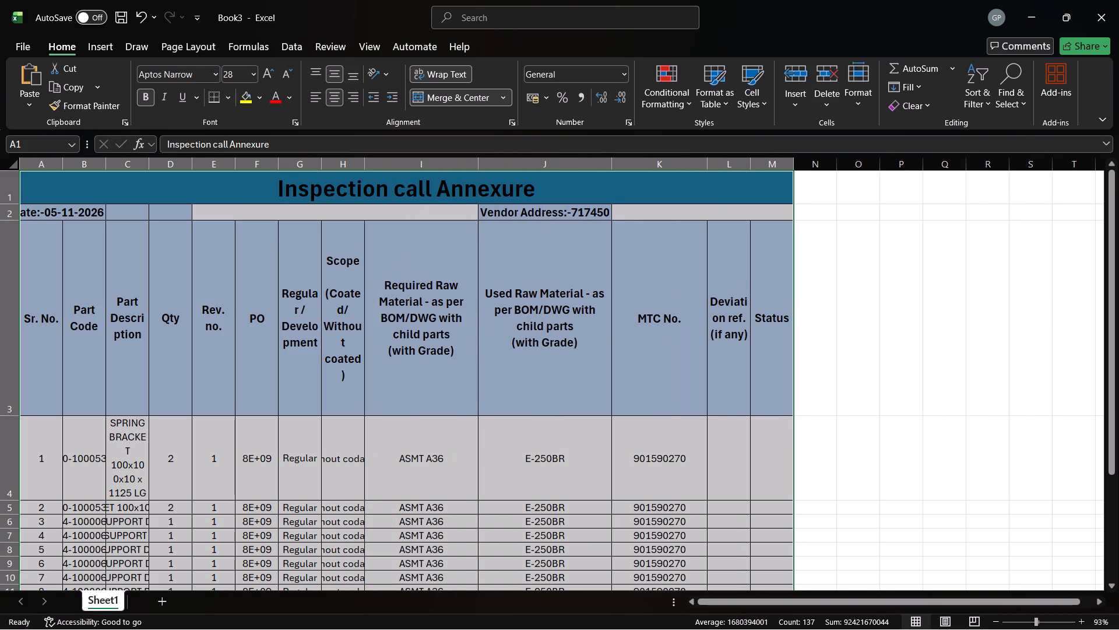
Widen the Scope and Regular / Development columns in Book3 so their headers and entries fit.
left_click_drag(364, 162, 478, 176)
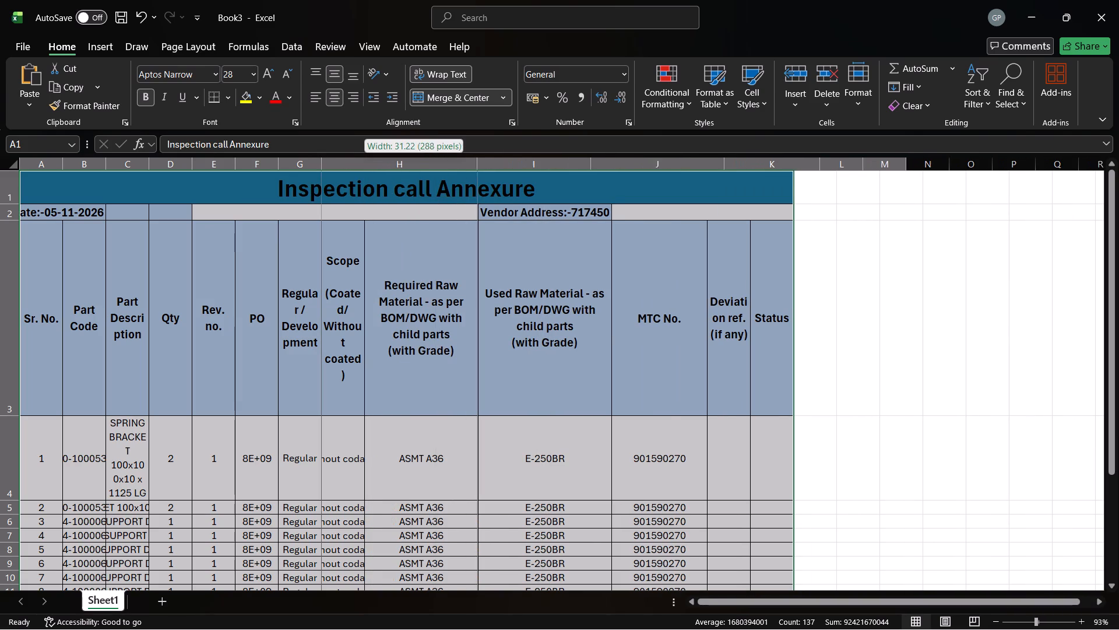
left_click_drag(478, 176, 417, 178)
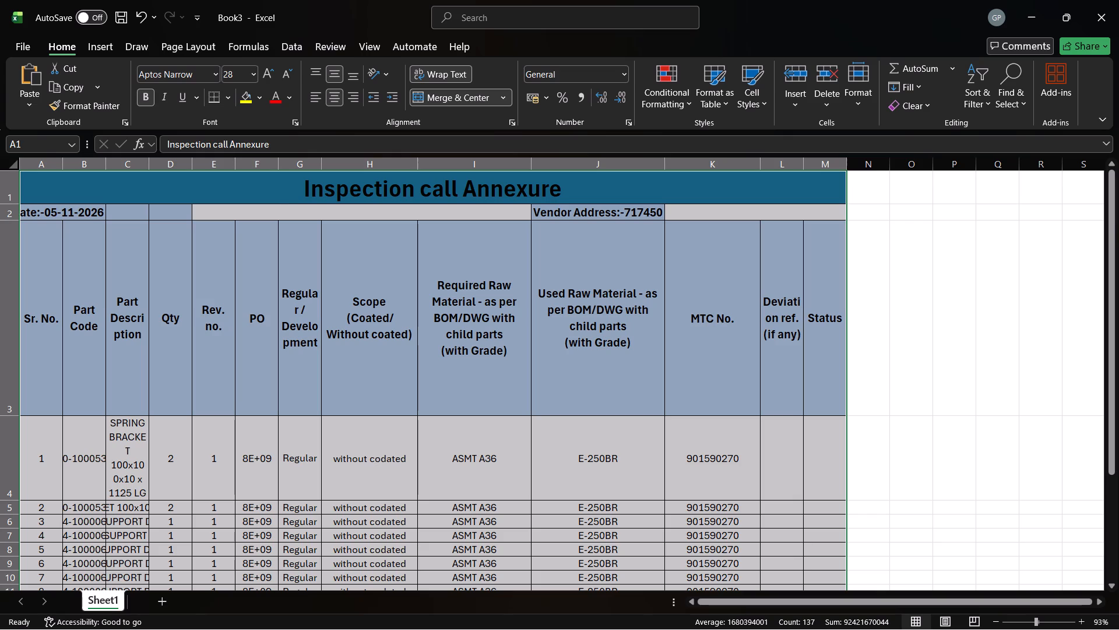
left_click_drag(321, 164, 368, 170)
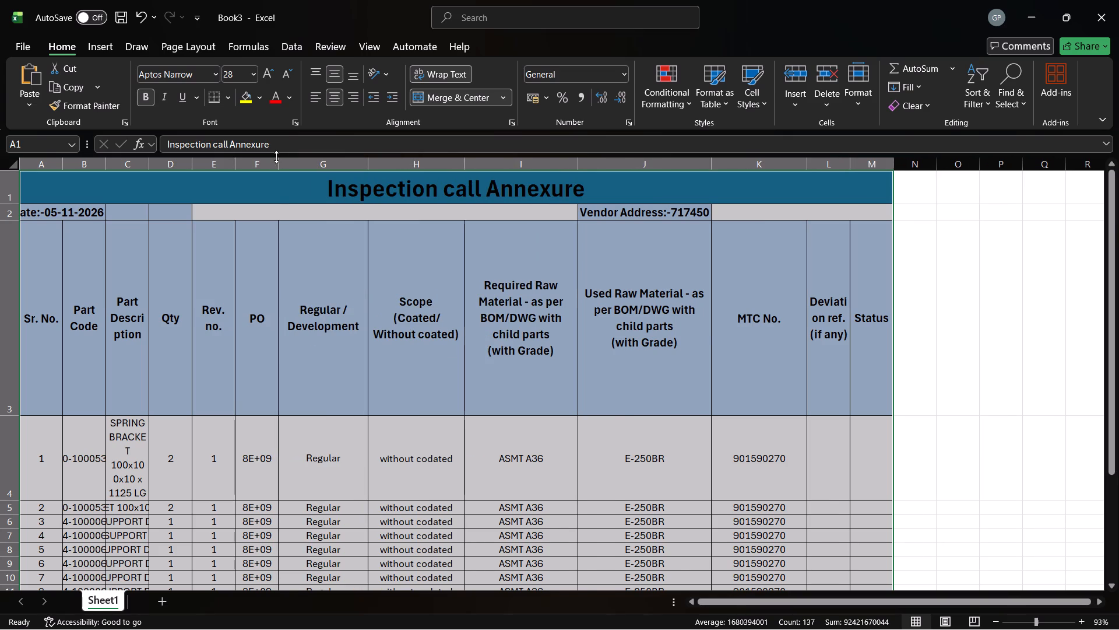
Widen the PO, Part Description and Part Code columns so that their full entries fit on one line.
left_click_drag(275, 161, 323, 164)
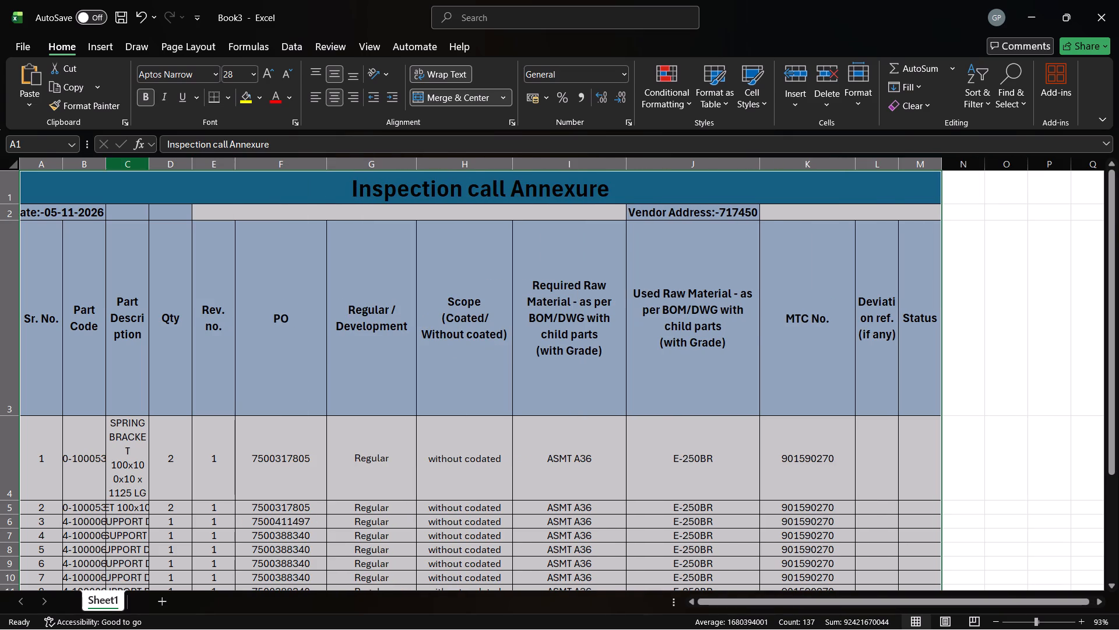
left_click_drag(150, 166, 188, 167)
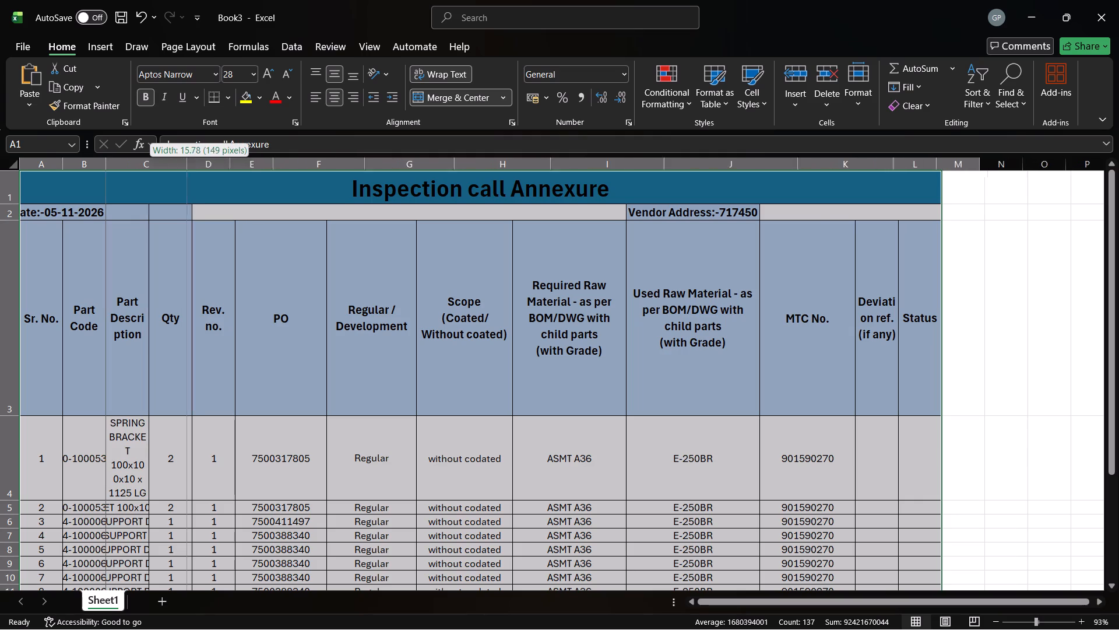
left_click_drag(188, 167, 209, 171)
left_click_drag(209, 165, 376, 174)
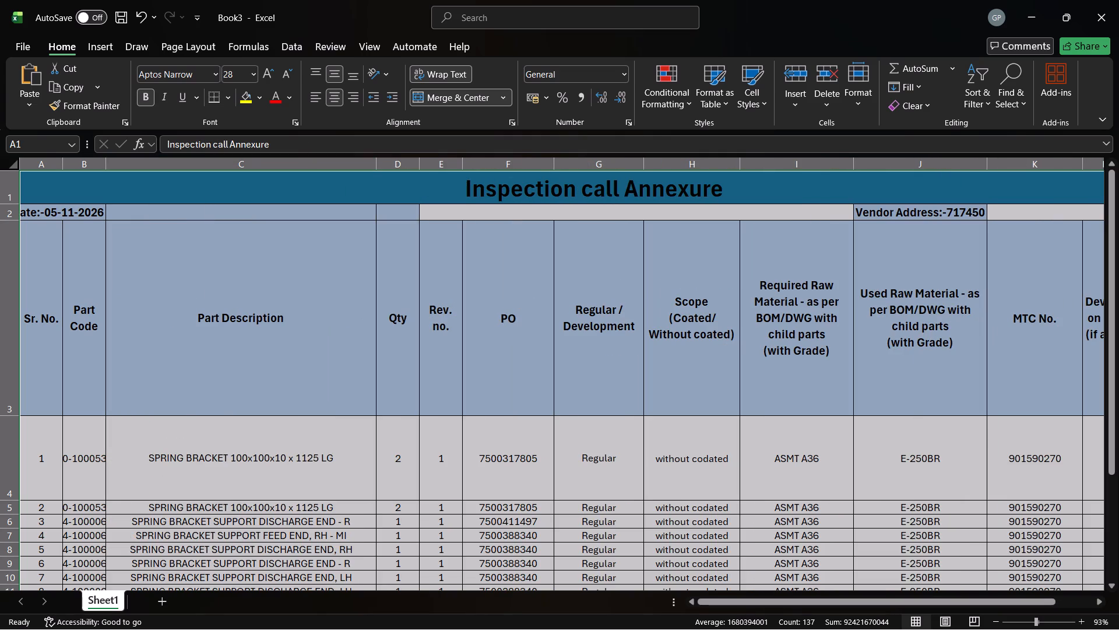
left_click_drag(106, 166, 185, 169)
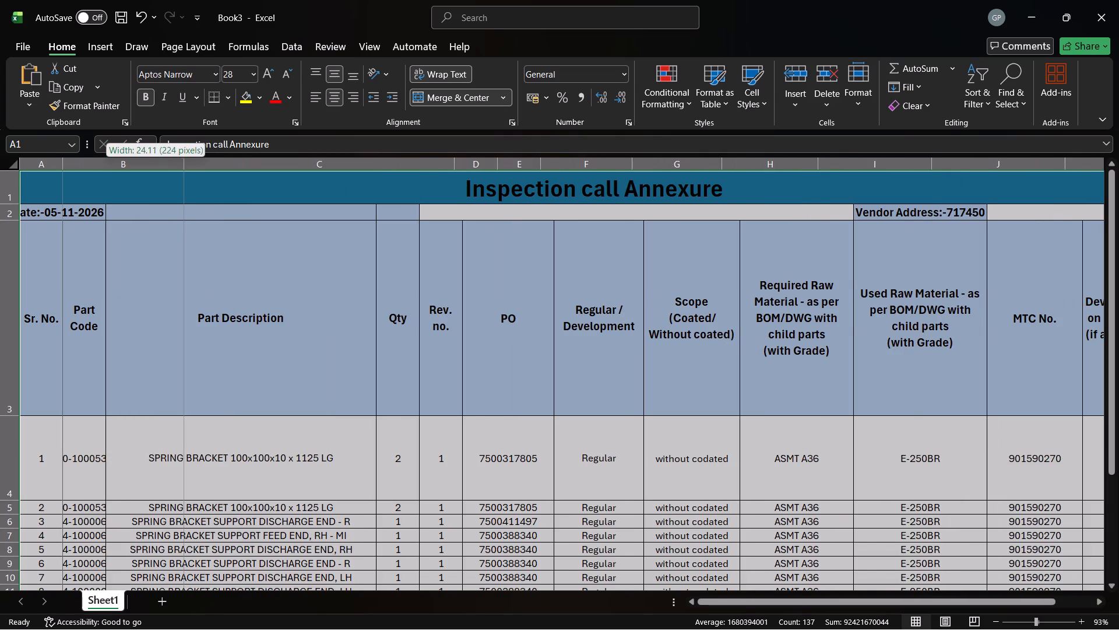
left_click_drag(185, 169, 186, 169)
Auto-fit the heights of the first data row (row 4) and the column header row (row 3) in Book3.
scroll(217, 311, "down", 2)
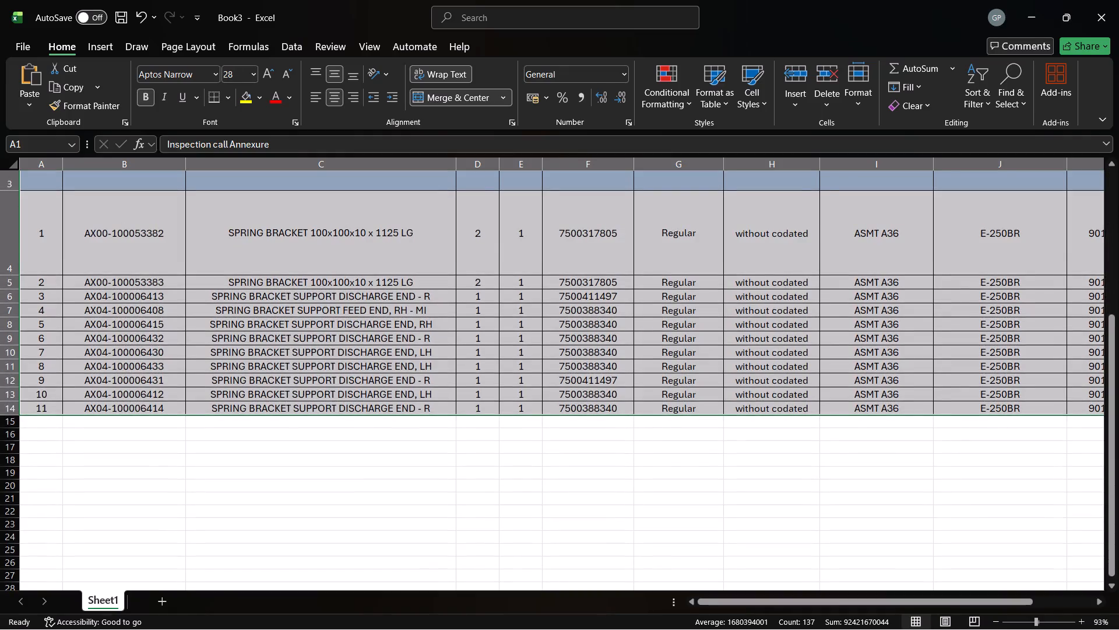
left_click(182, 327)
double_click(13, 273)
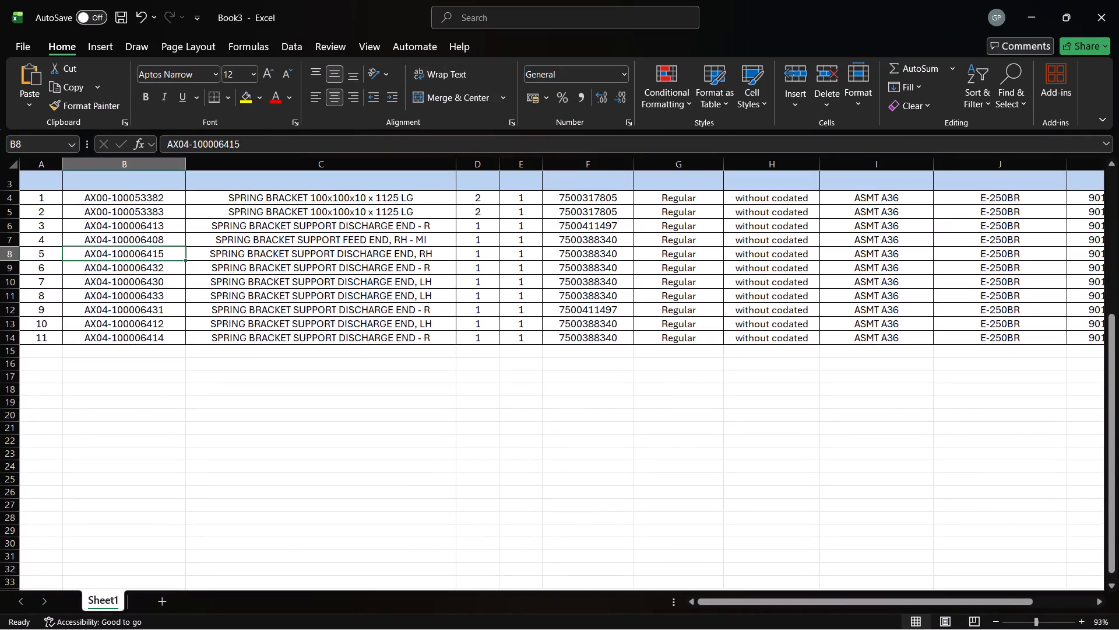
scroll(13, 273, "up", 2)
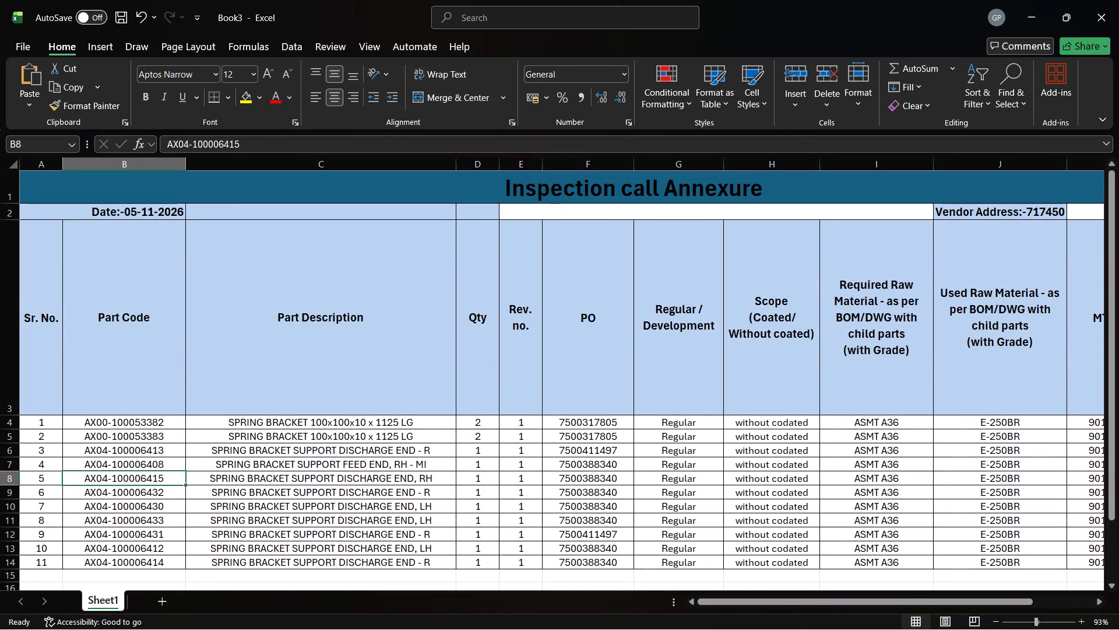
double_click(8, 416)
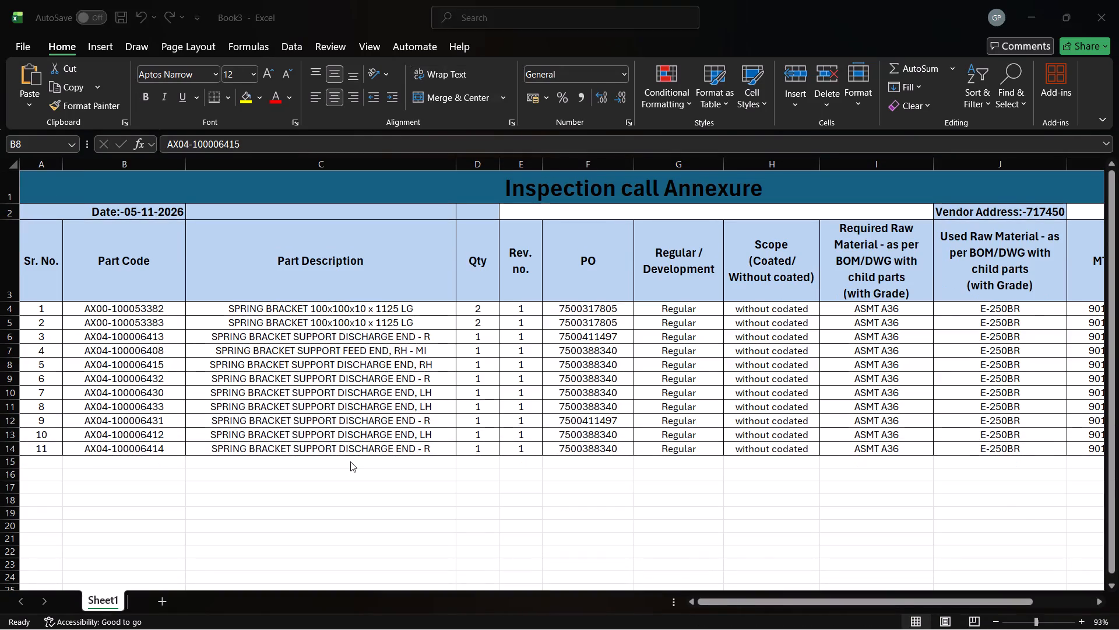
scroll(787, 510, "left", 5)
scroll(787, 510, "right", 5)
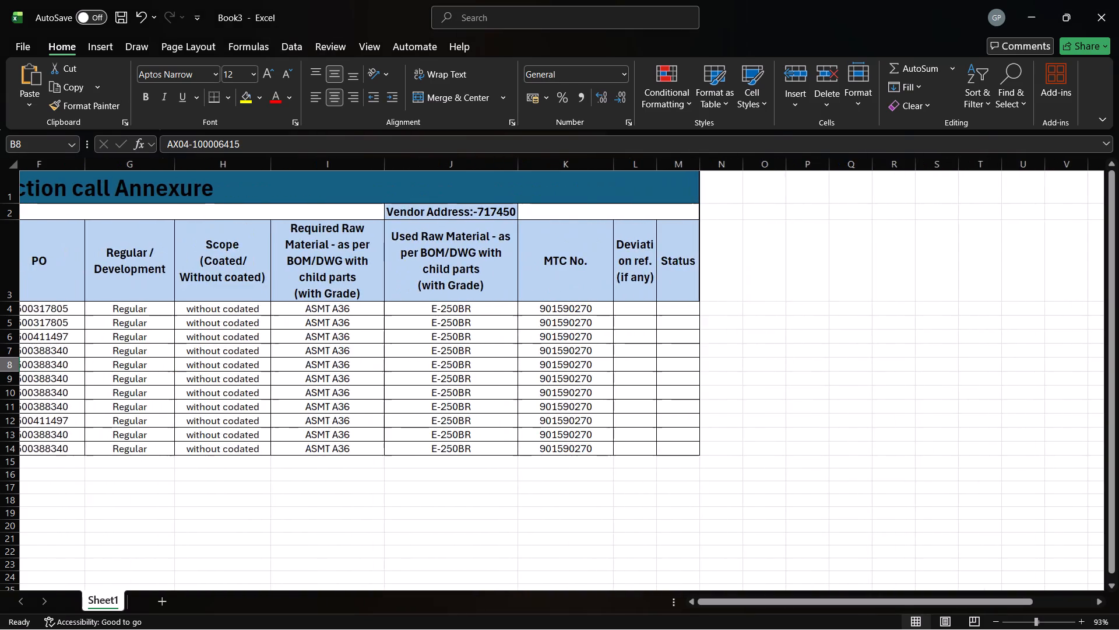
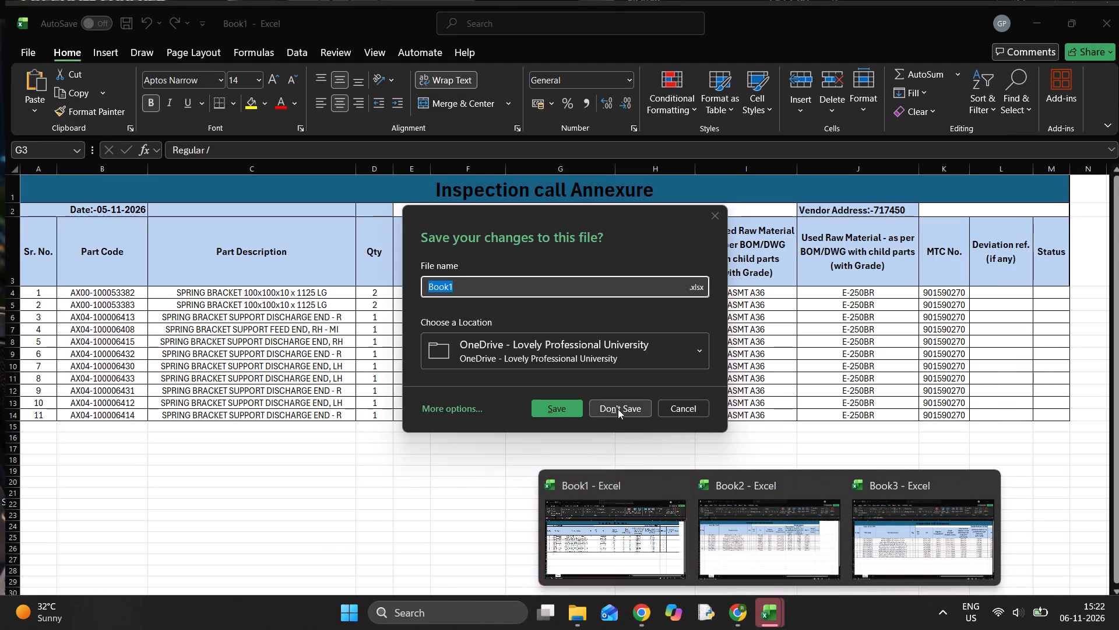
Close the Book1 workbook without saving its changes.
left_click(618, 409)
Bring up the remaining open Excel workbooks, Book2 and Book3, to switch between them.
left_click(762, 604)
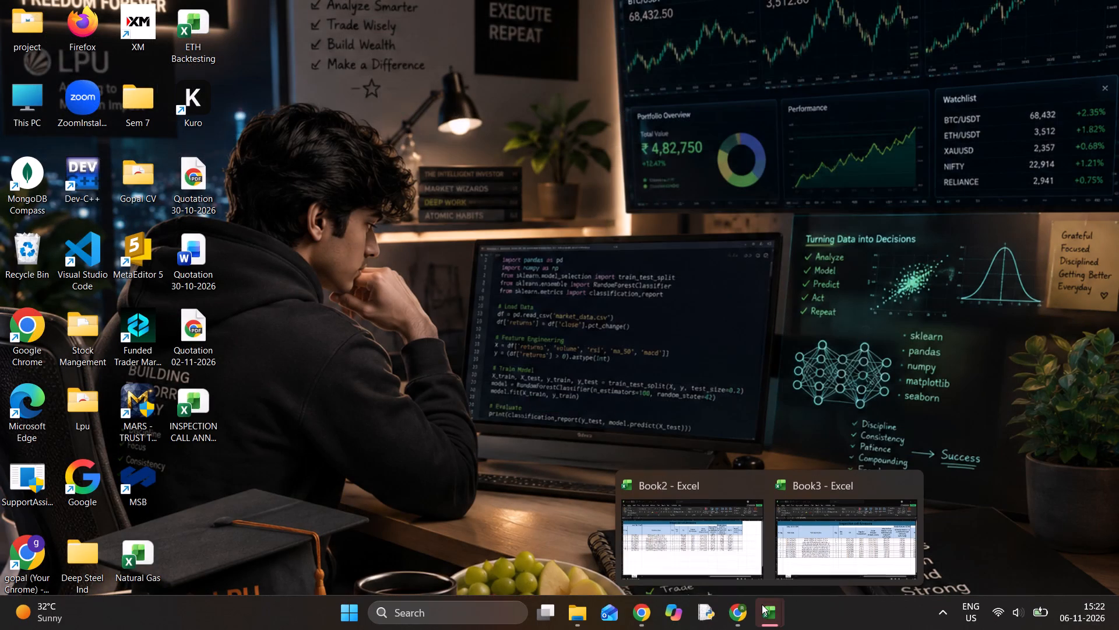
Close the Book2 workbook without saving its changes.
left_click(755, 494)
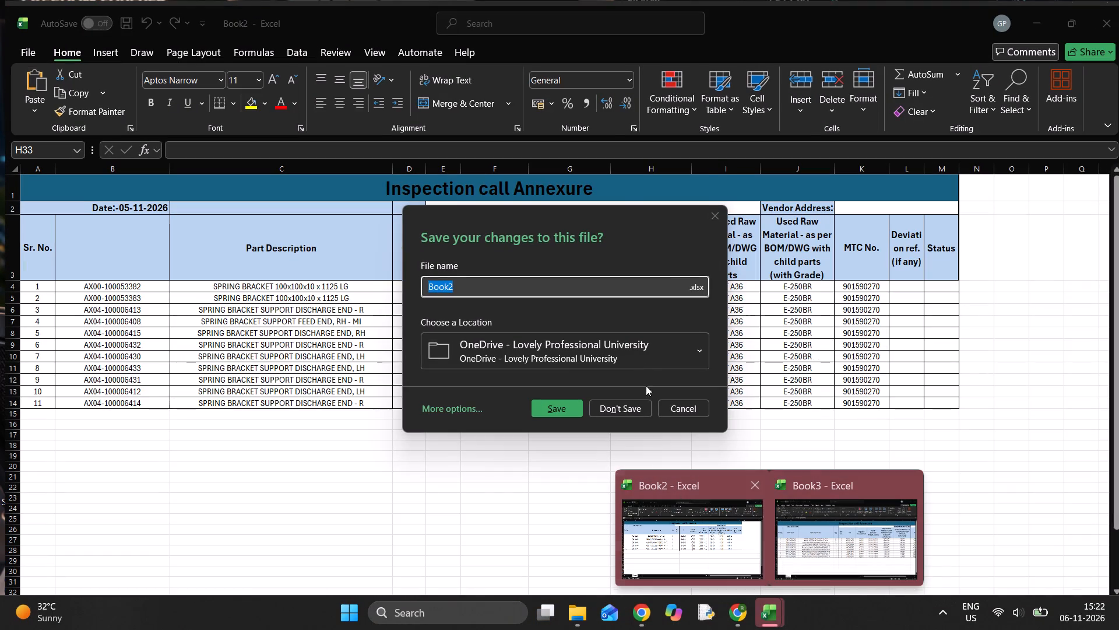
left_click(615, 411)
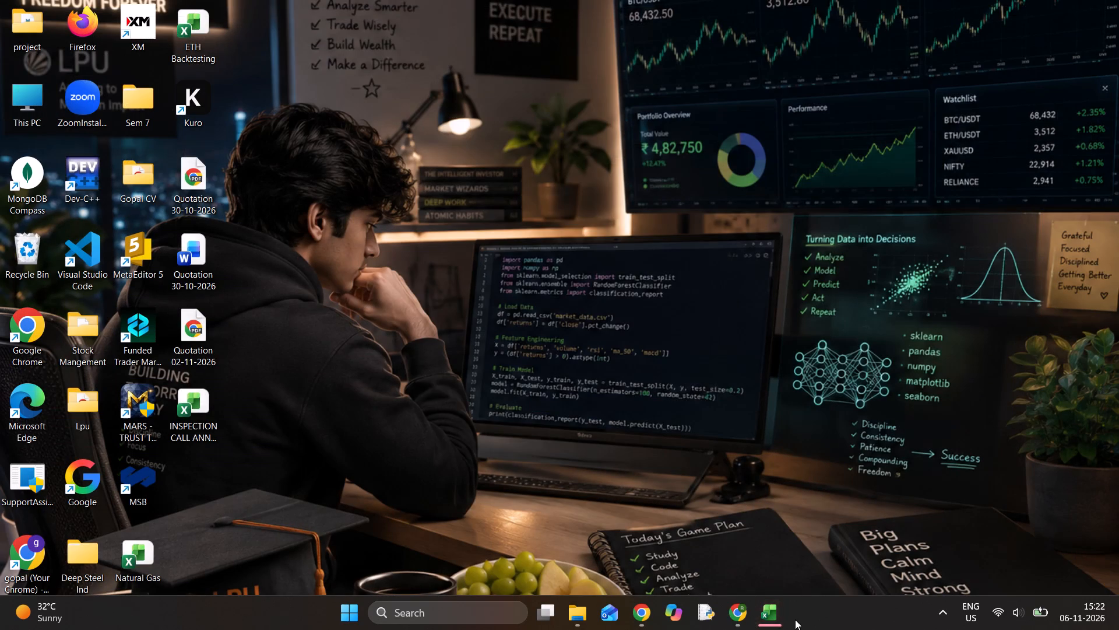
Bring up the Book3 workbook and close it without saving its changes.
left_click(778, 617)
left_click(1118, 0)
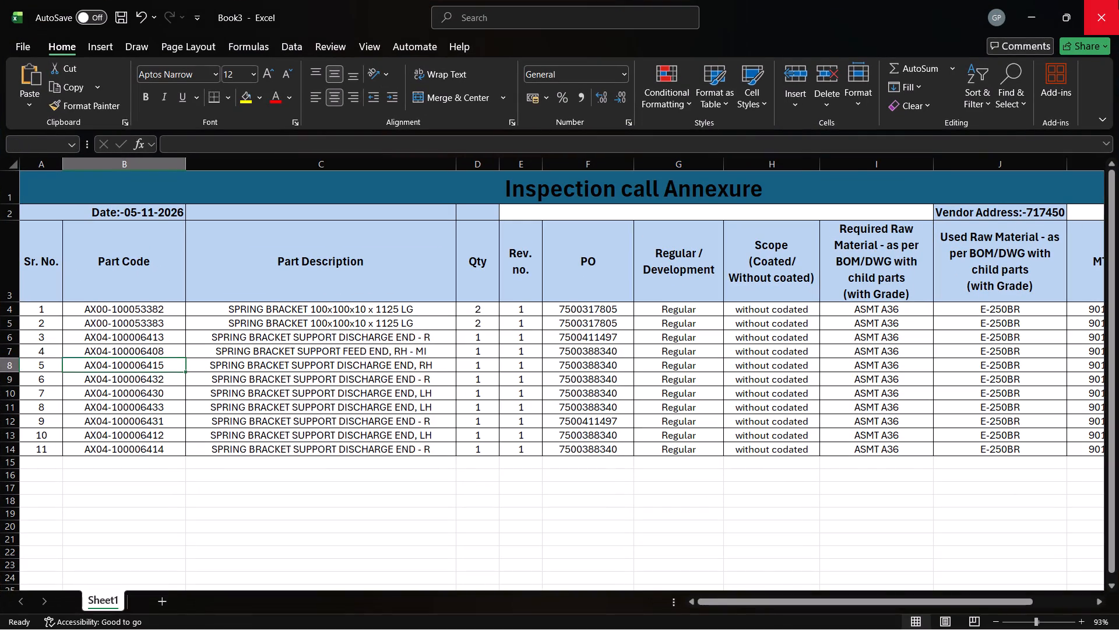
left_click(603, 405)
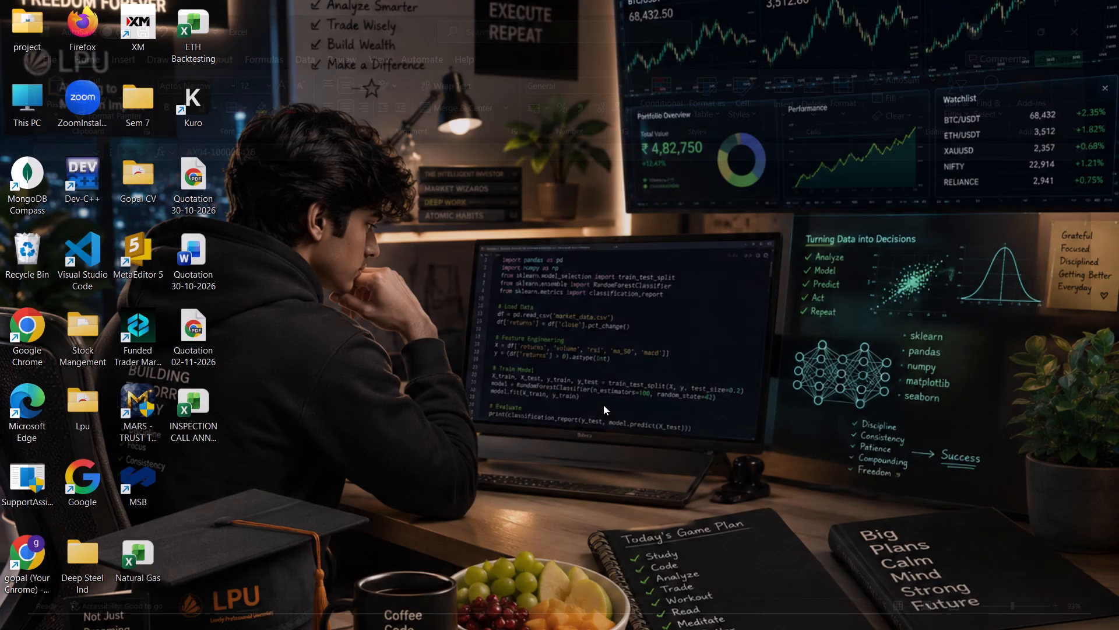
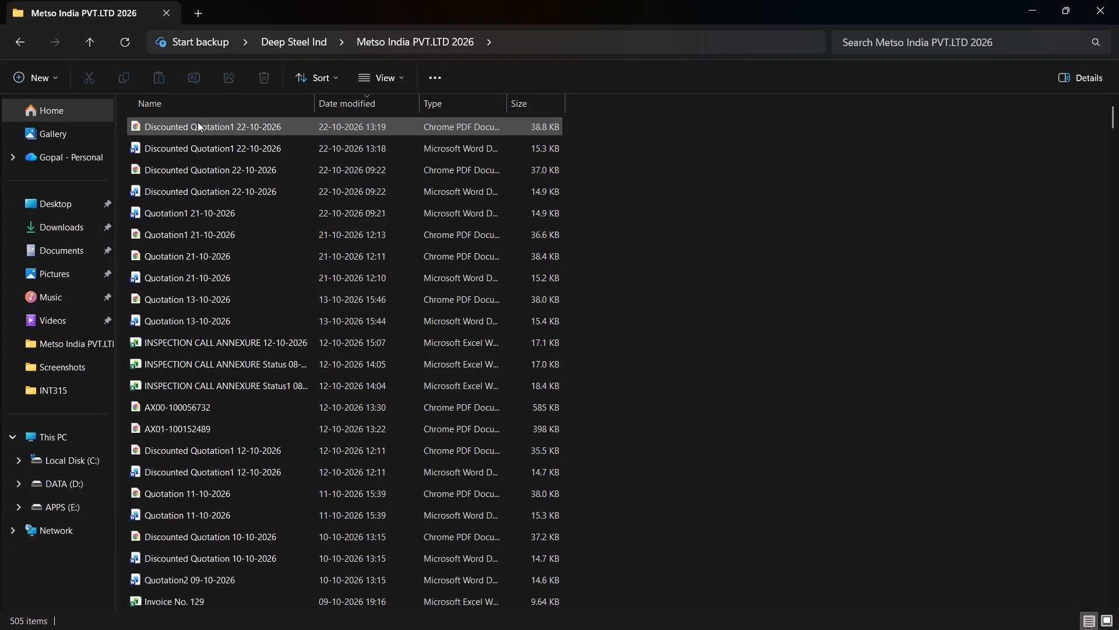
Open the Invoice No. 129 Excel workbook from the Metso India PVT.LTD 2026 folder.
scroll(192, 475, "down", 1)
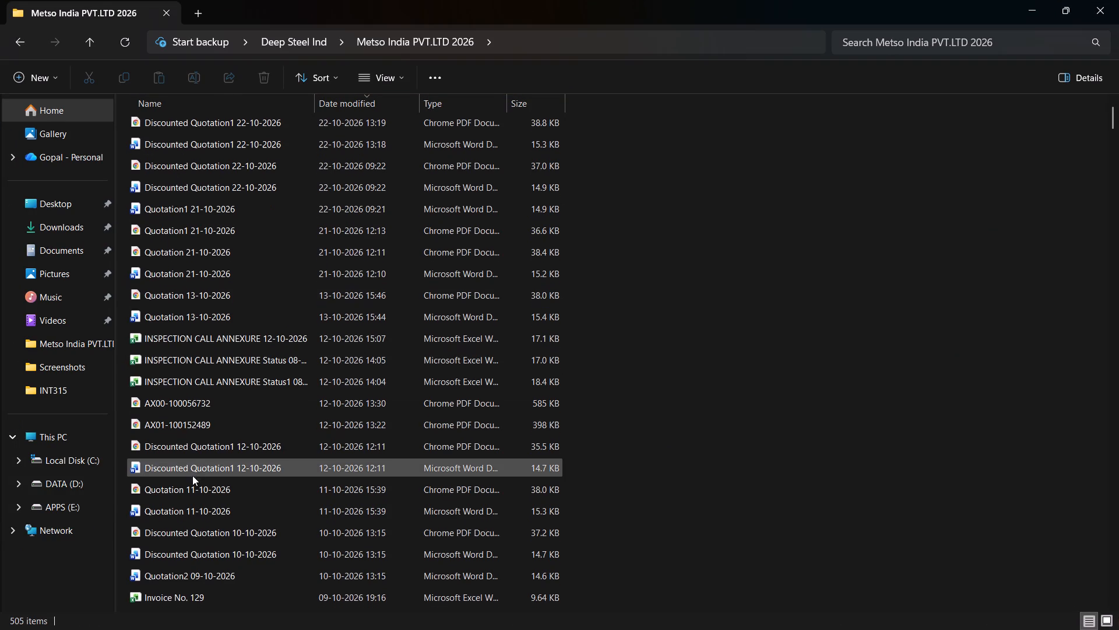
scroll(192, 475, "down", 2)
double_click(187, 468)
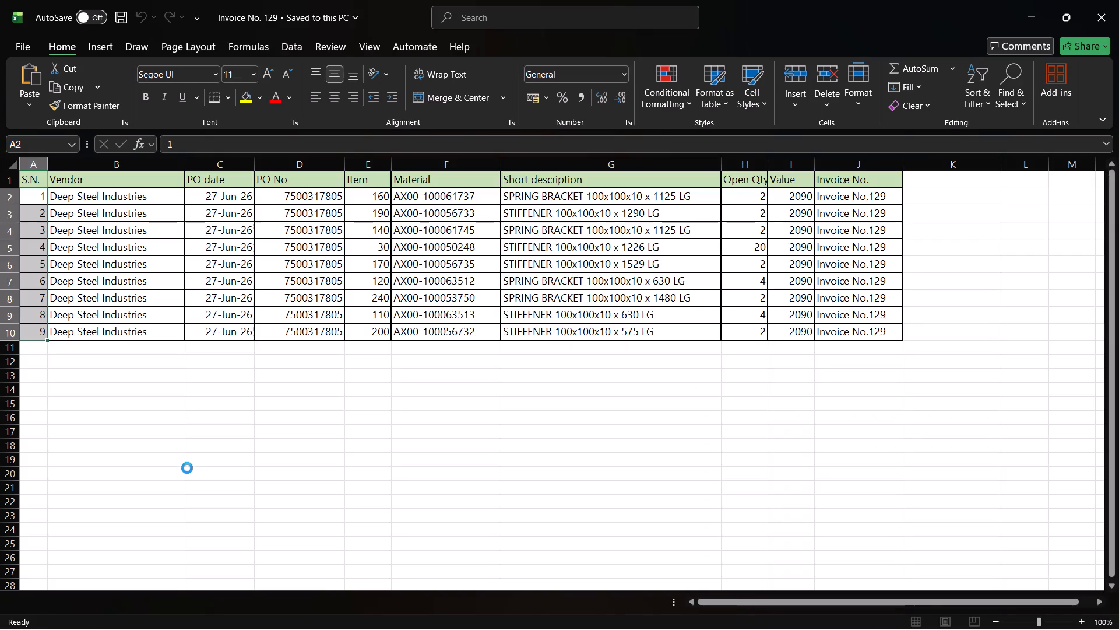
Copy the entire table from the Invoice No. 129 workbook into a new blank workbook, starting at cell A1.
key("ctrl+a")
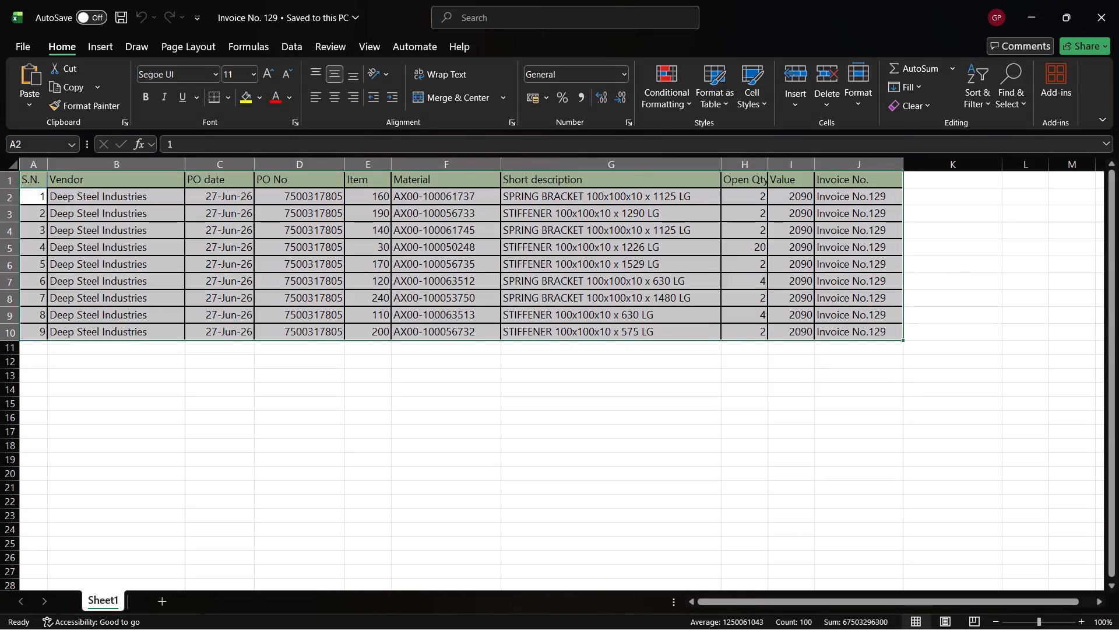
key("ctrl+c")
key("ctrl+n")
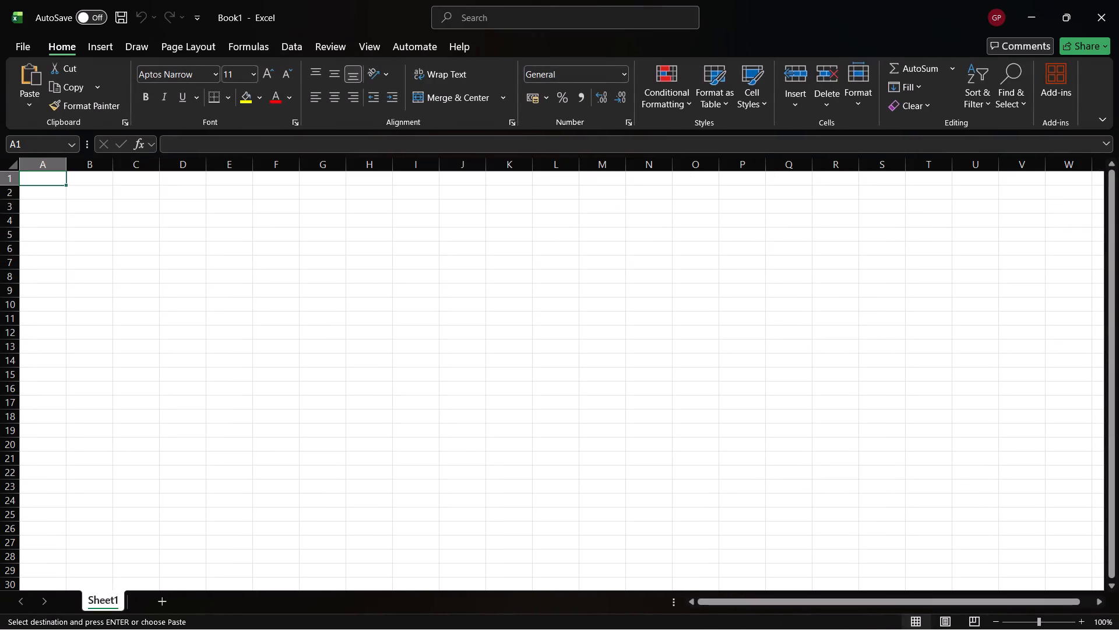
key("ctrl+v")
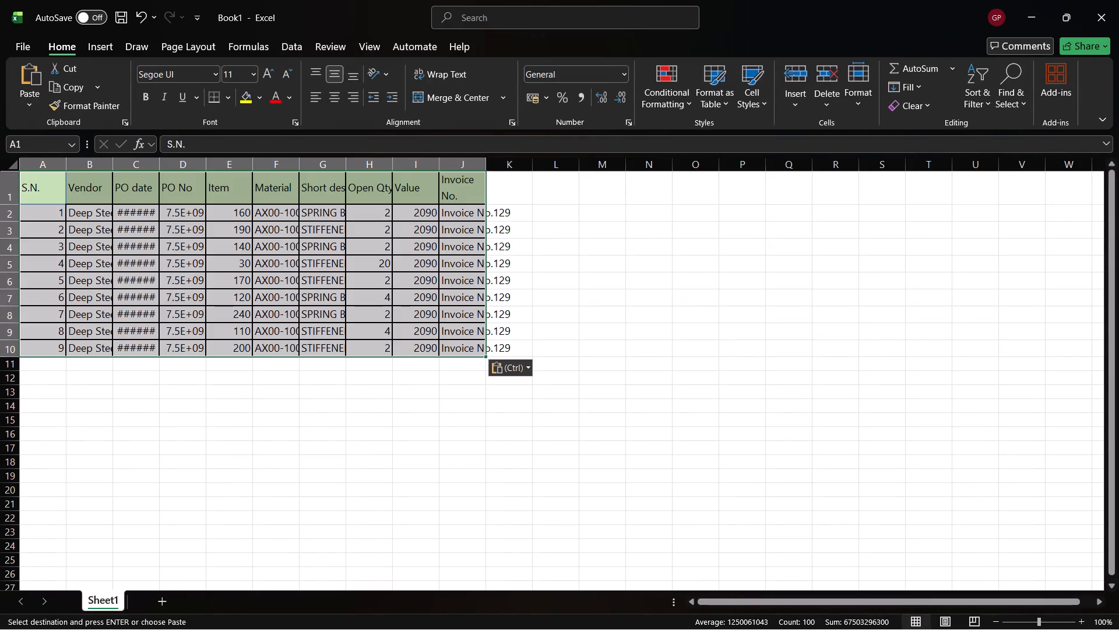
Close the Invoice No. 129 source workbook, leaving the new Book1 workbook open.
key("alt+Tab")
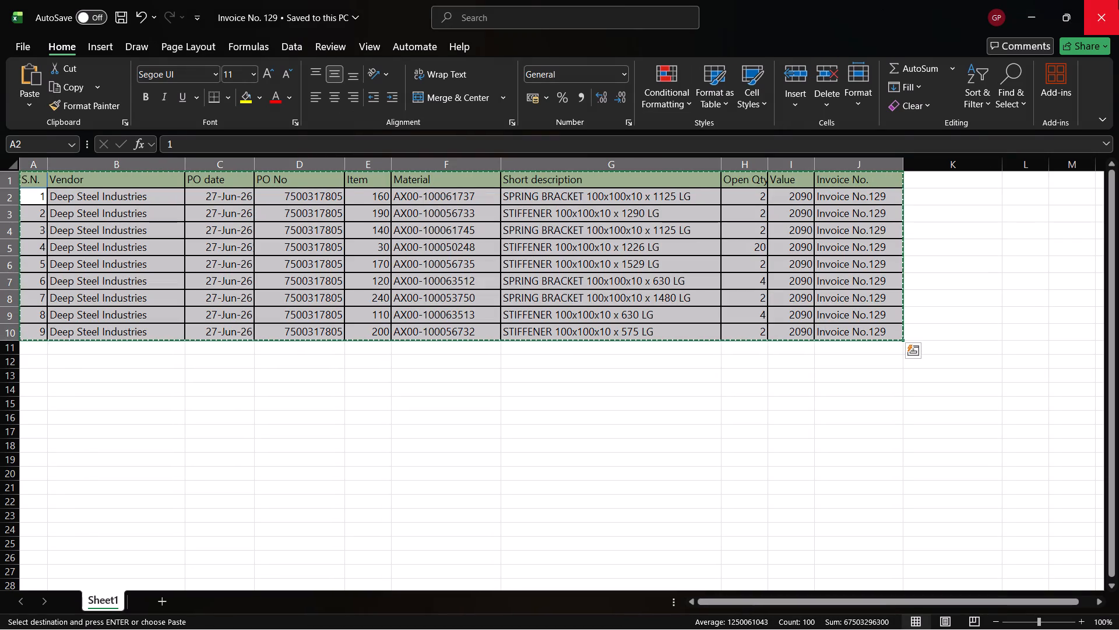
left_click(1118, 0)
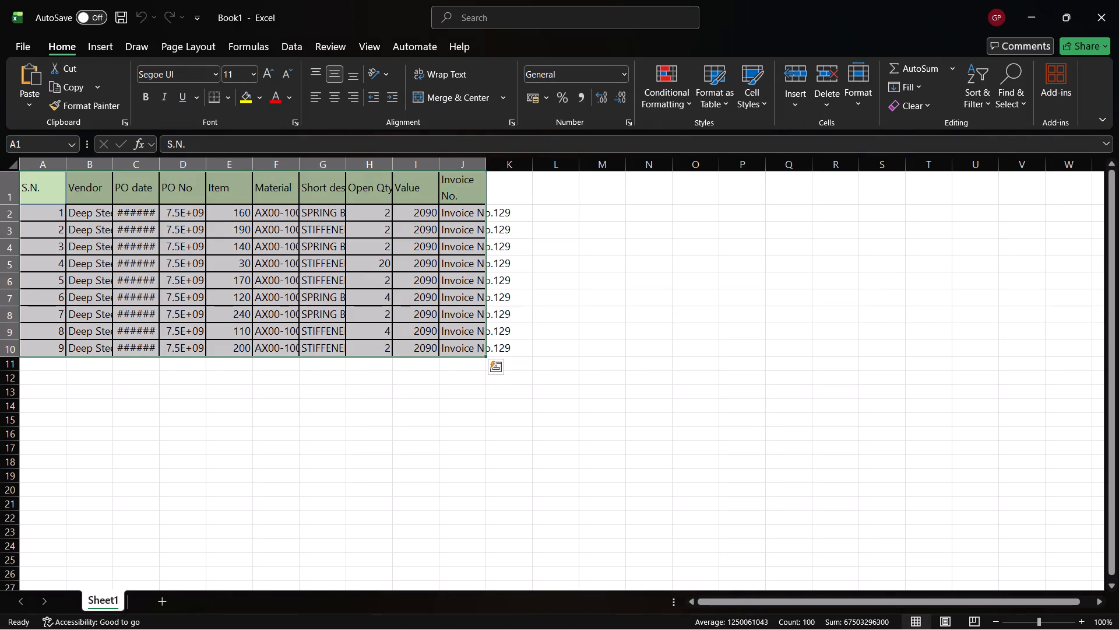
Resize the Vendor, PO date, PO No, Item and Material columns in Book1 so their full contents fit.
left_click(410, 404)
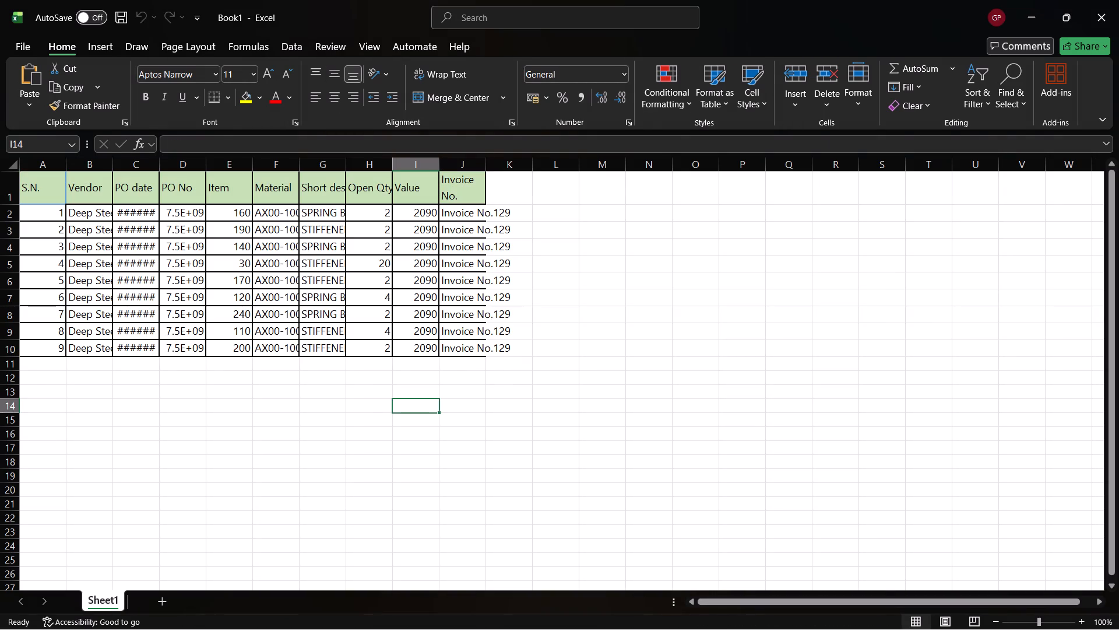
left_click_drag(114, 167, 166, 187)
left_click_drag(164, 167, 210, 175)
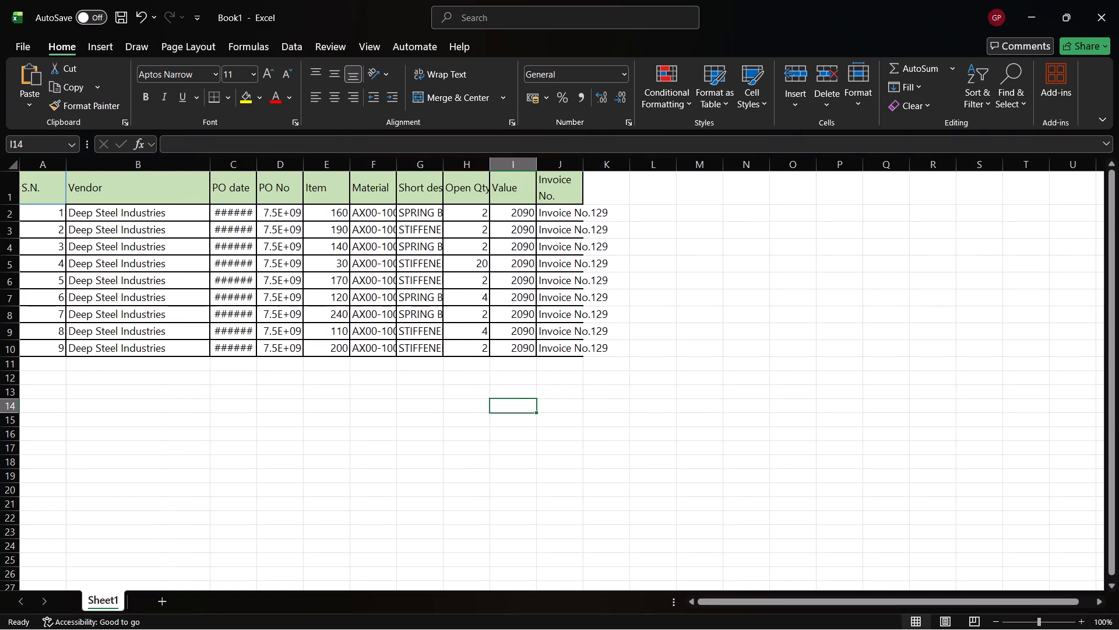
left_click_drag(256, 163, 303, 182)
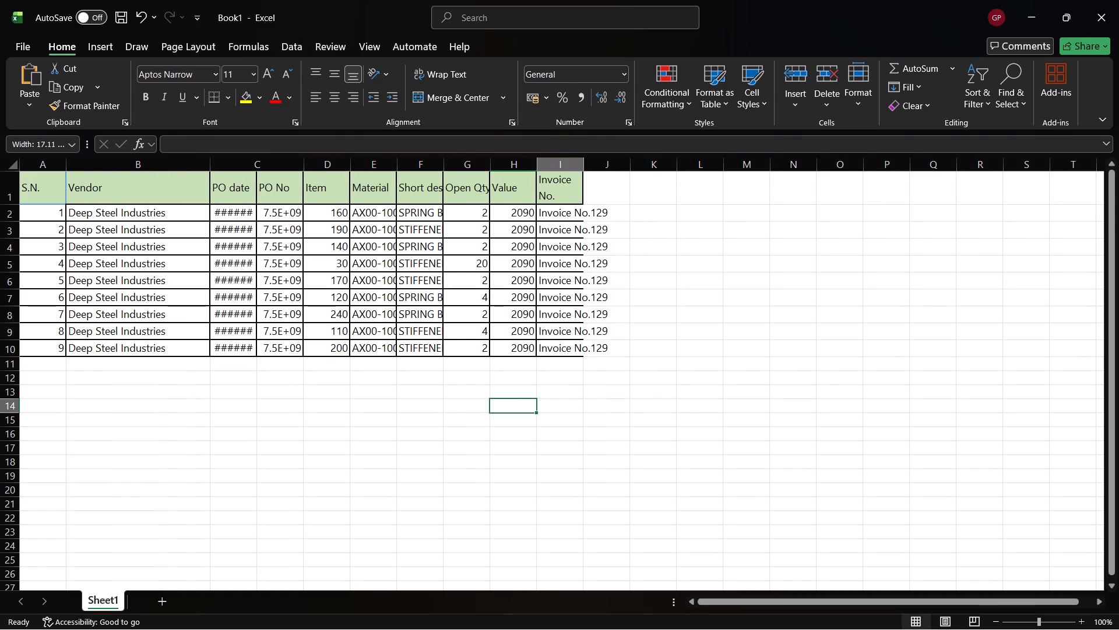
left_click_drag(302, 166, 284, 165)
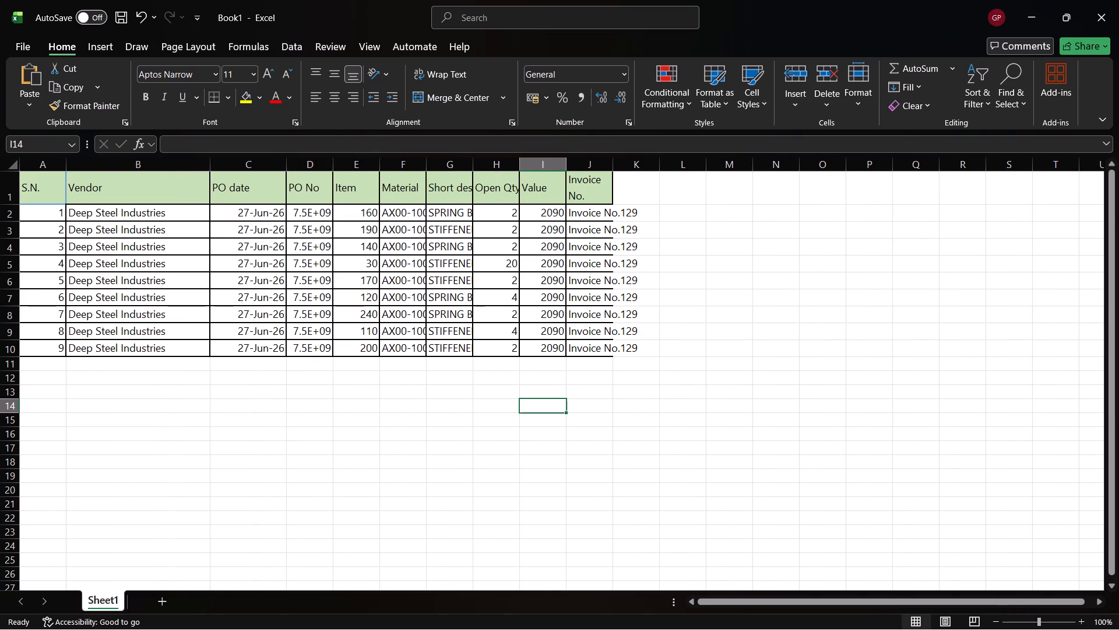
left_click_drag(332, 166, 363, 178)
left_click_drag(409, 164, 459, 180)
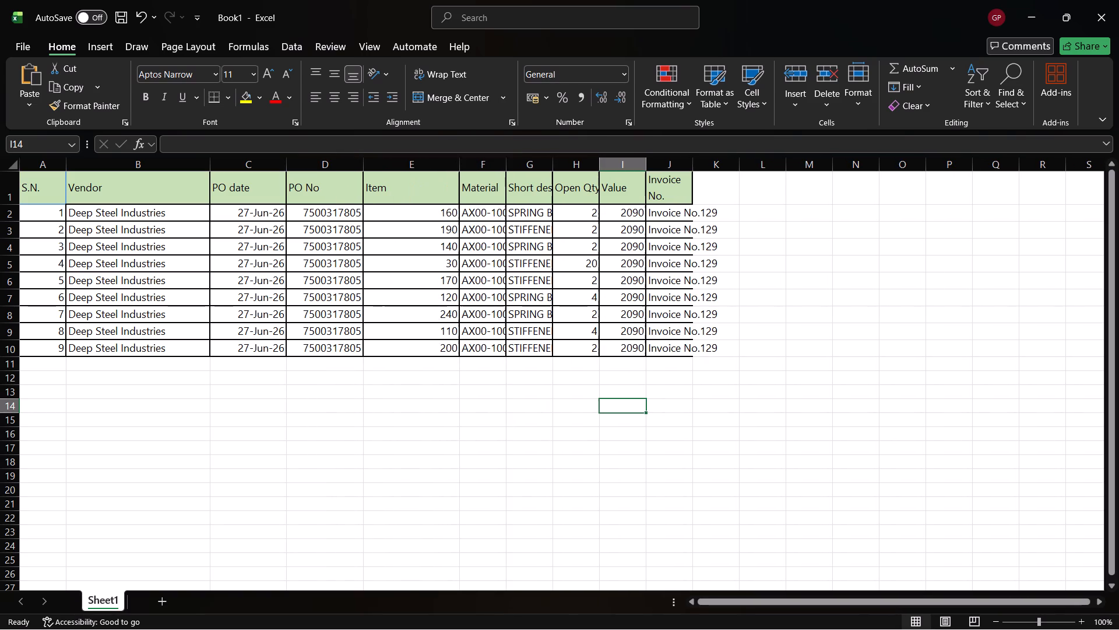
left_click_drag(458, 163, 421, 160)
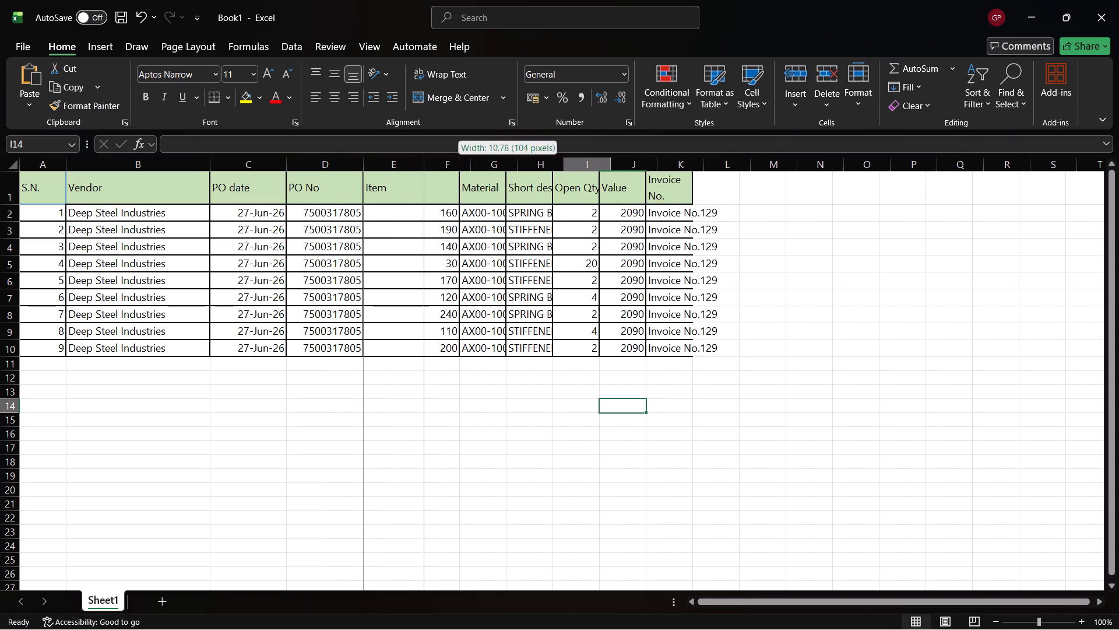
left_click_drag(421, 160, 416, 160)
left_click_drag(465, 163, 515, 178)
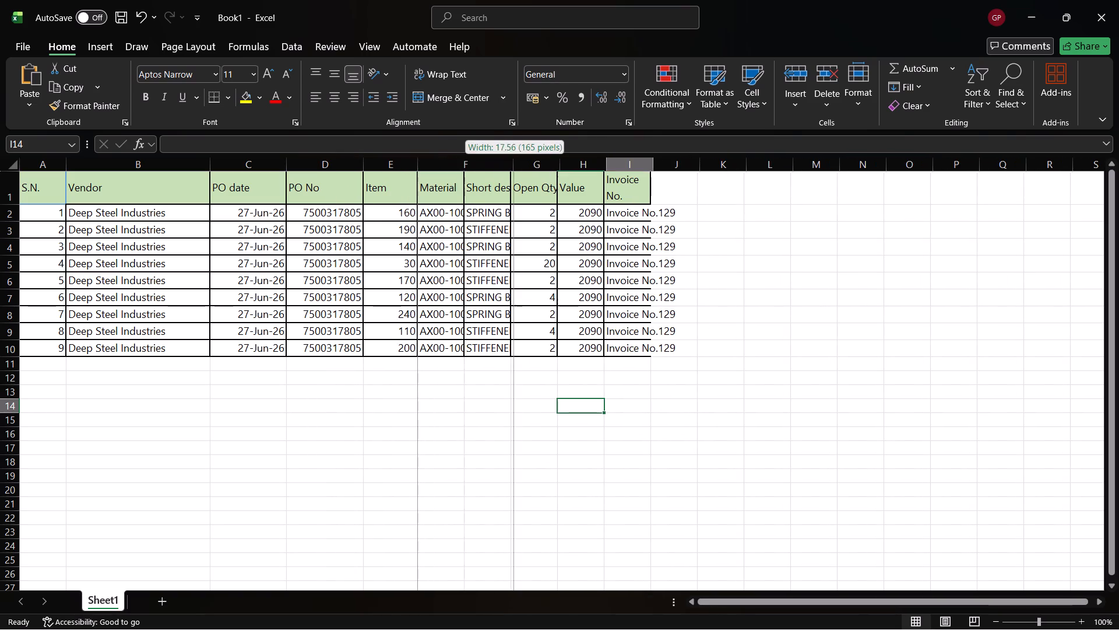
left_click_drag(515, 178, 516, 178)
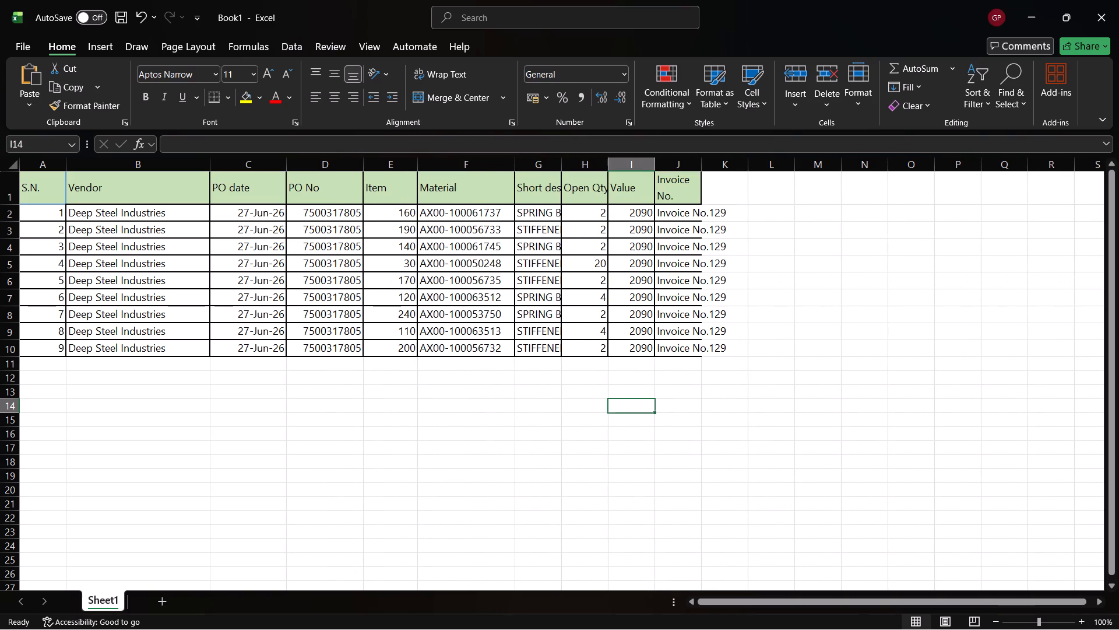
Widen the Short description and Invoice No. columns so their full text fits on one line.
left_click_drag(564, 167, 607, 177)
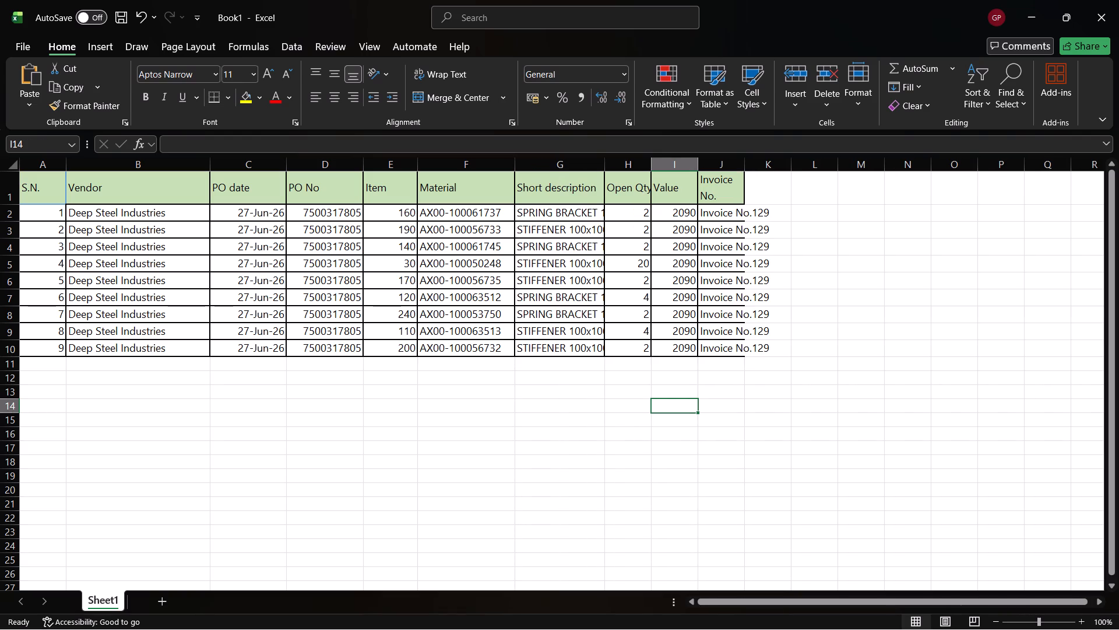
left_click_drag(604, 170, 657, 184)
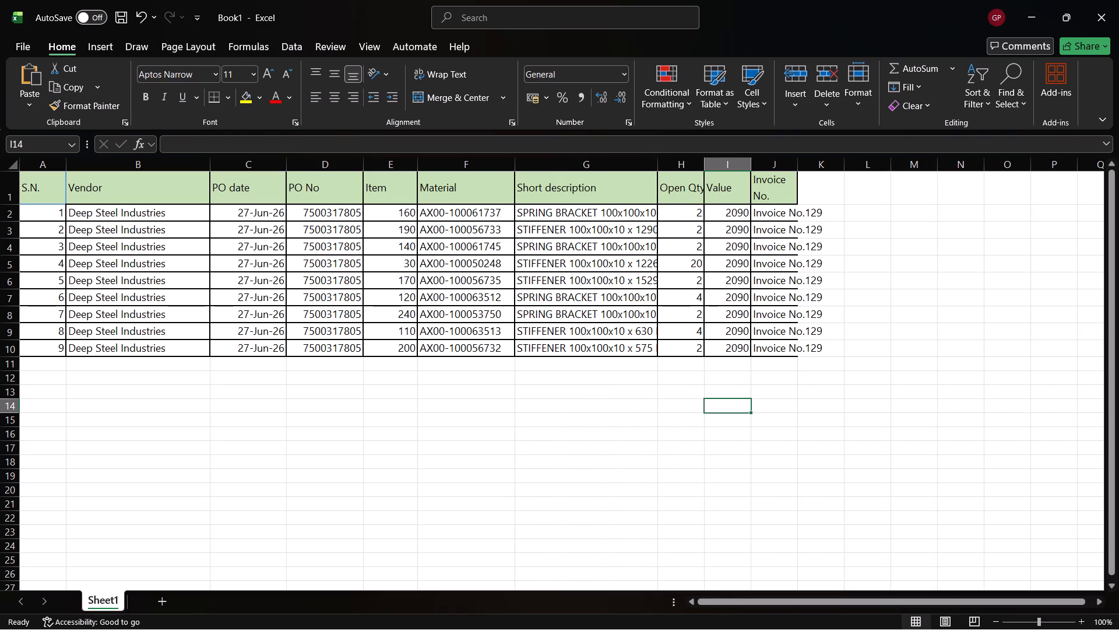
left_click_drag(656, 163, 702, 181)
scroll(645, 203, "left", 2)
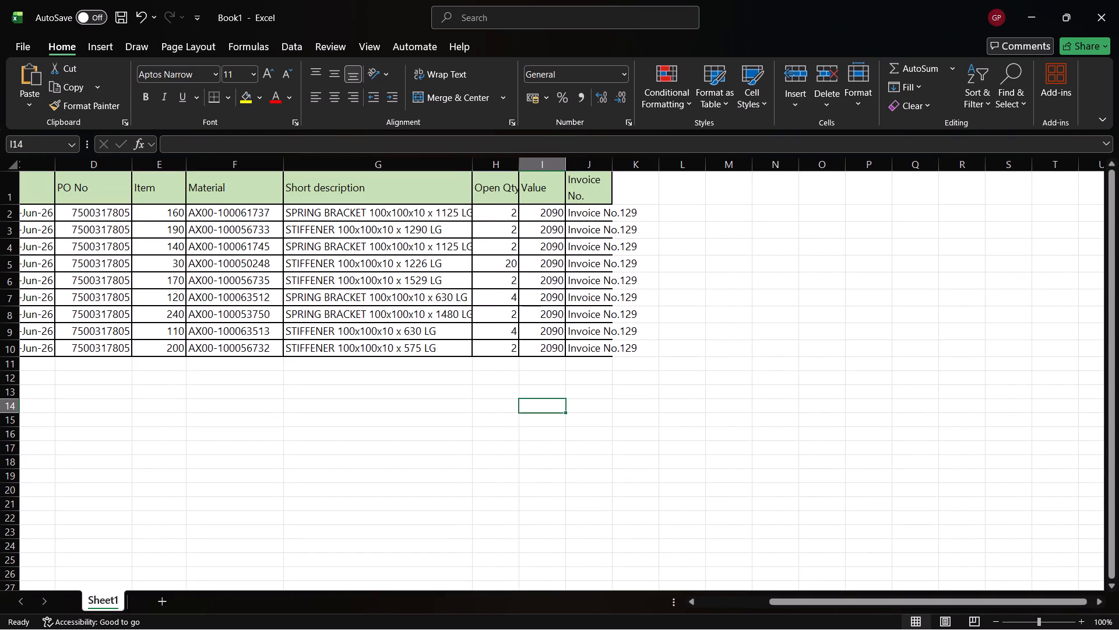
left_click_drag(471, 167, 493, 168)
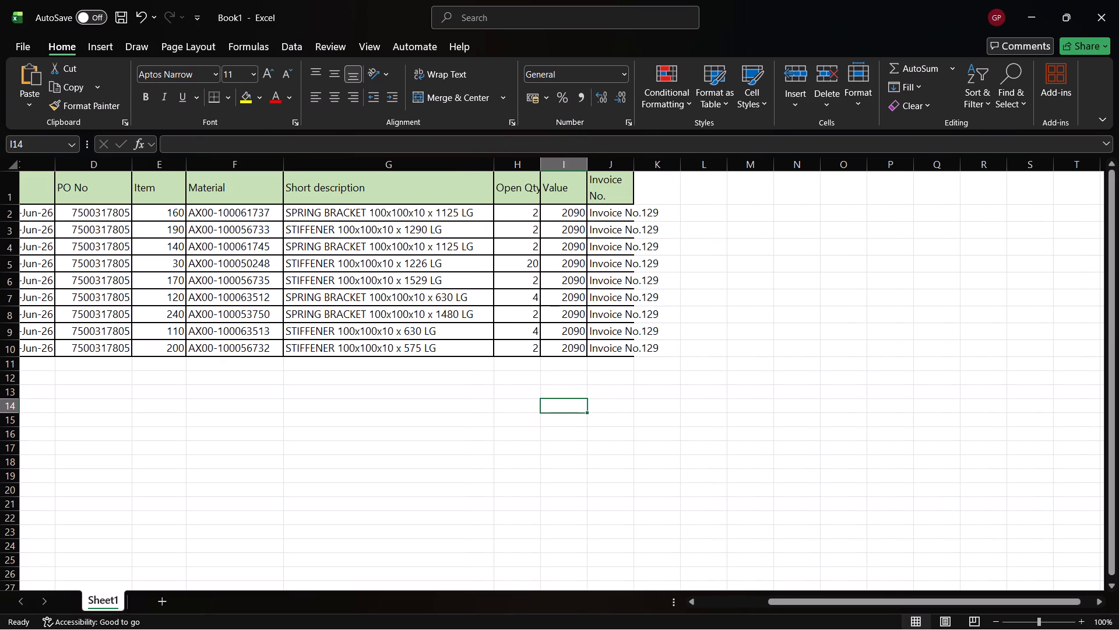
left_click_drag(629, 163, 683, 178)
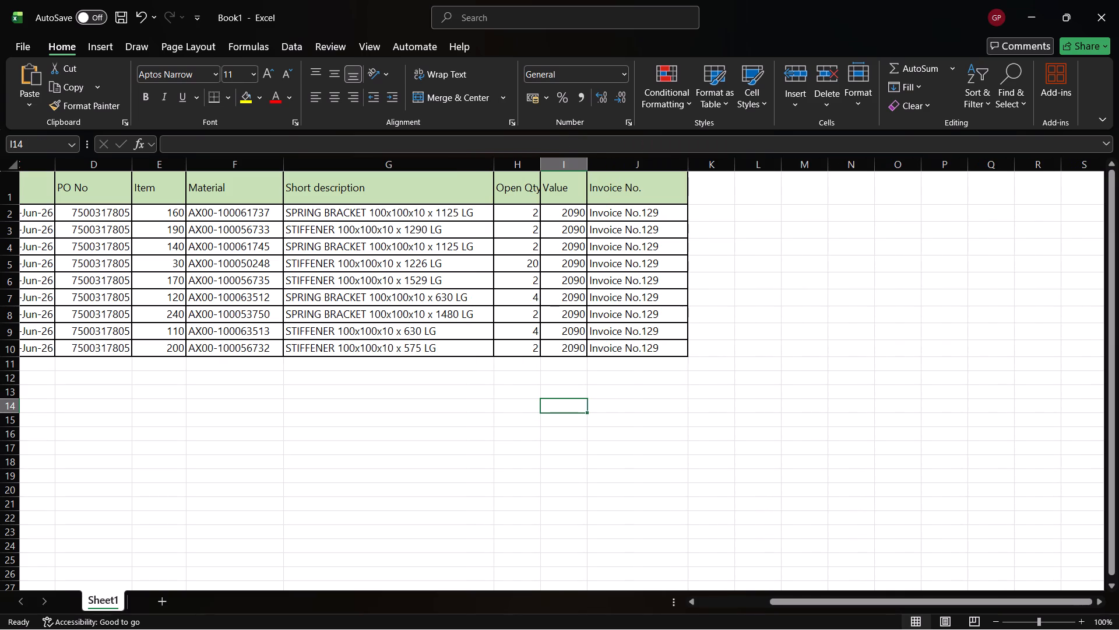
scroll(452, 331, "right", 6)
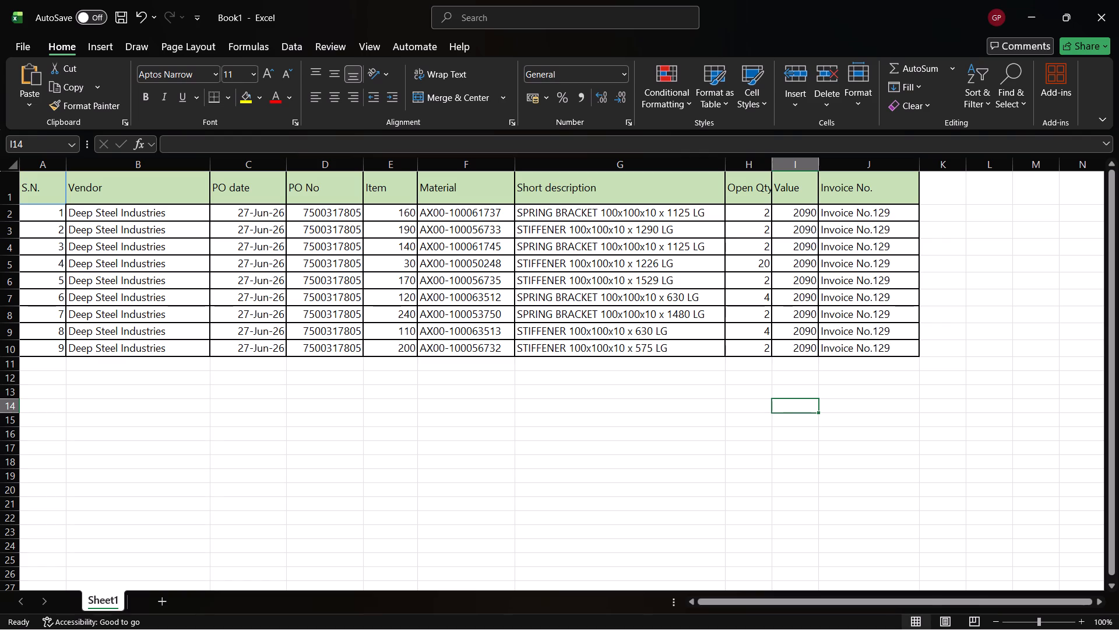
Clear the contents of C2:J10, from PO date through Invoice No., keeping the headers, serial numbers and vendor names.
left_click_drag(231, 212, 1022, 380)
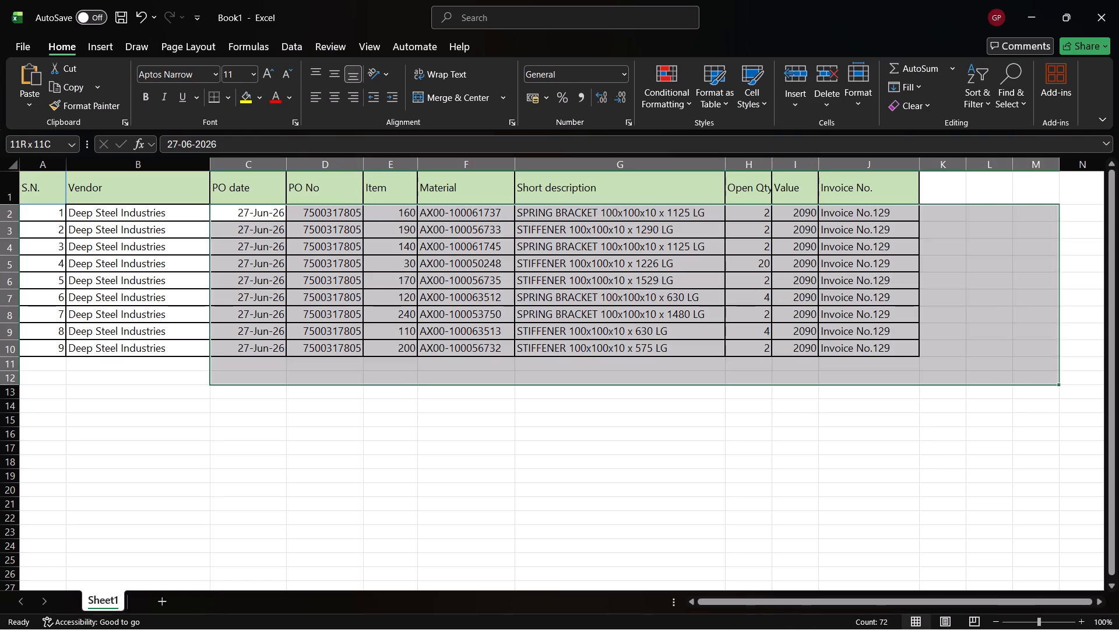
left_click_drag(1022, 380, 868, 343)
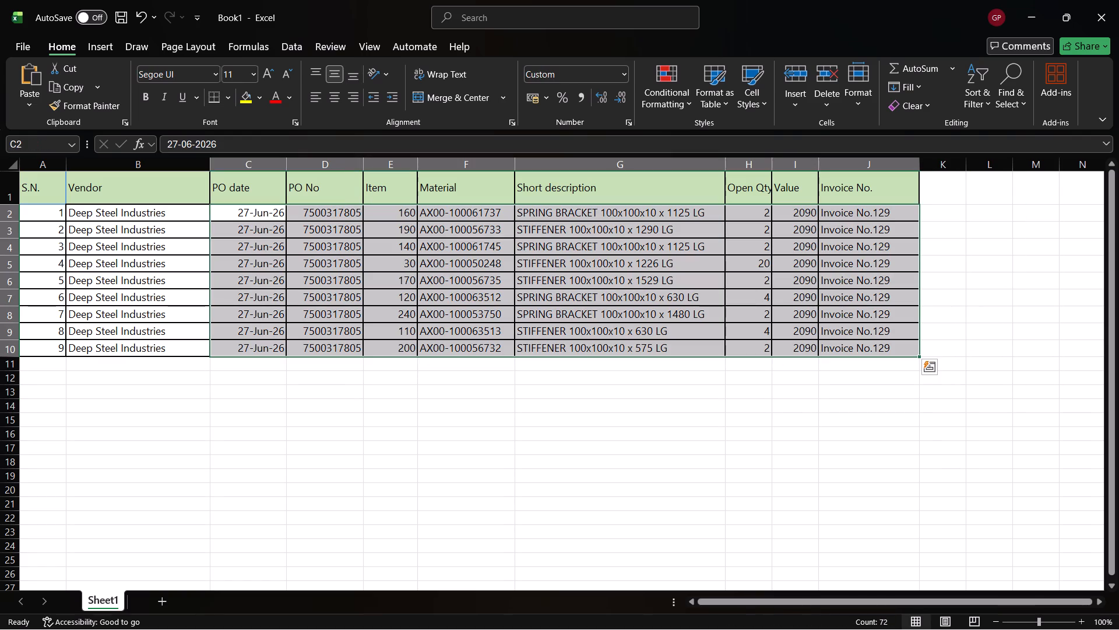
key("Delete")
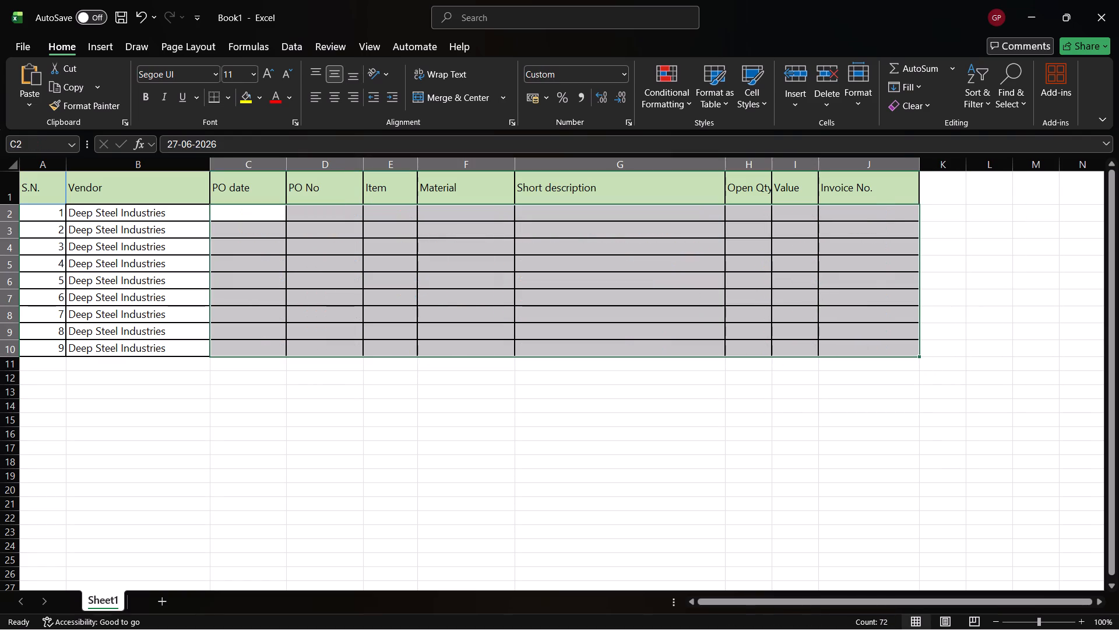
left_click(152, 412)
left_click(152, 412)
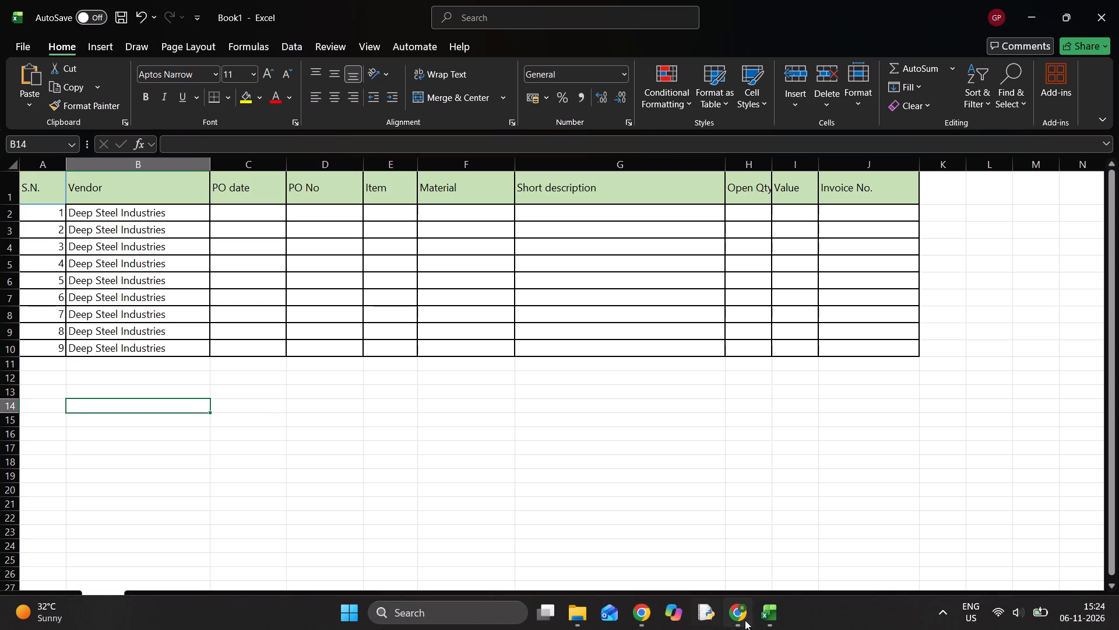
Reopen the Invoice No. 129 workbook from the Metso India PVT.LTD 2026 folder, and switch back to Book1.
left_click(762, 614)
left_click(773, 612)
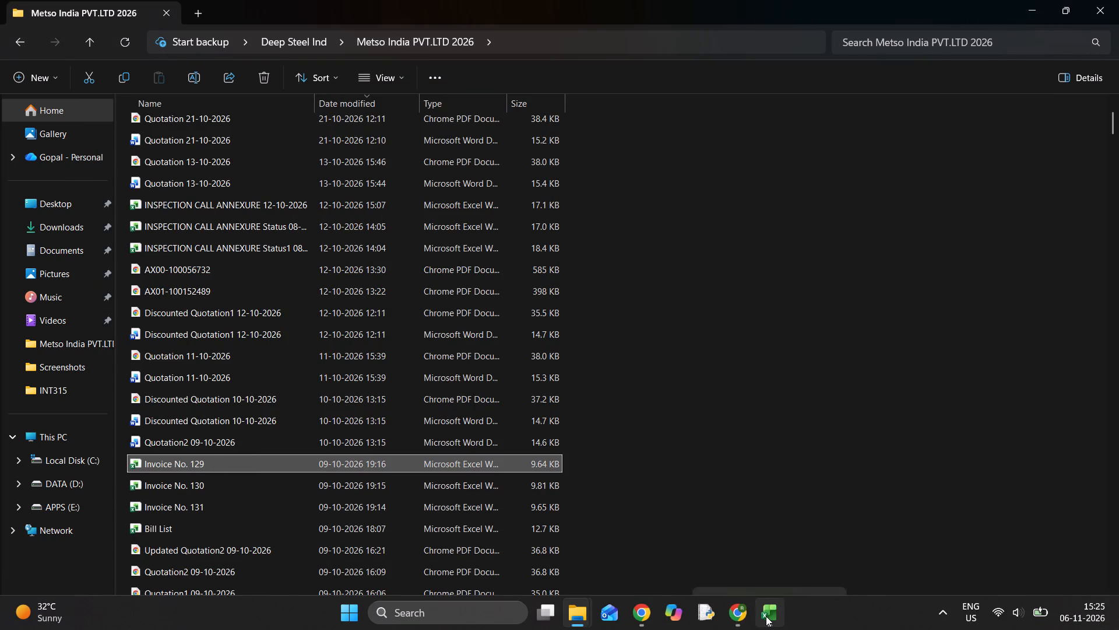
left_click(766, 616)
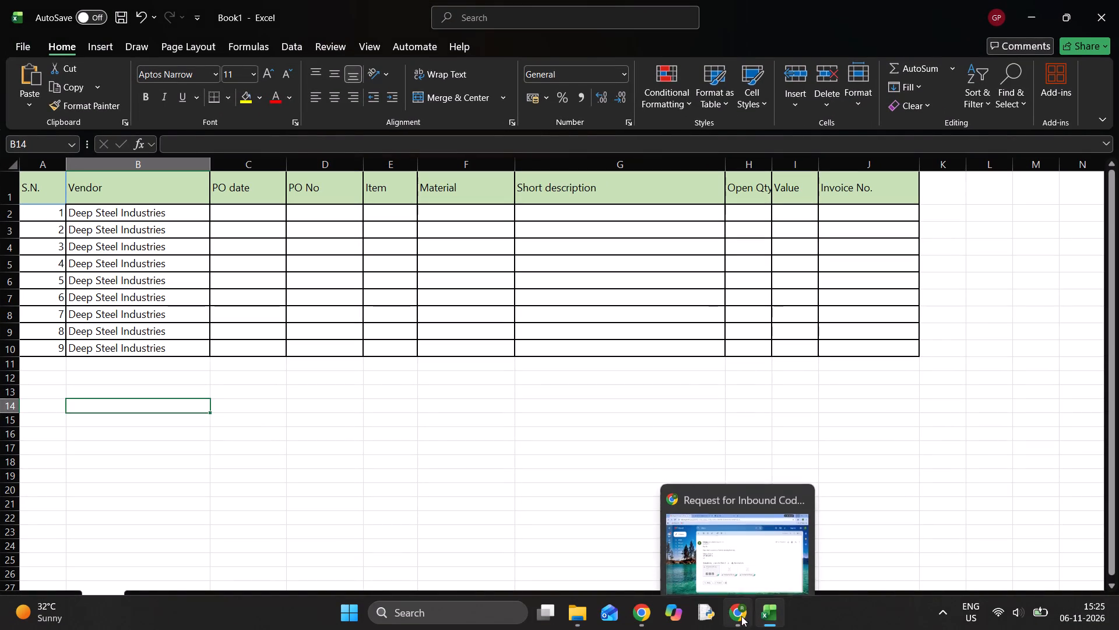
left_click(574, 612)
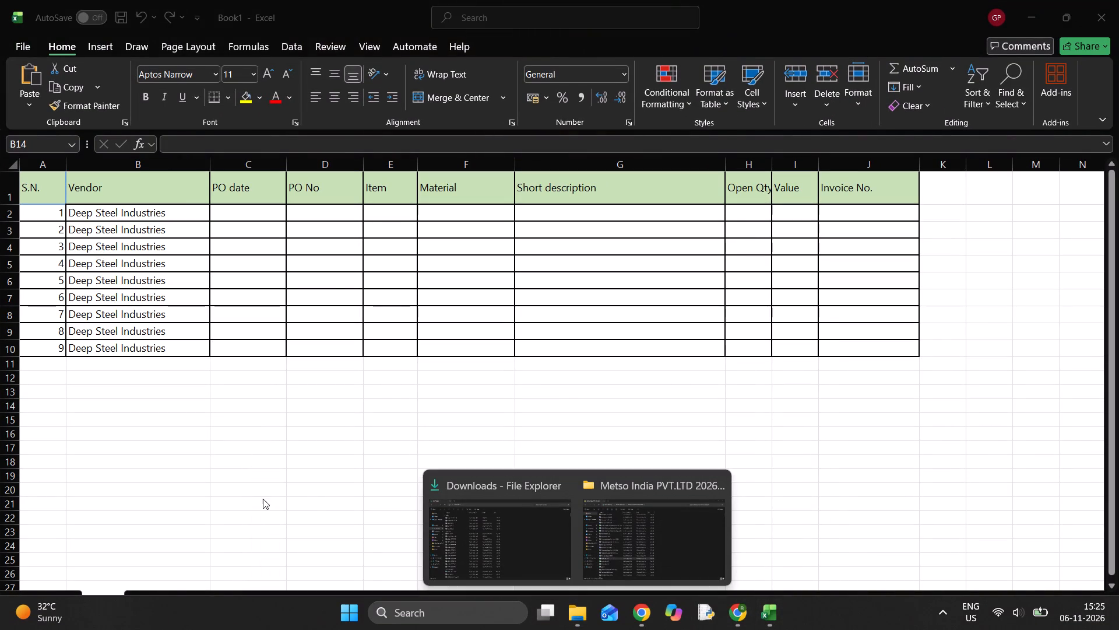
left_click(636, 533)
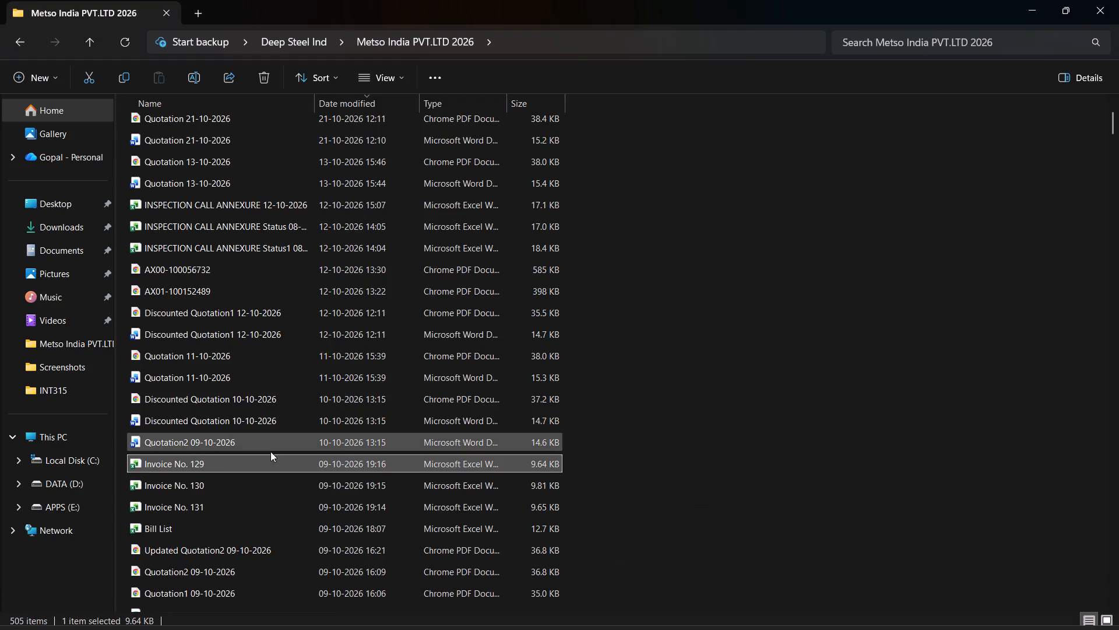
double_click(221, 464)
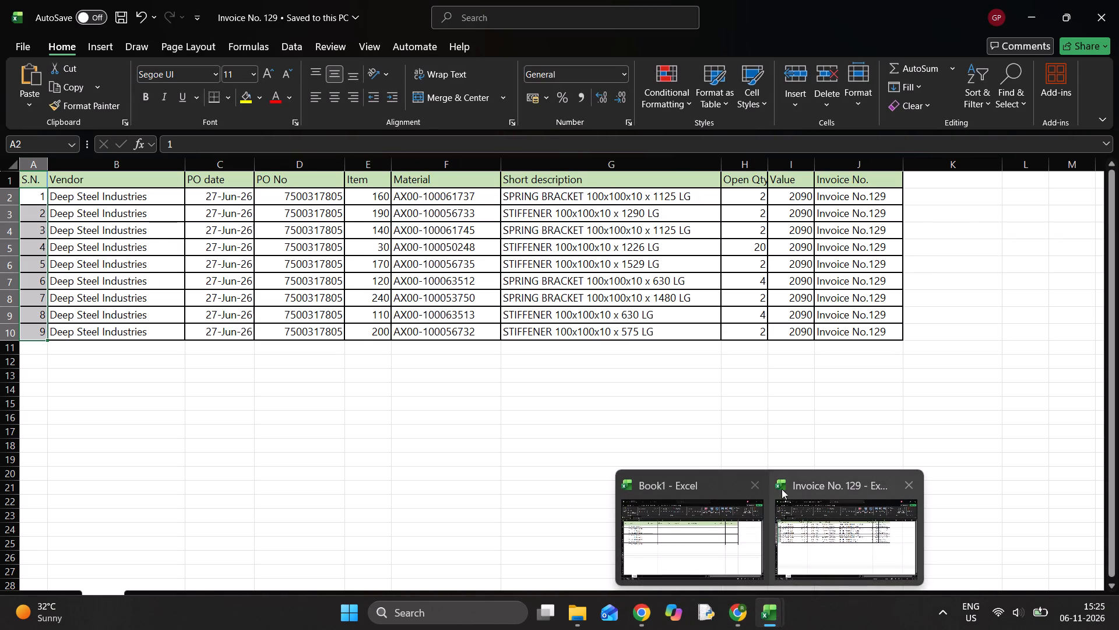
left_click(733, 552)
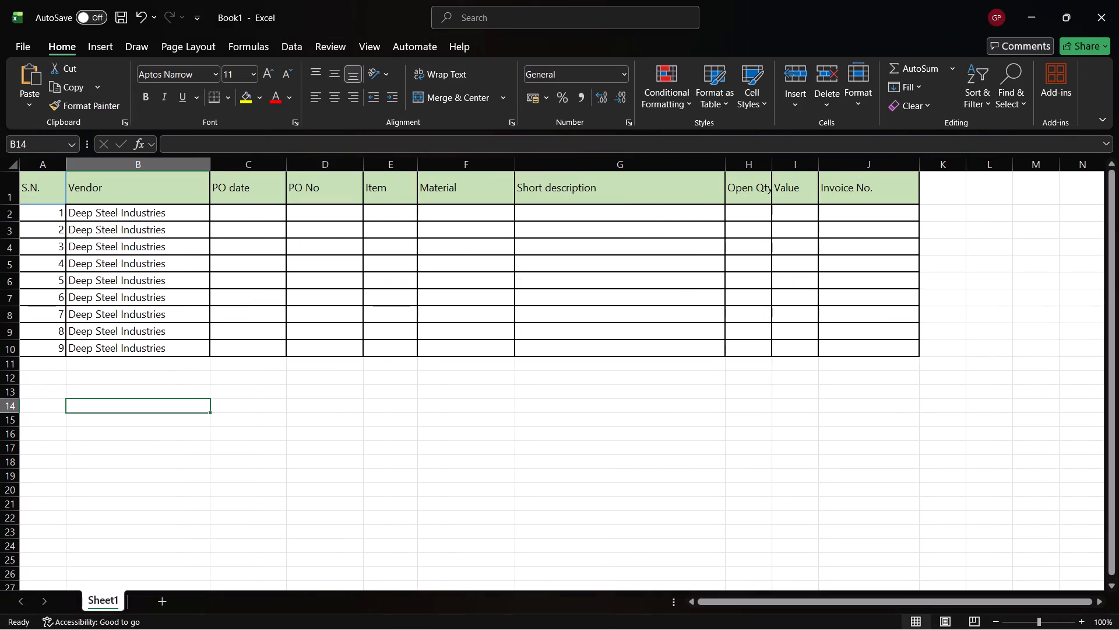
Enter "Invoice No. 151" in the Invoice No. column of the first vendor row, cell J2.
left_click(822, 214)
key("shift+i")
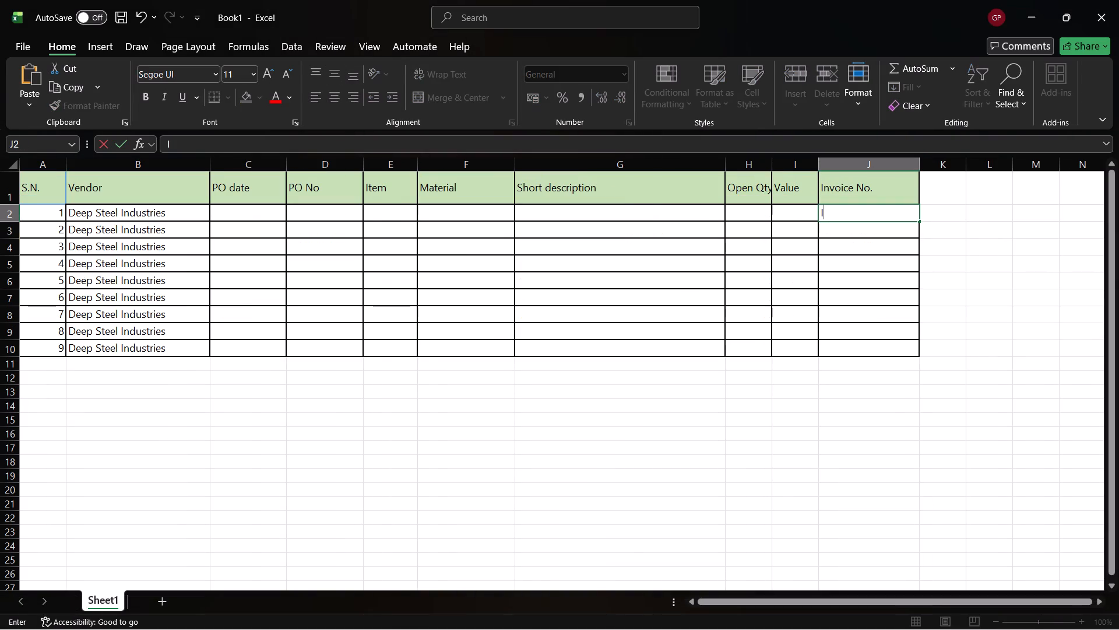
key("n")
type("voice")
key("space")
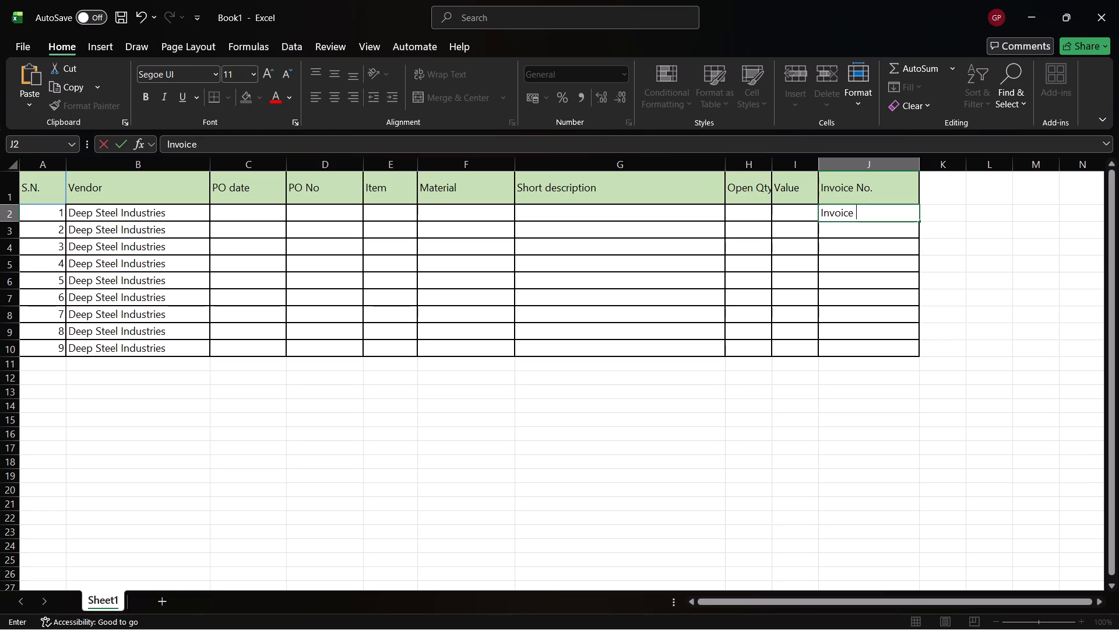
key("shift+m")
key("shift+BackSpace")
type("No")
type(".")
key("space")
type("151")
key("Down")
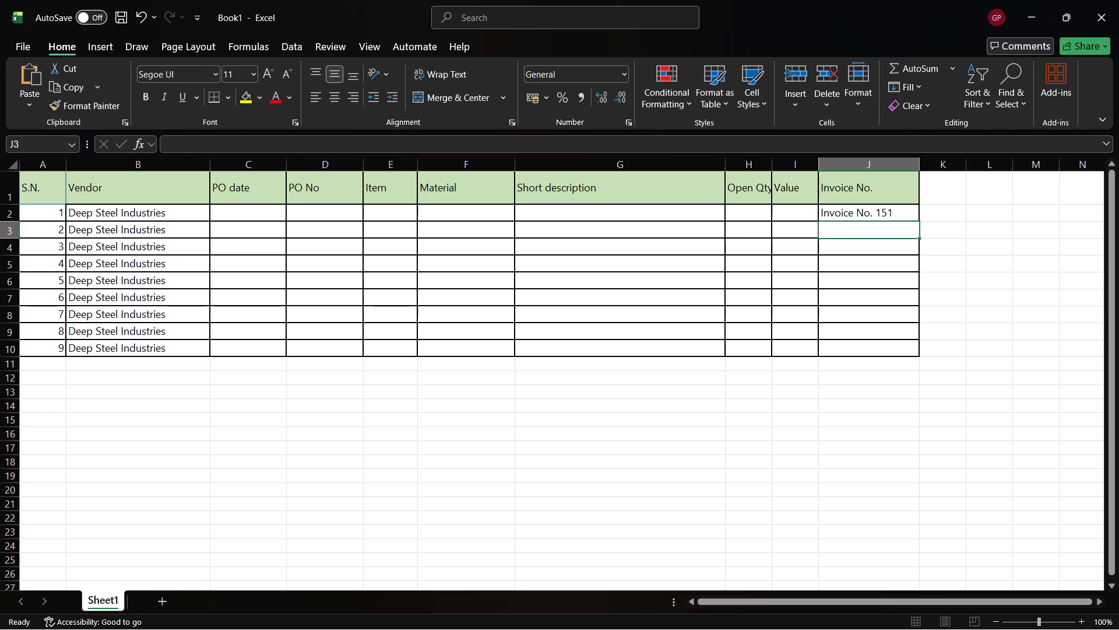
Fill the invoice number from J2 down to J3 as an identical copy, "Invoice No. 151", instead of a series.
left_click(860, 204)
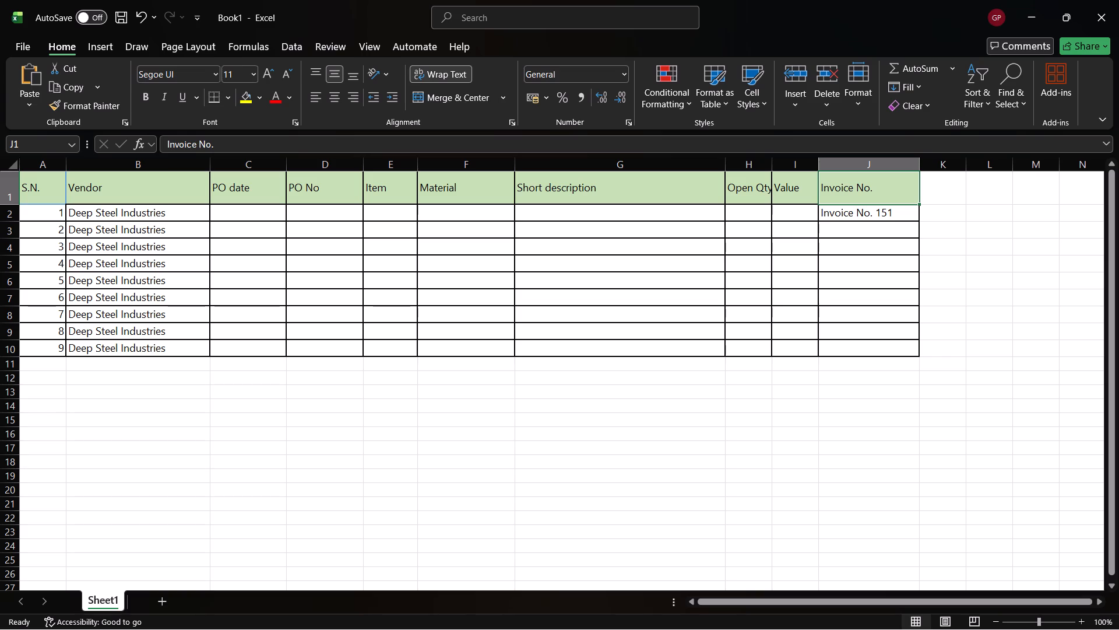
left_click(864, 209)
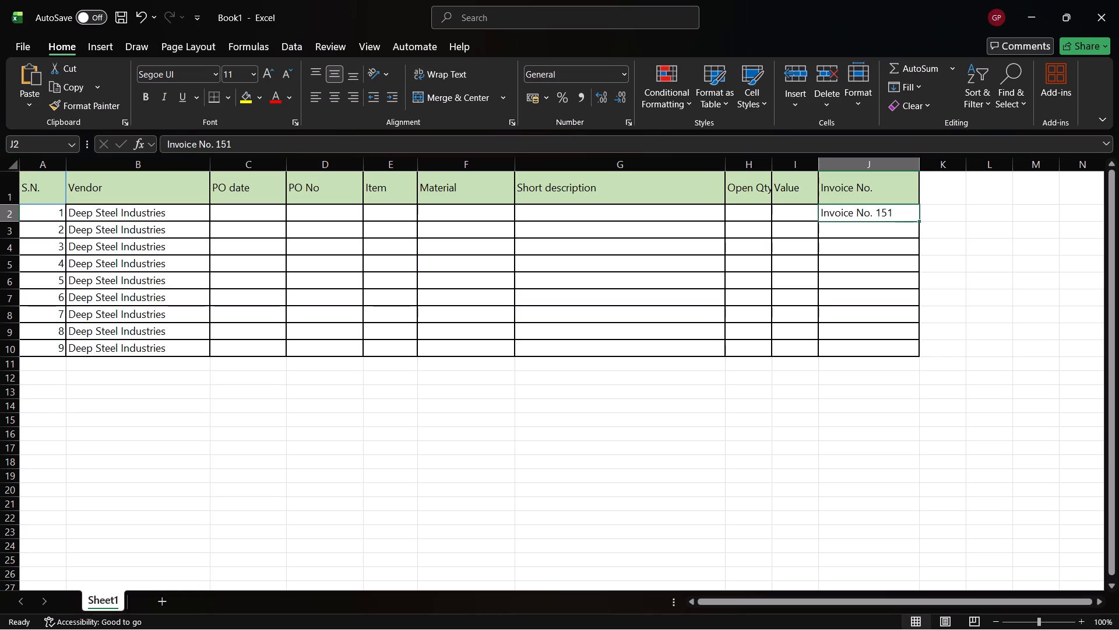
left_click_drag(918, 220, 914, 238)
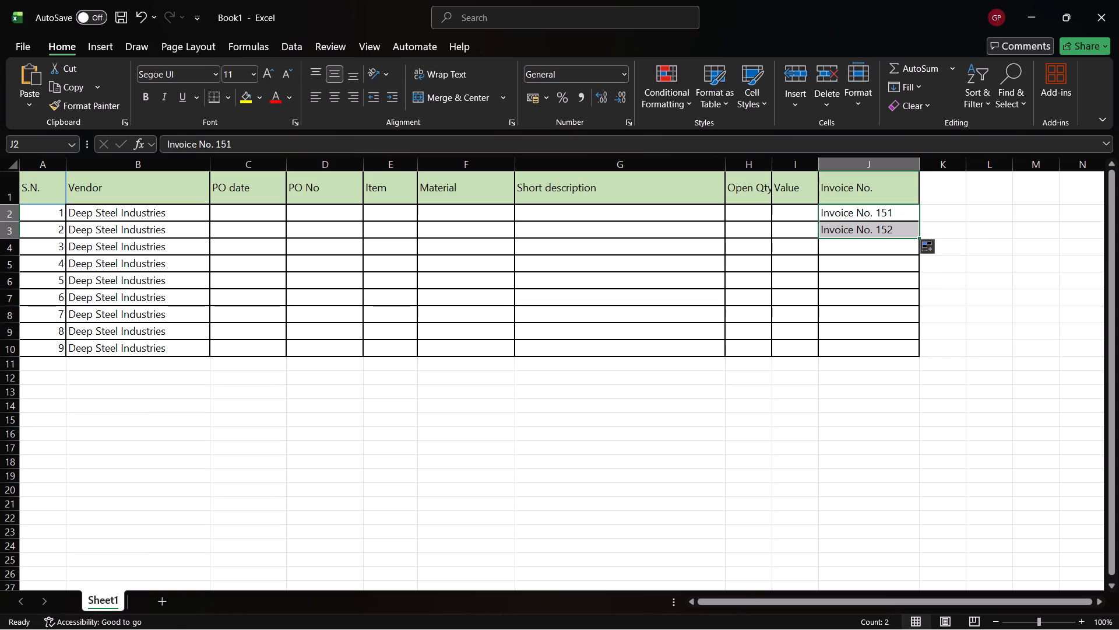
left_click(937, 240)
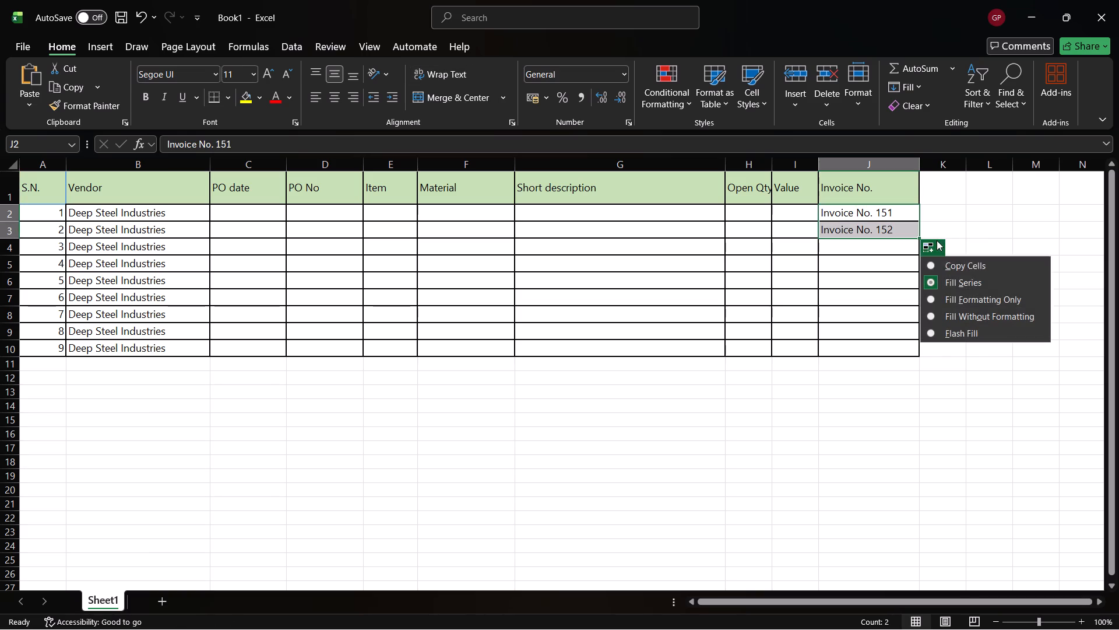
left_click(957, 264)
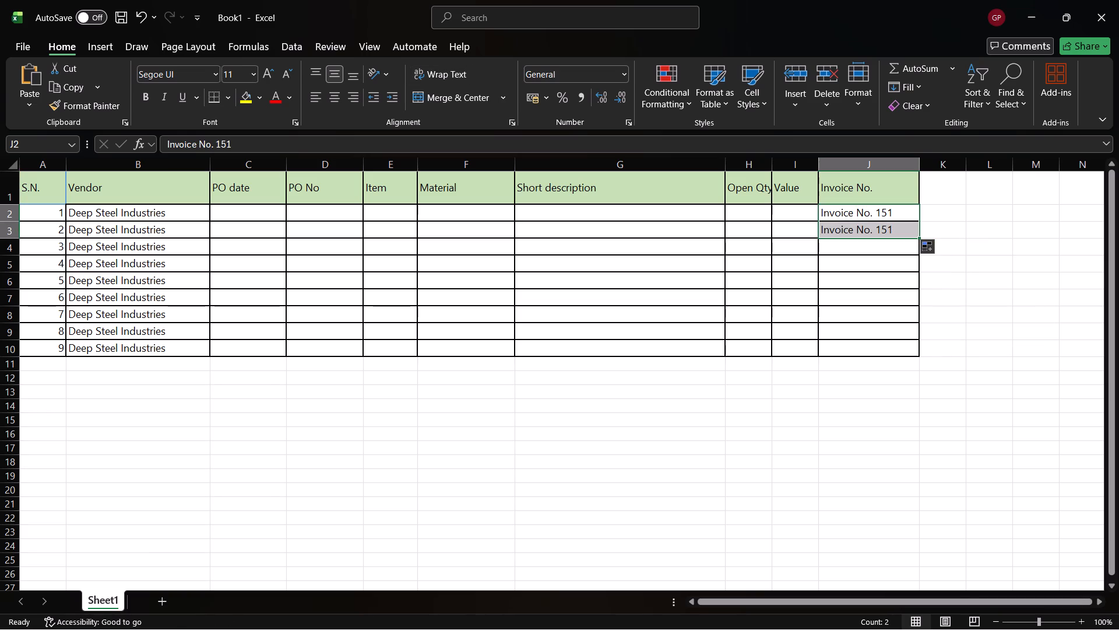
Delete rows 4 to 10, serial numbers 3 through 9, leaving only the first two vendor rows in the table.
left_click_drag(1, 247, 238, 306)
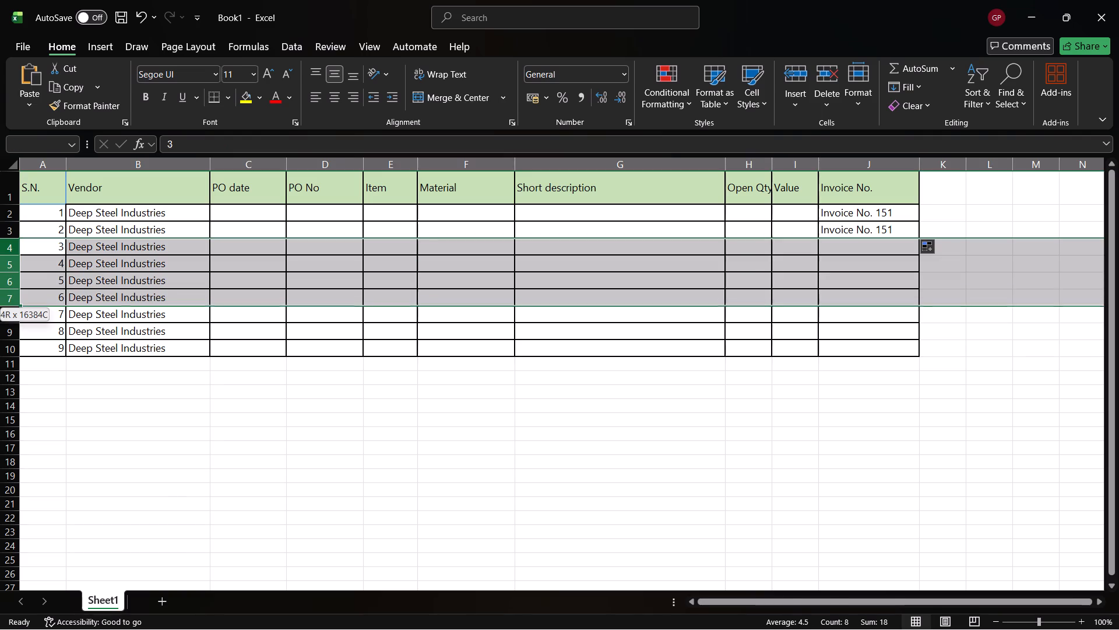
left_click_drag(238, 306, 405, 352)
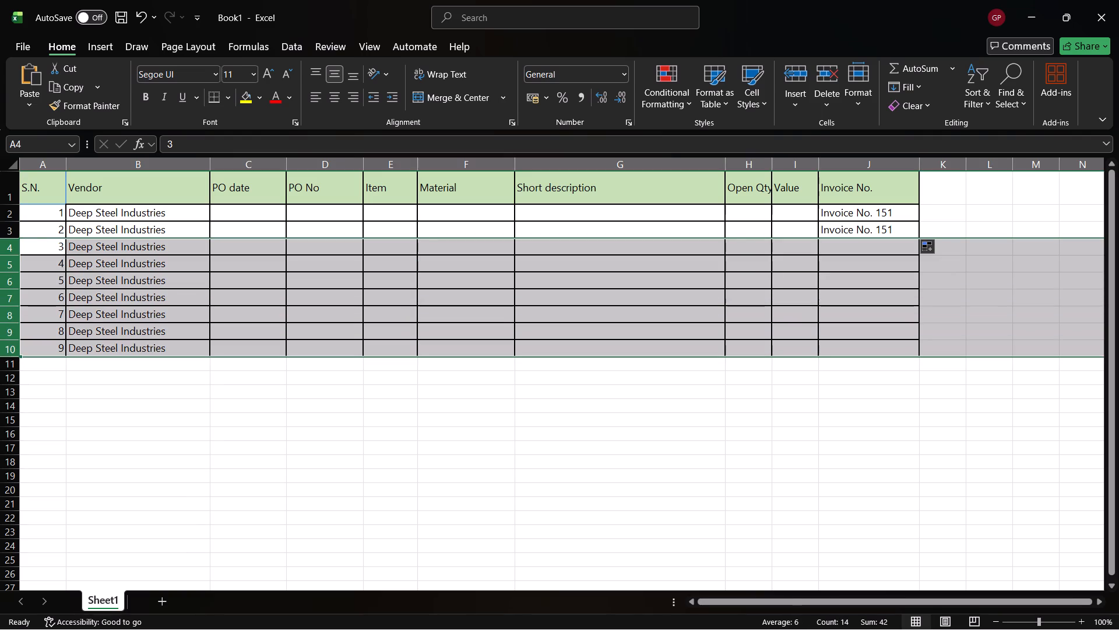
left_click(833, 104)
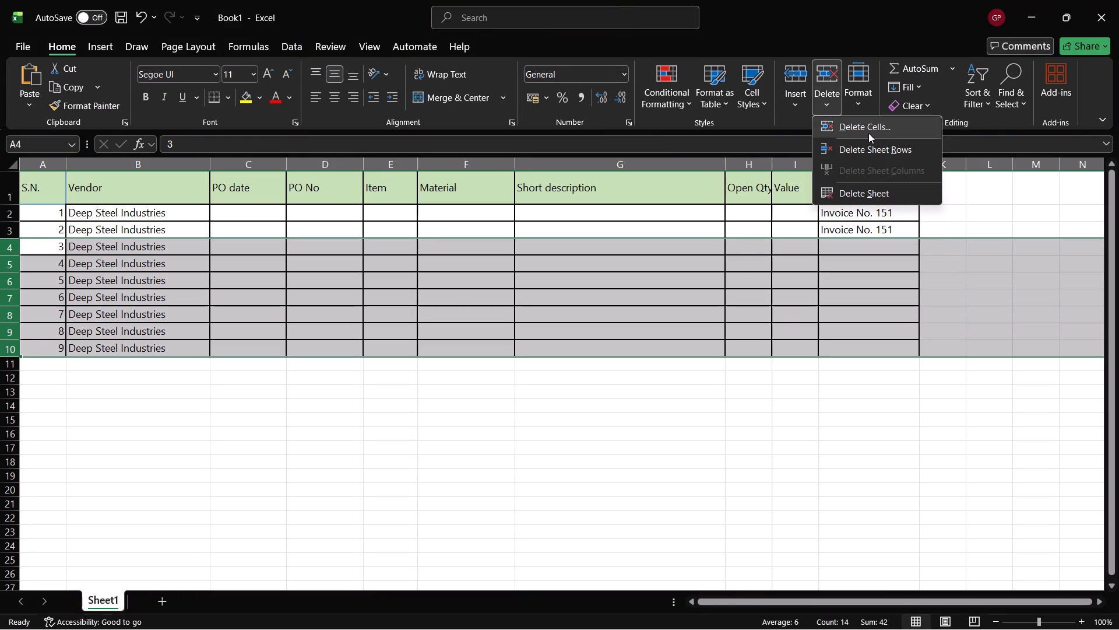
left_click(868, 133)
left_click(451, 283)
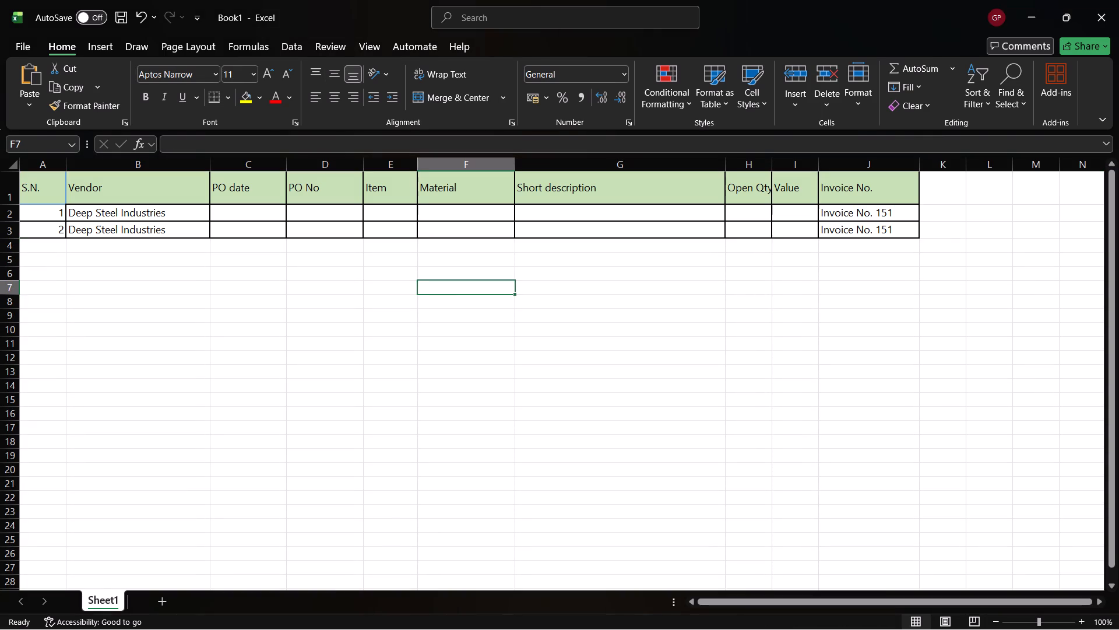
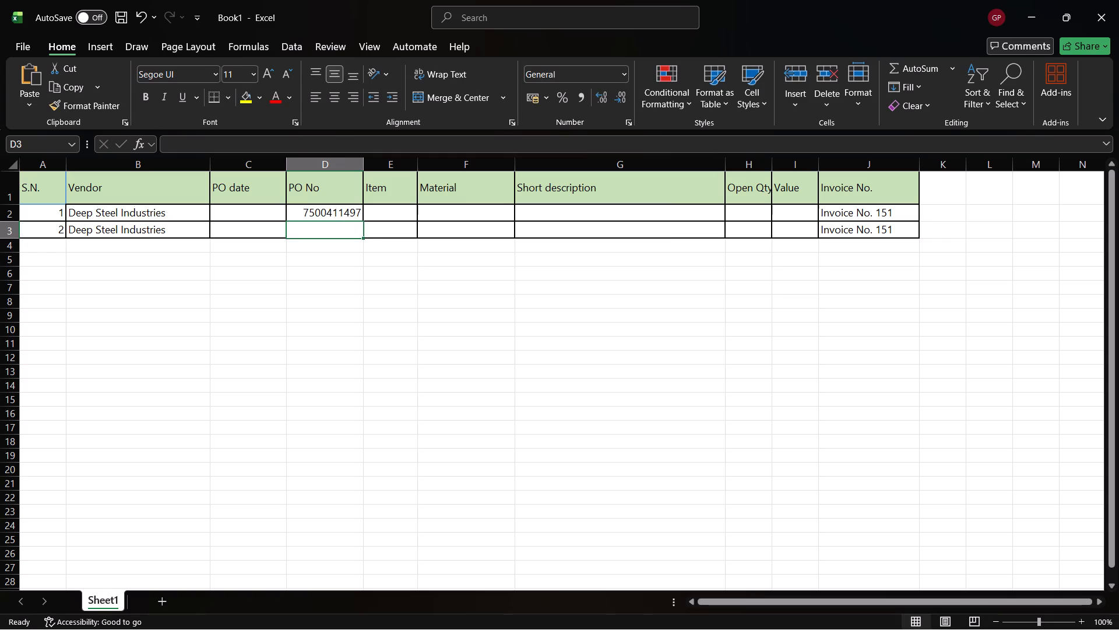
left_click(349, 218)
left_click_drag(362, 220, 362, 236)
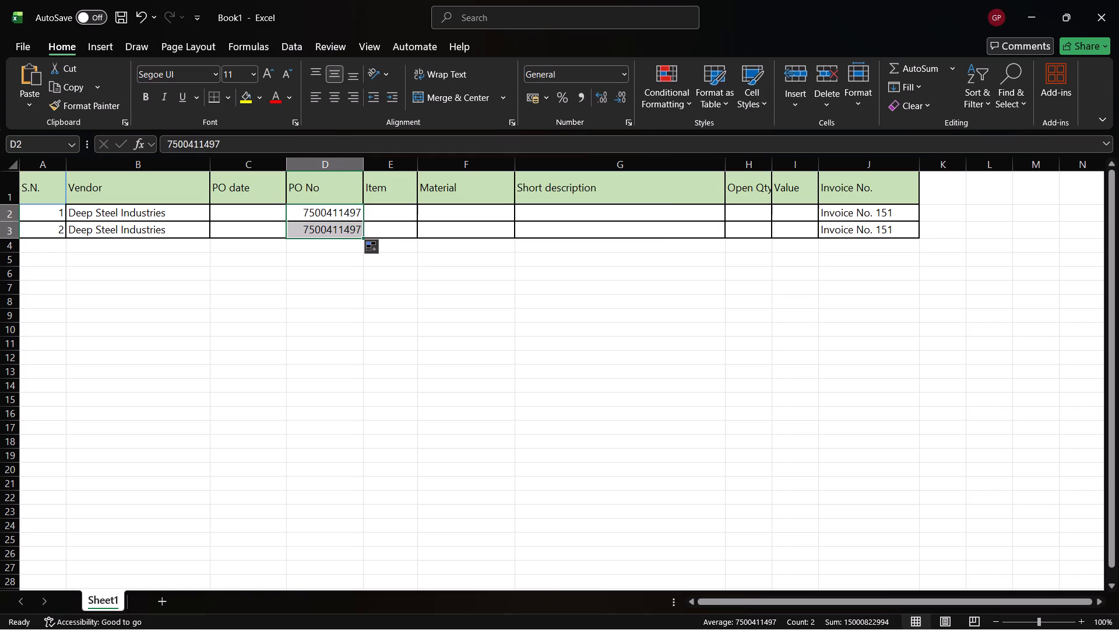
Enter an Open Qty of 1 for both vendor rows, cells H2 and H3.
left_click(754, 209)
key("1")
key("Down")
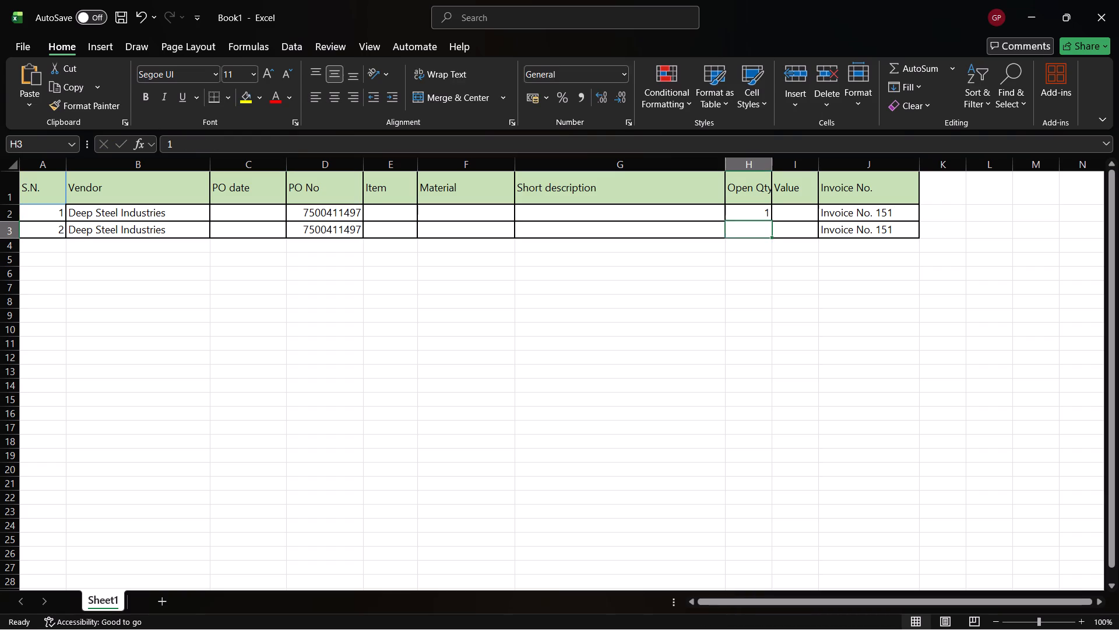
key("1")
key("Left")
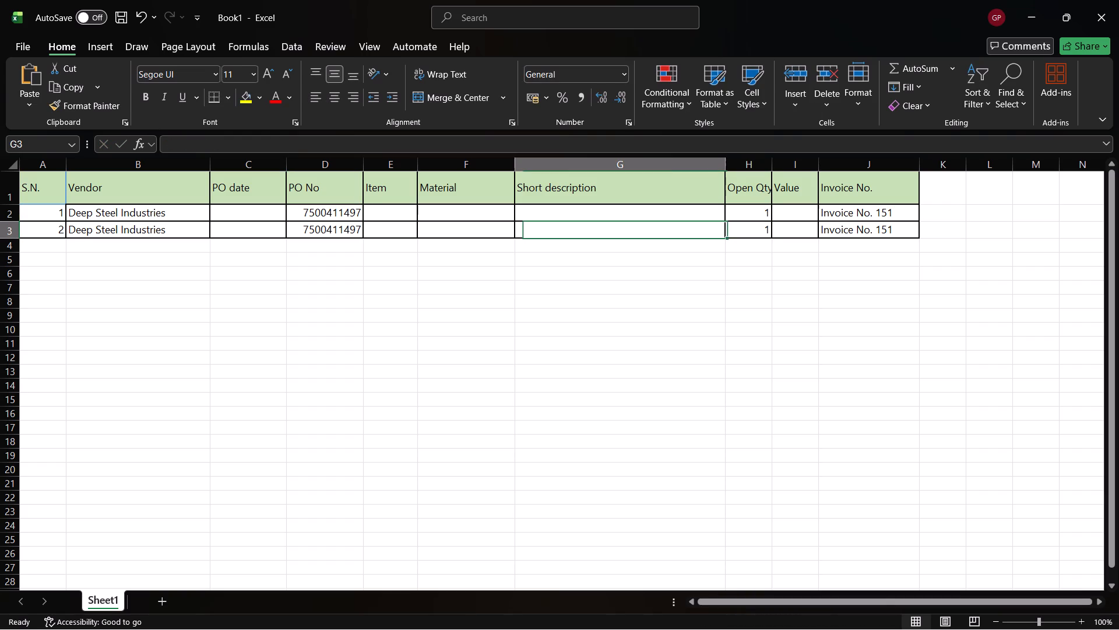
Enter the material code starting "AX04-10000" in the Material column of the first vendor row, cell F2.
left_click(431, 208)
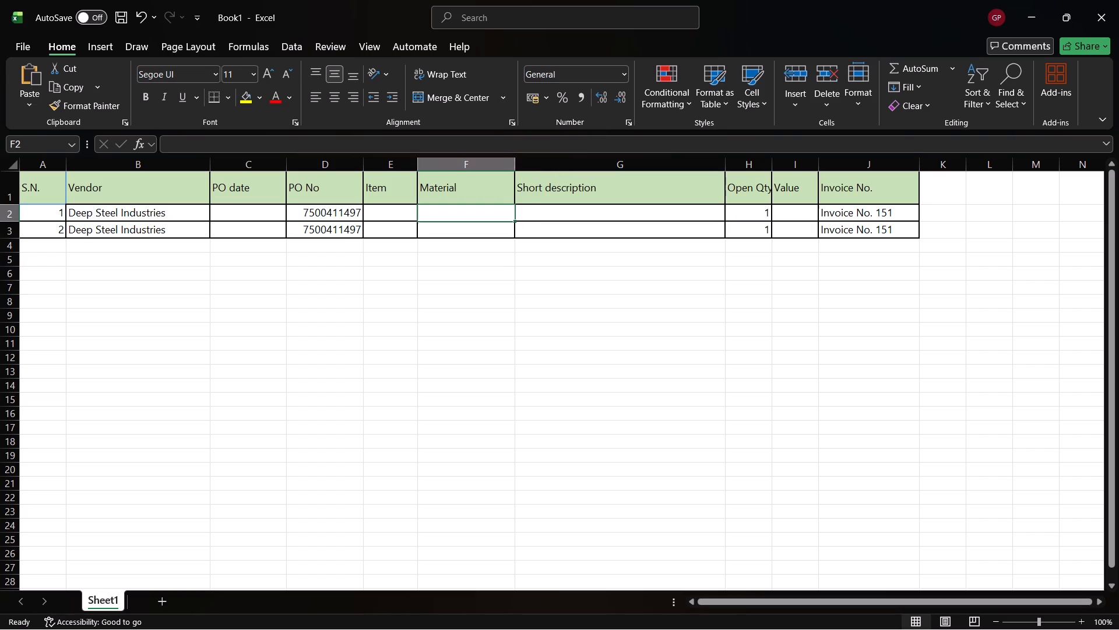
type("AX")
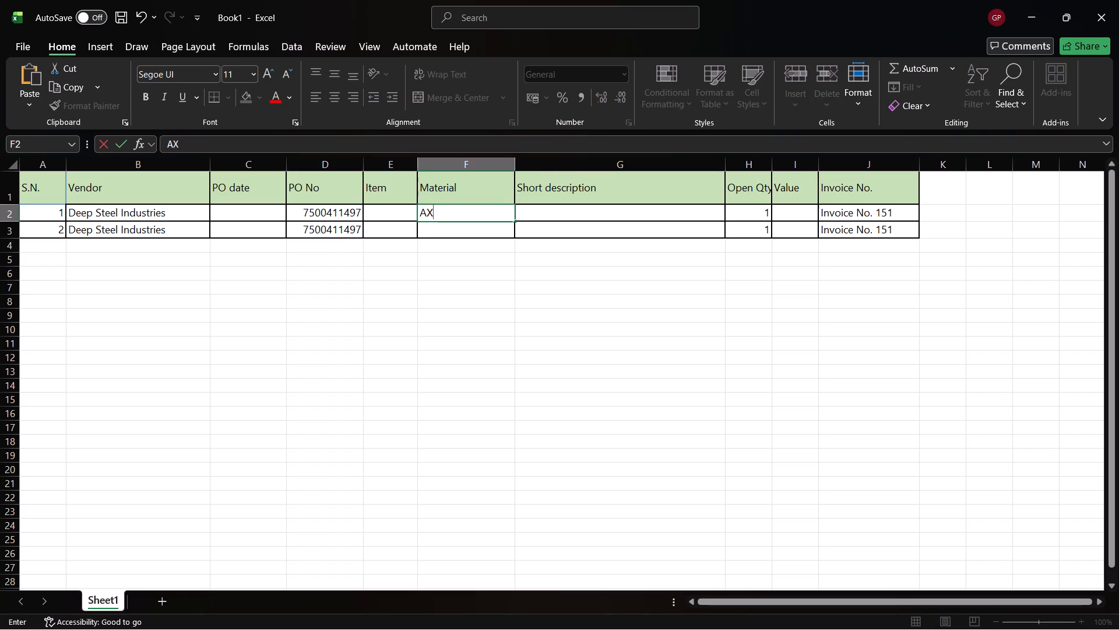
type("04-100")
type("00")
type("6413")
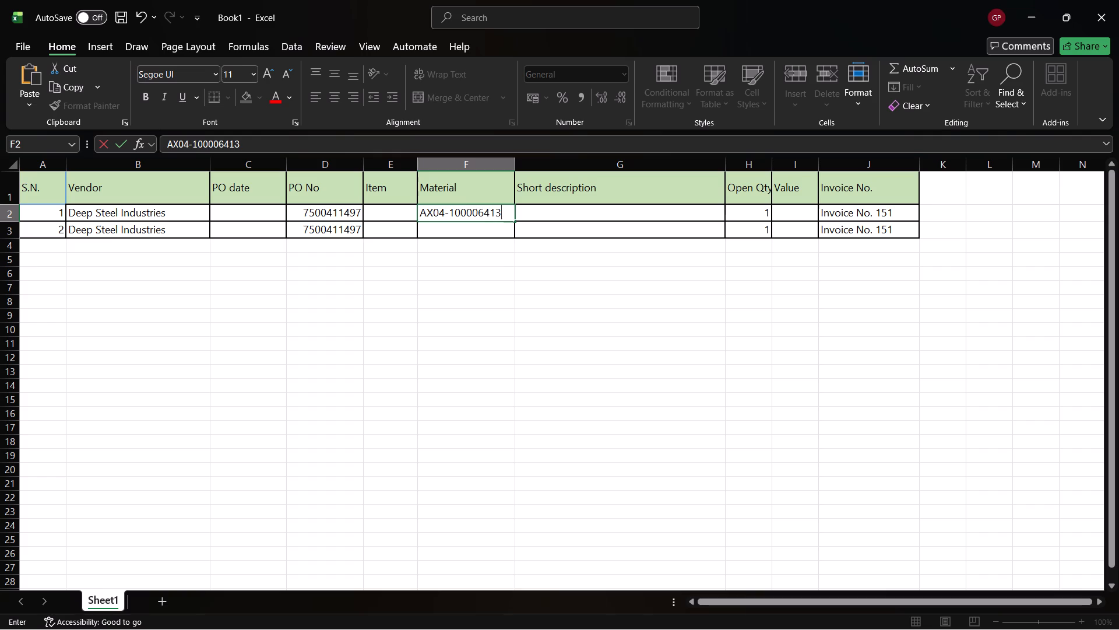
left_click(427, 236)
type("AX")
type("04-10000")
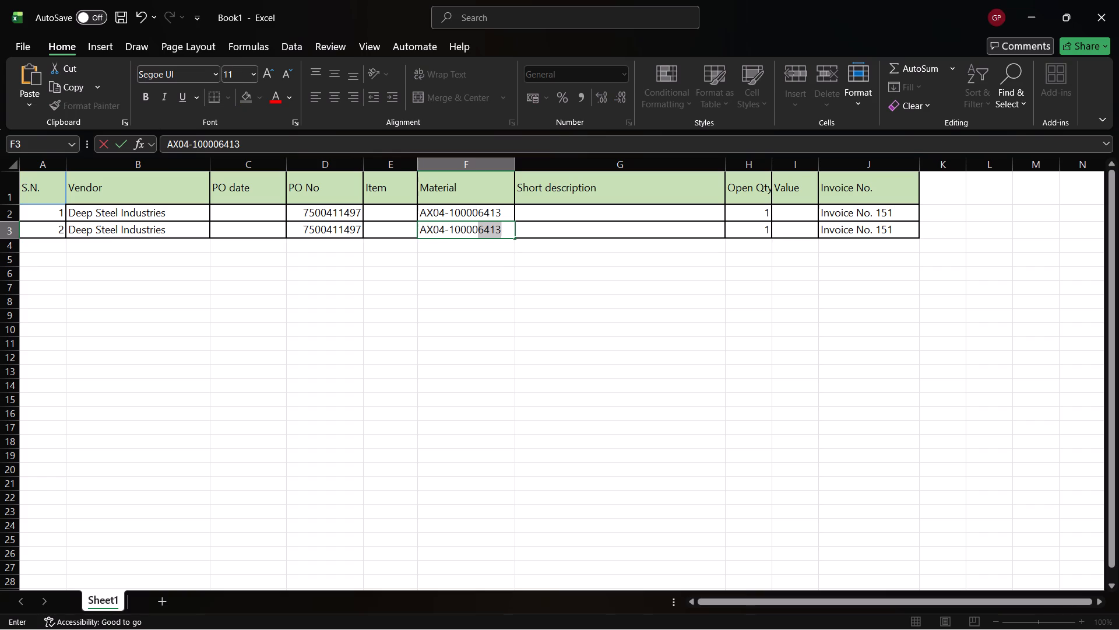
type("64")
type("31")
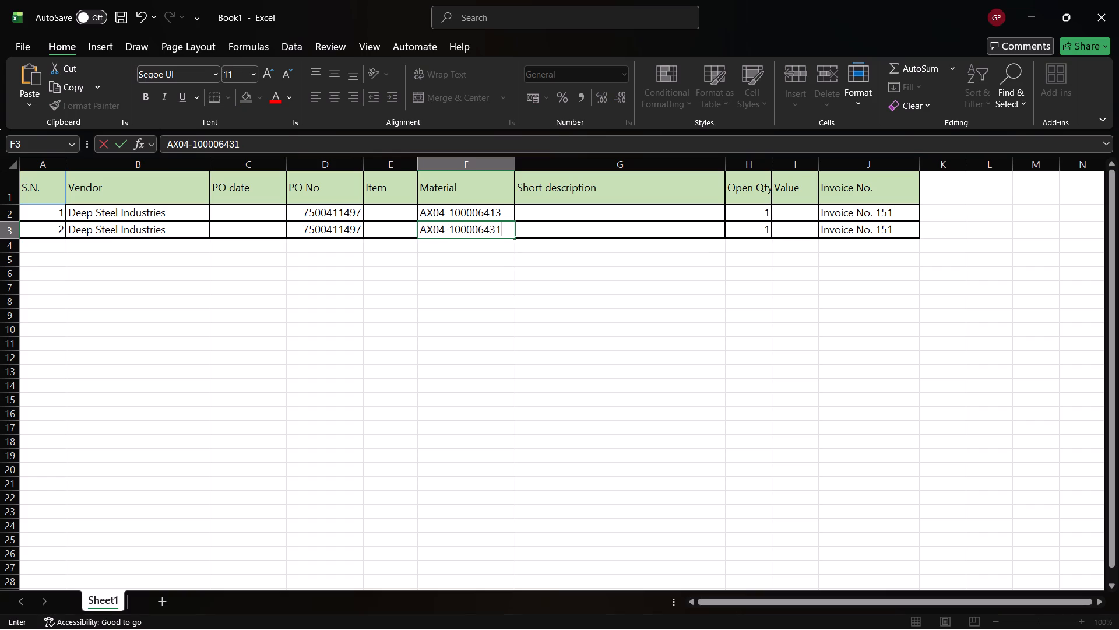
Copy the first vendor row's material code from cell F2 and switch to the previously used window.
left_click(476, 218)
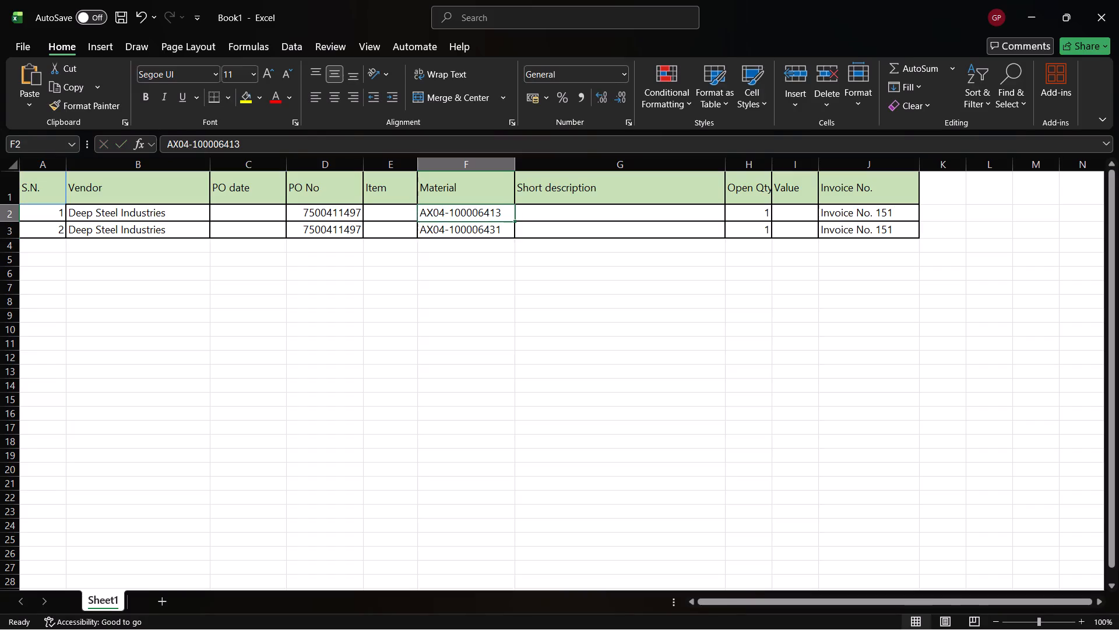
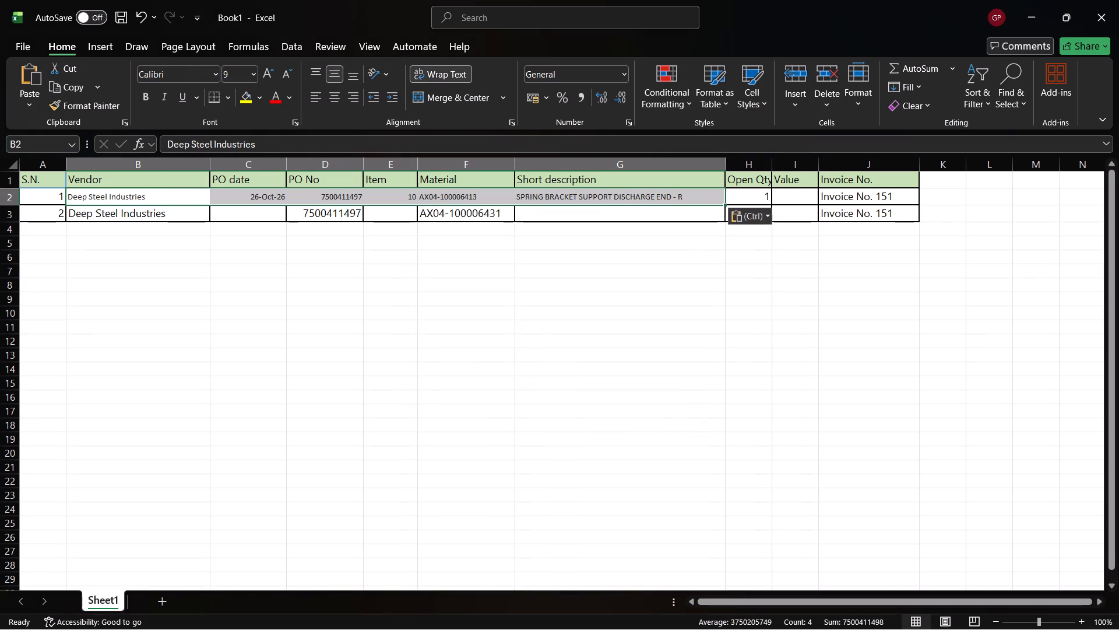
Change the paste option for the data pasted into the first vendor row, cells B2 to G2, to match the destination formatting.
left_click(752, 218)
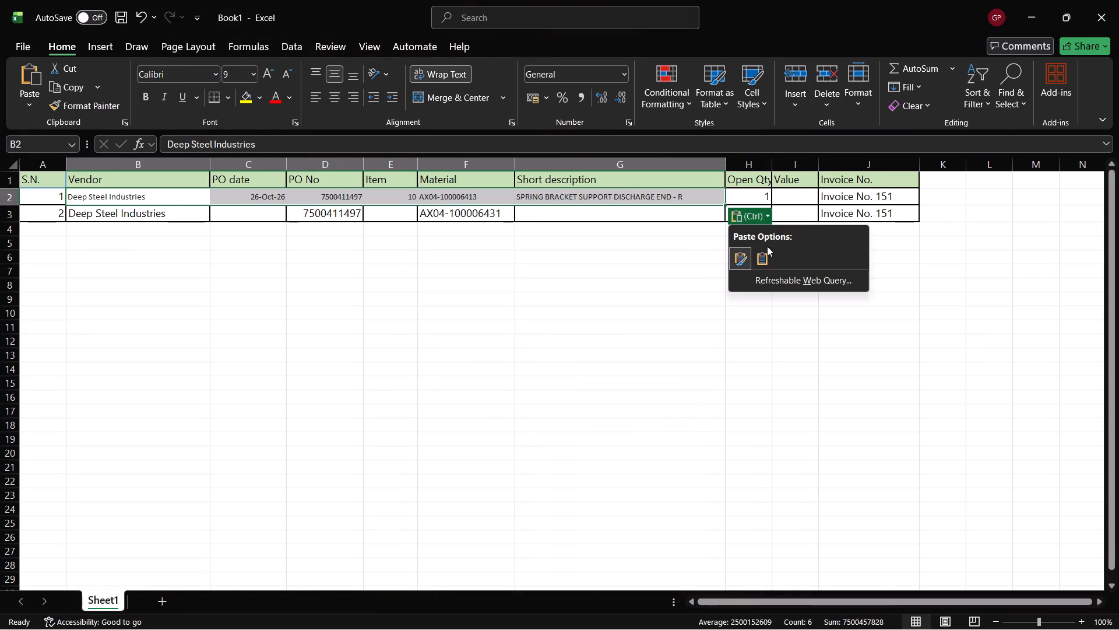
left_click(765, 262)
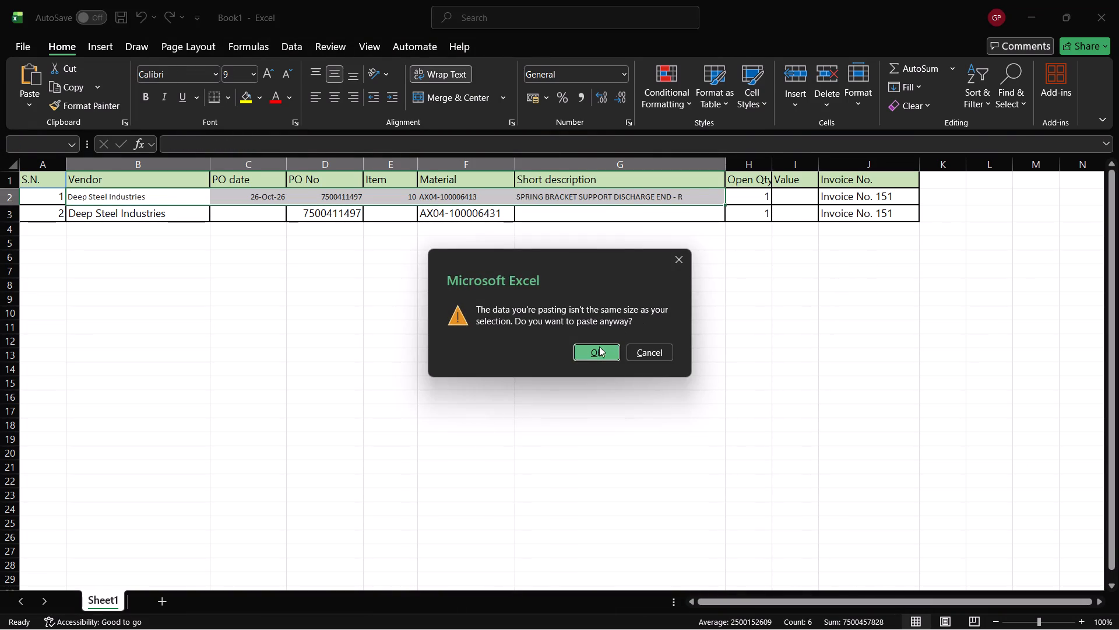
Finish pasting the purchase order details into the first vendor row, cells B2 to G2, with the destination formatting.
left_click(599, 346)
left_click(518, 341)
scroll(518, 341, "up", 1)
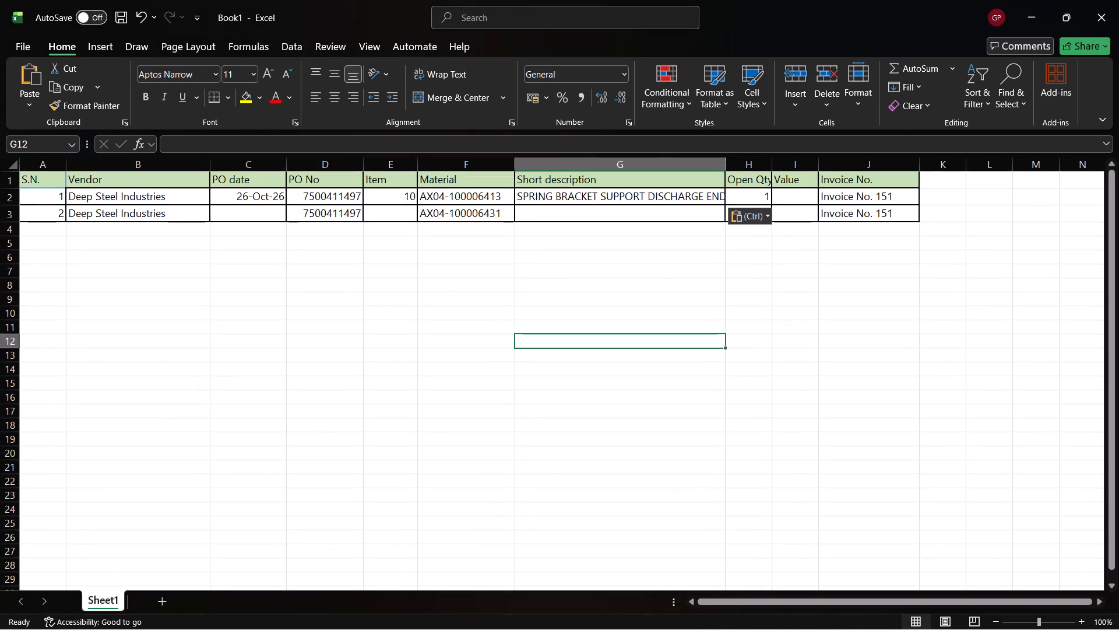
Widen the Short description column, column G, to fit the full text "SPRING BRACKET SUPPORT DISCHARGE END - R".
left_click_drag(725, 163, 751, 163)
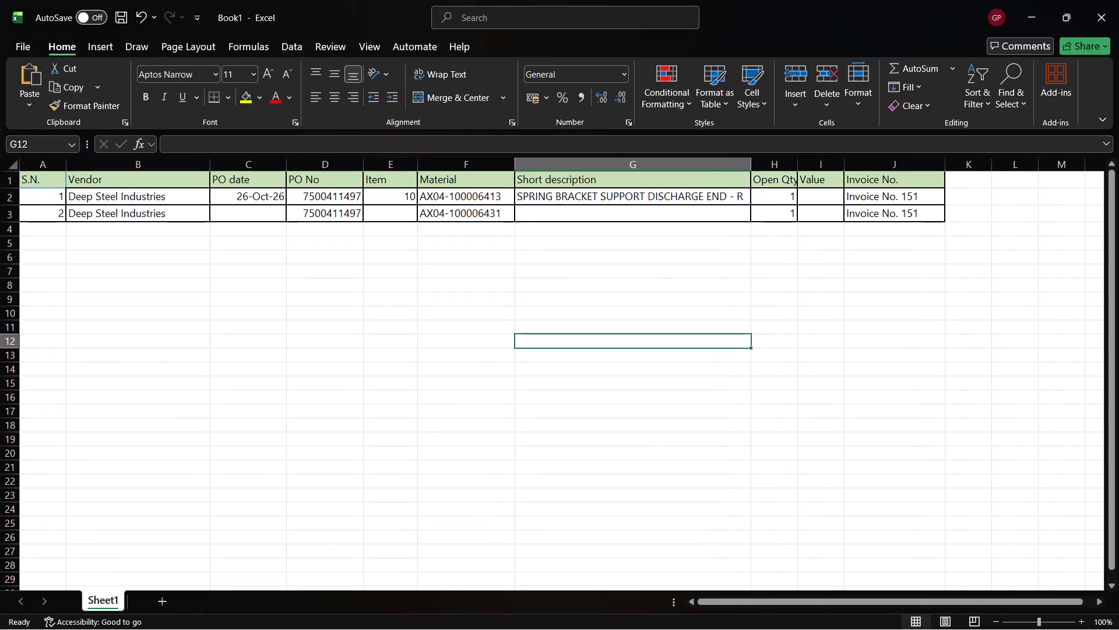
left_click_drag(749, 163, 758, 164)
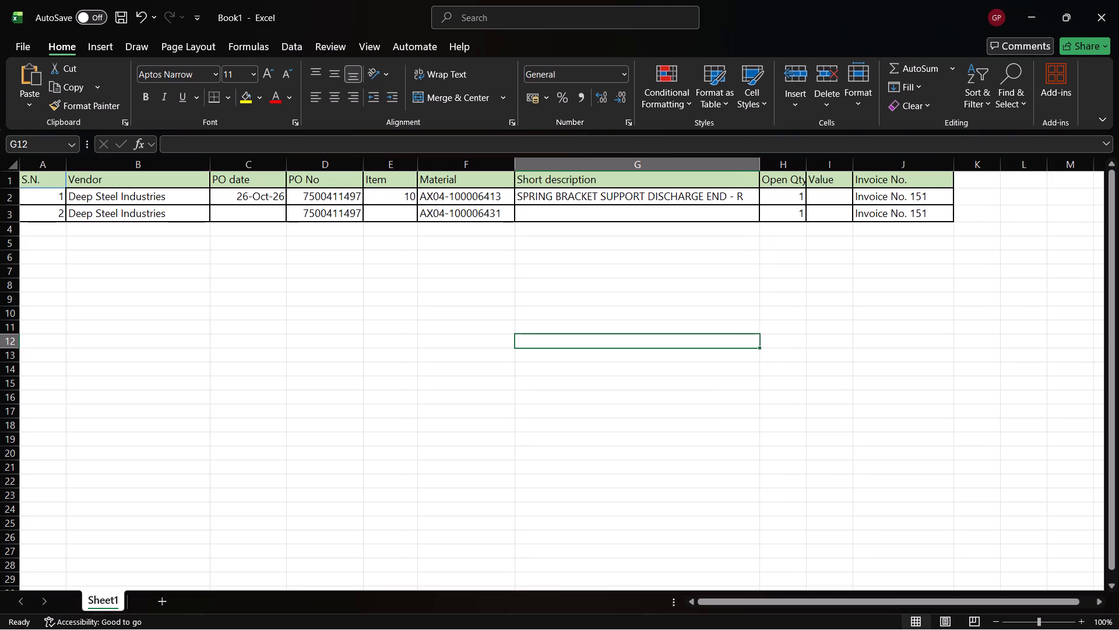
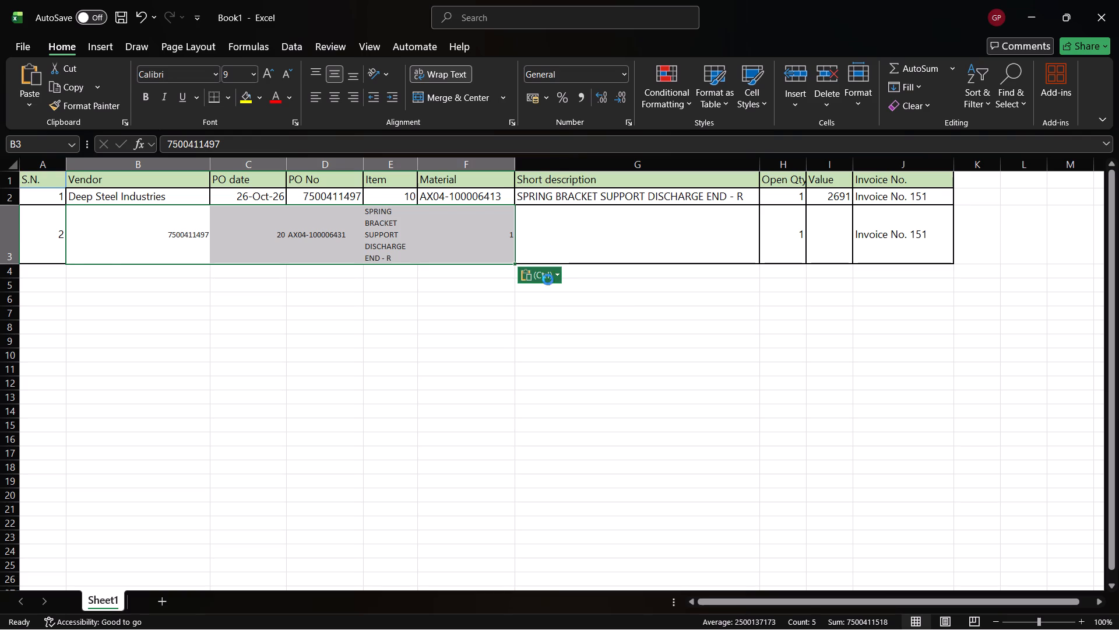
Undo the last paste into row 3, starting at cell B3.
key("ctrl+z")
left_click(347, 276)
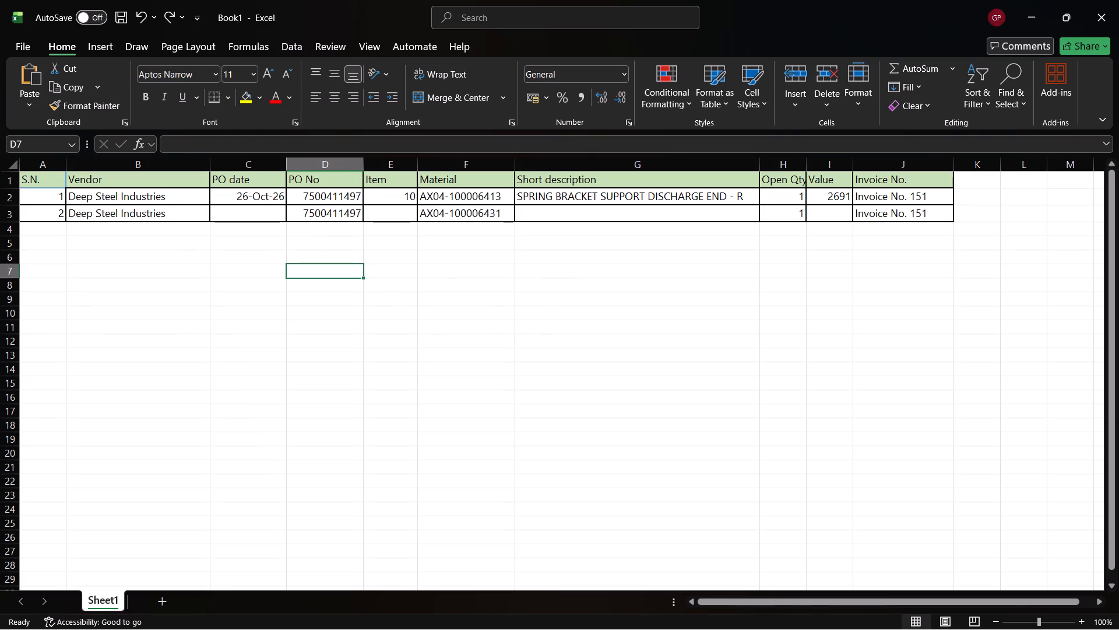
Select the second line's cells from Vendor through Short description, B3 to G3.
left_click_drag(83, 215, 408, 230)
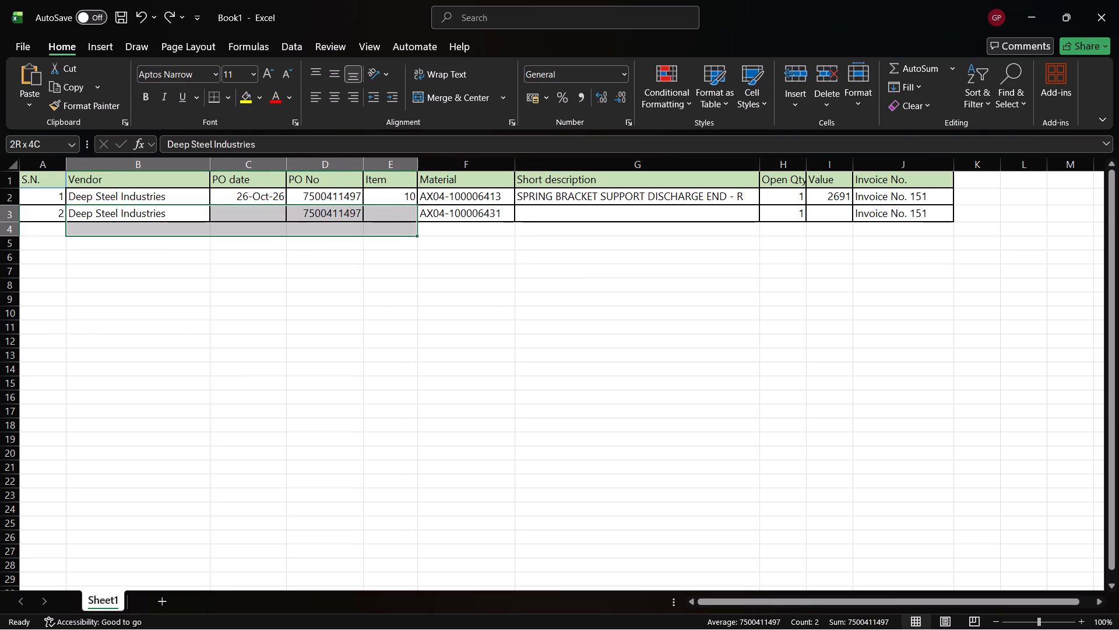
left_click_drag(408, 230, 432, 225)
left_click(432, 225)
left_click(78, 213)
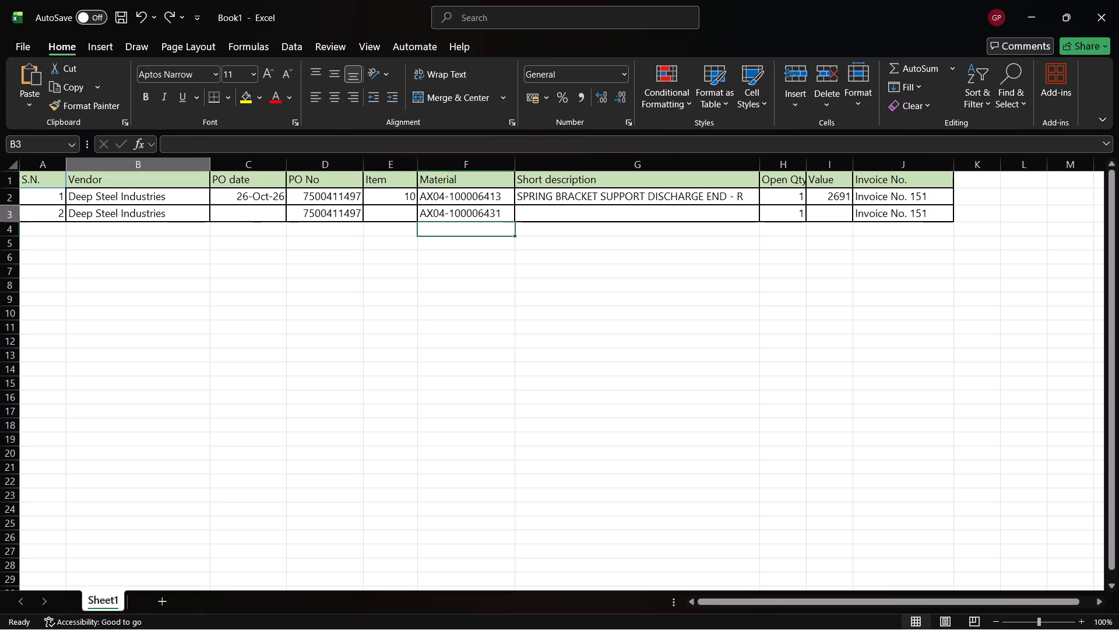
key("shift+Right")
key("shift+Right")
key("shift+Right")
key("shift+Right")
key("shift+Right")
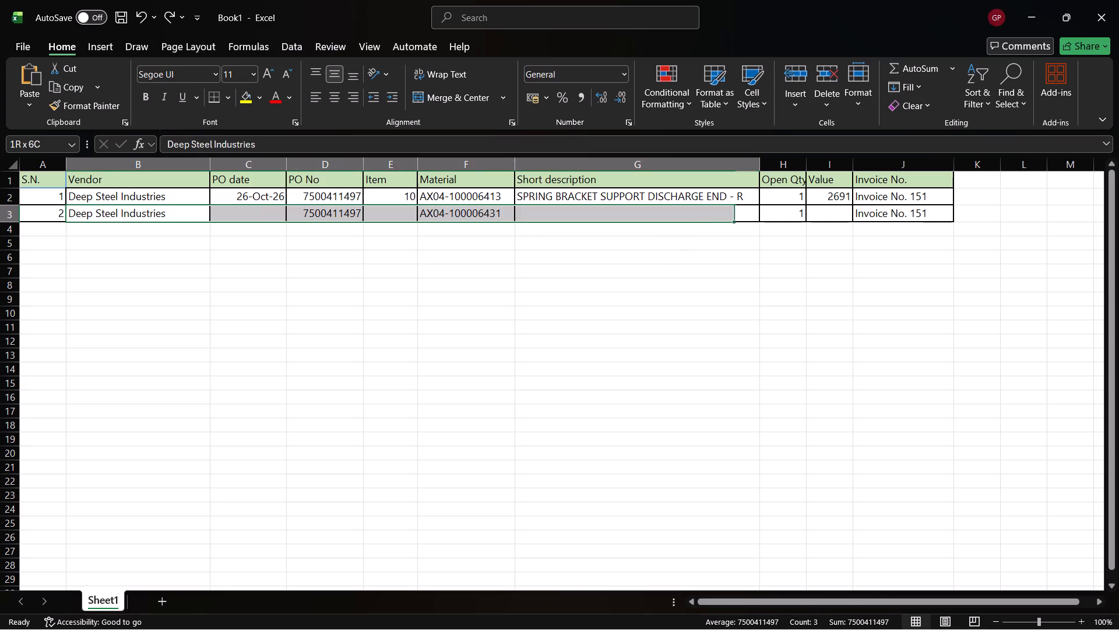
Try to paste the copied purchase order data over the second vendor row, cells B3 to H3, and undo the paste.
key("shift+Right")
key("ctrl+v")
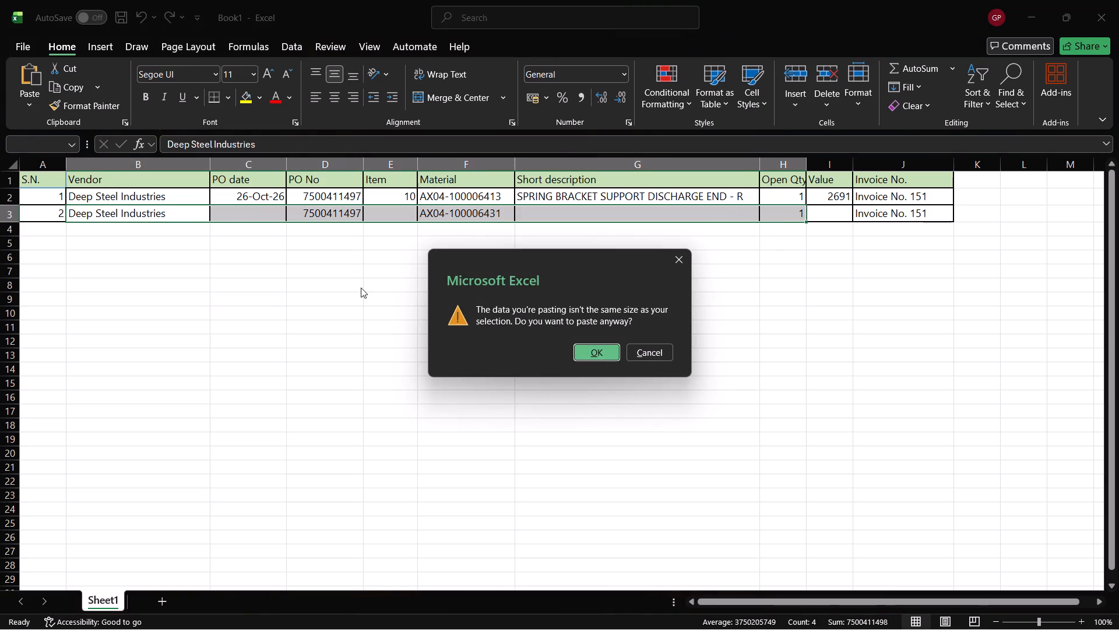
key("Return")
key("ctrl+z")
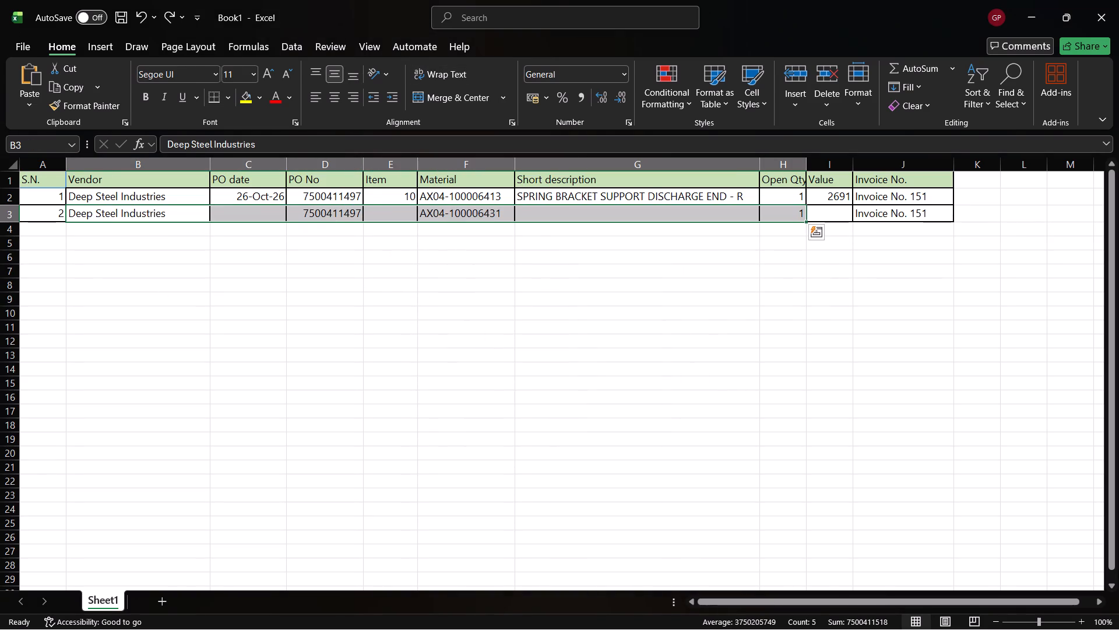
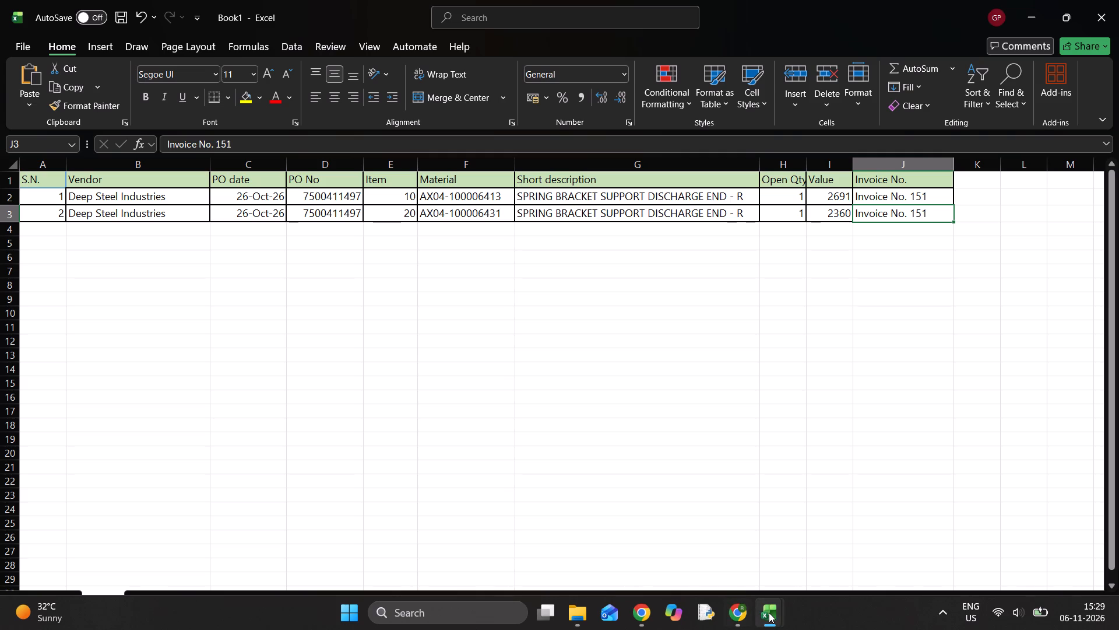
Switch to the Invoice No. 129 workbook to compare its table layout, and return to the Book1 workbook.
left_click(769, 612)
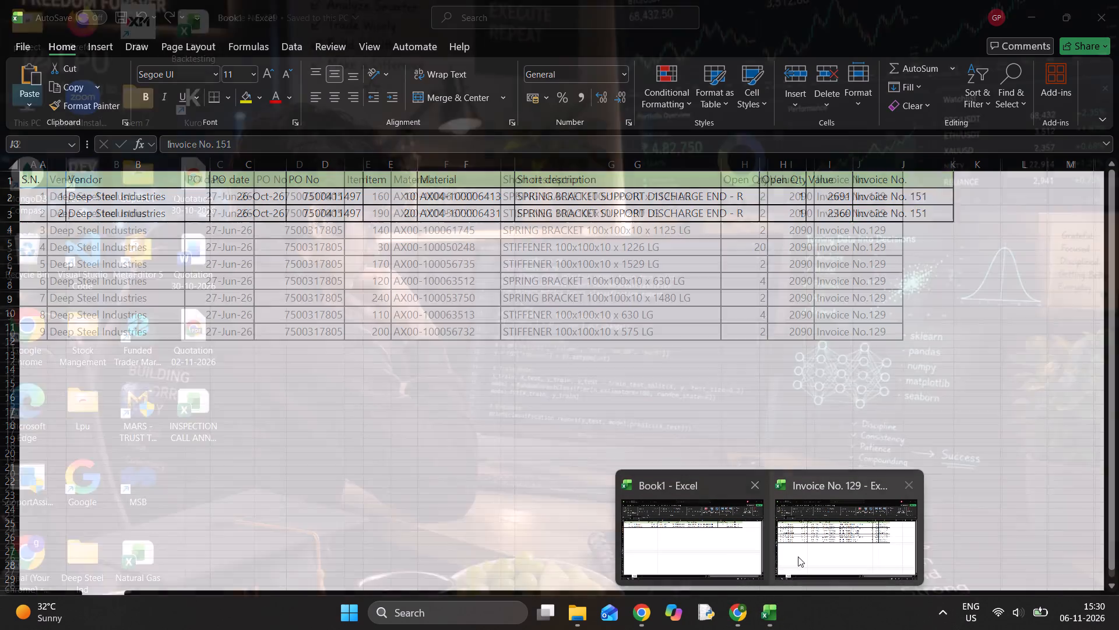
left_click(798, 556)
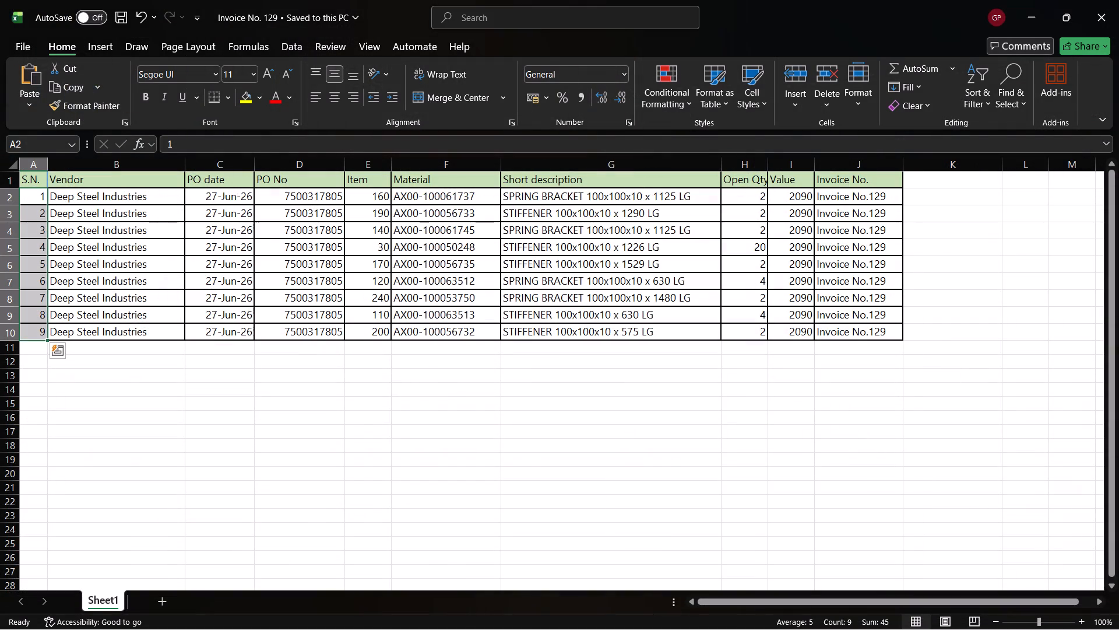
key("alt+Tab")
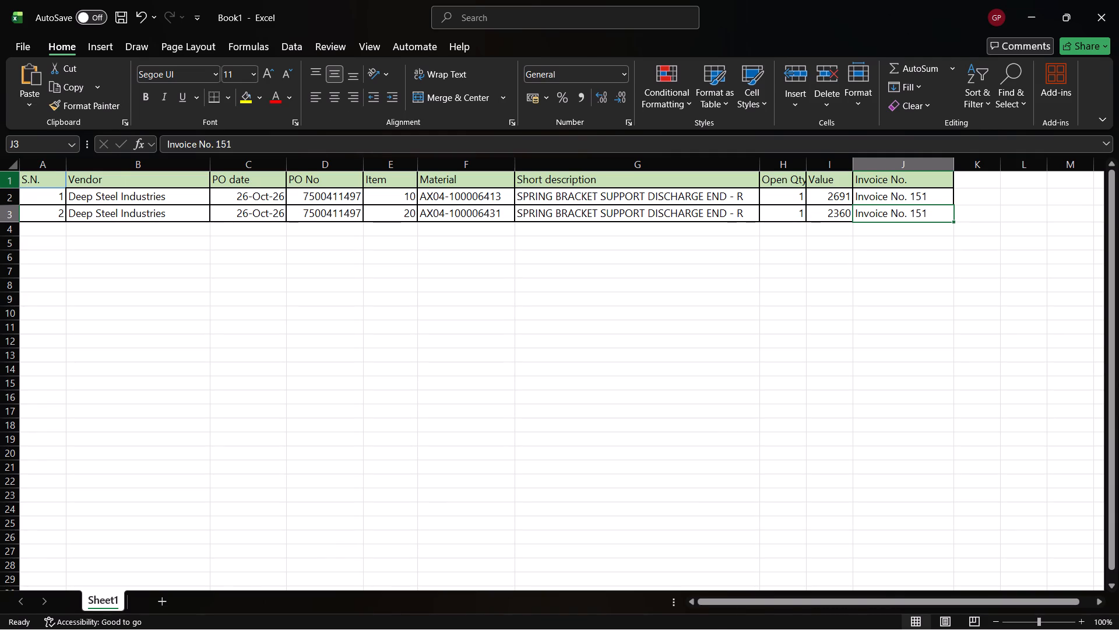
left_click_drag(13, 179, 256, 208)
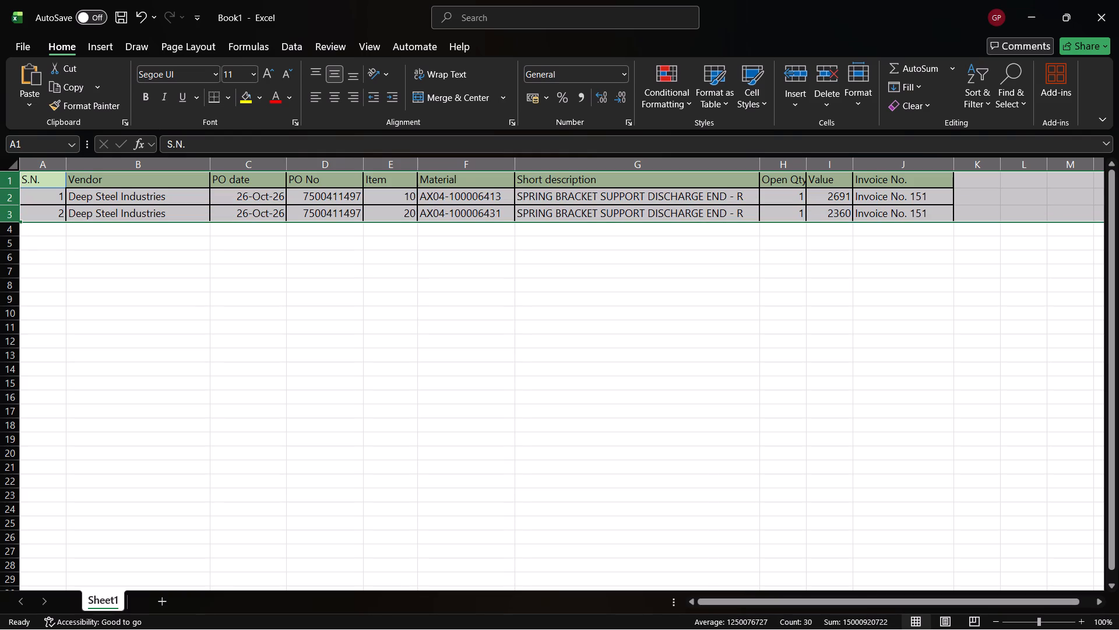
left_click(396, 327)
Copy the whole table from the Invoice No. 129 workbook and paste it at A1 of a new blank workbook.
key("alt+Tab")
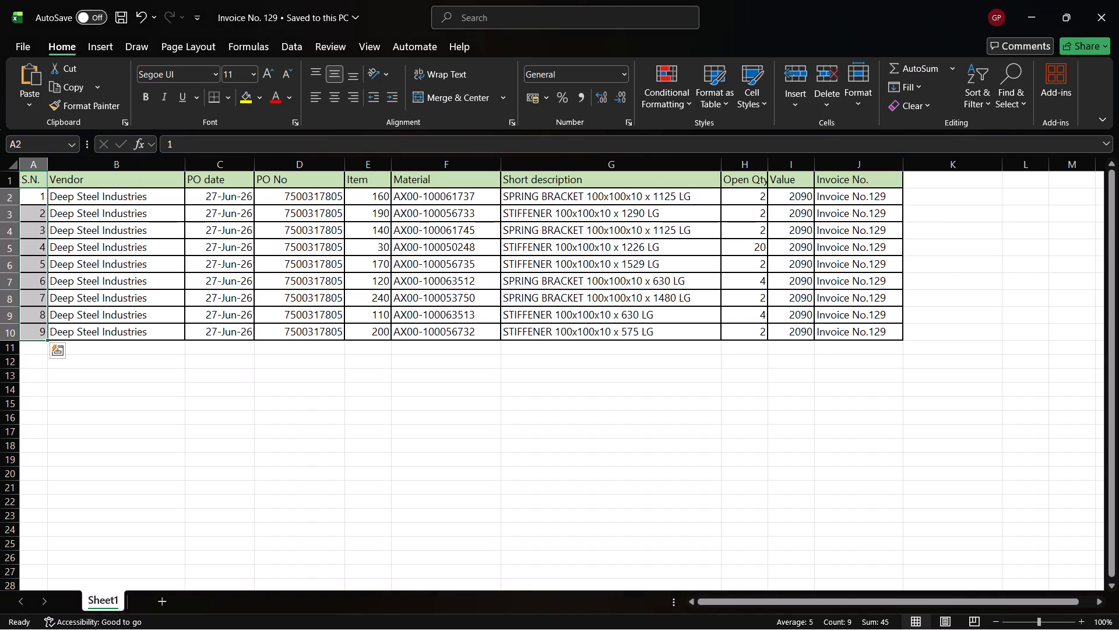
left_click(396, 327)
key("ctrl+a")
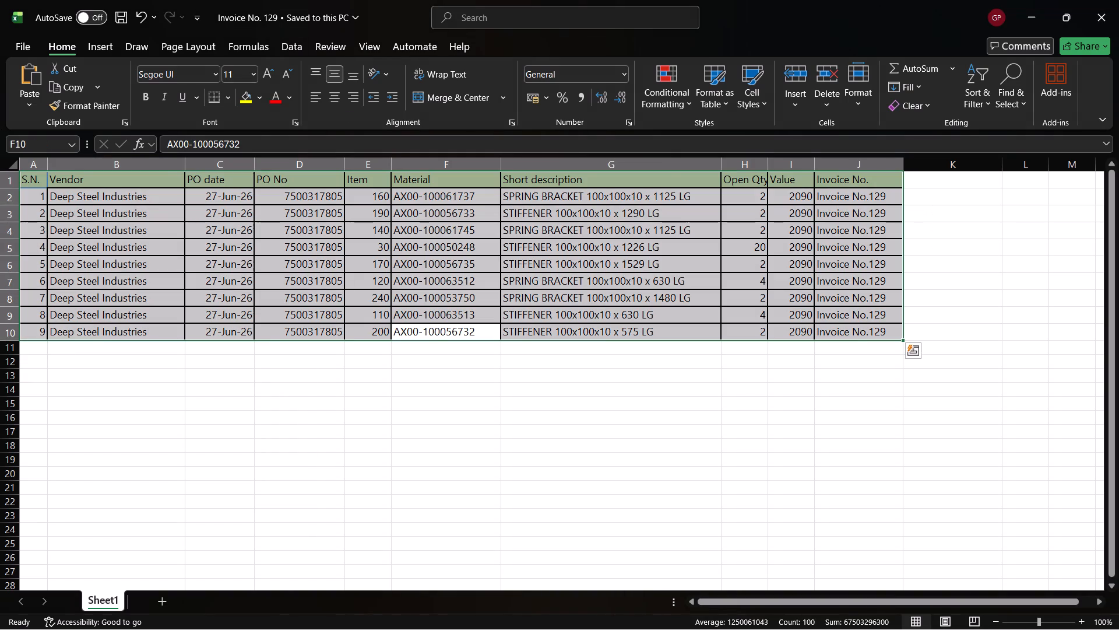
key("ctrl+c")
key("ctrl+n")
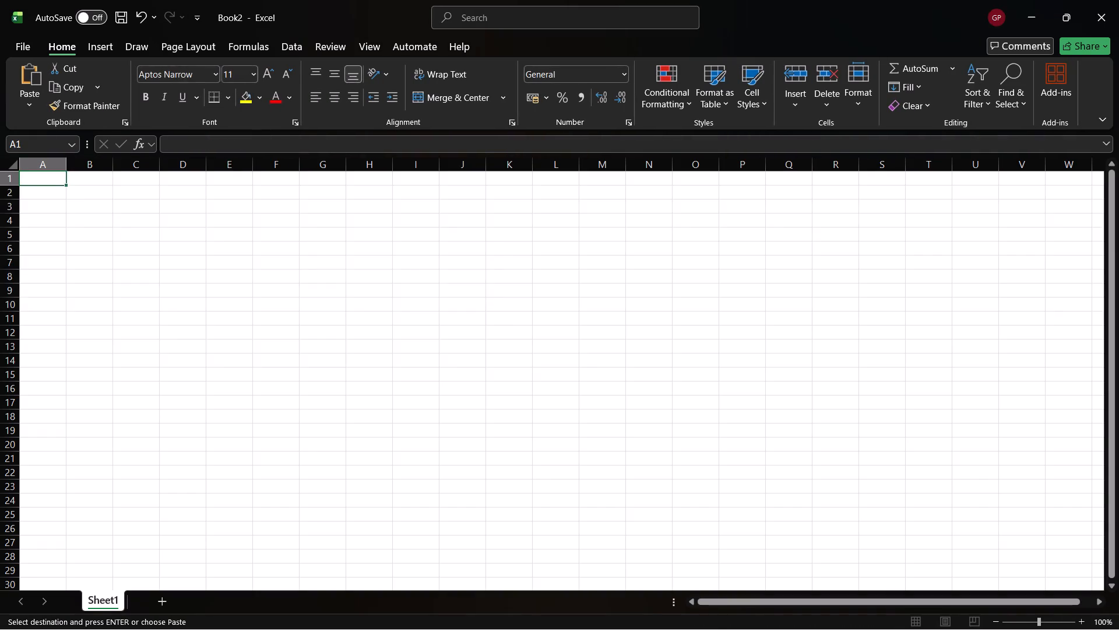
key("ctrl+v")
left_click(406, 446)
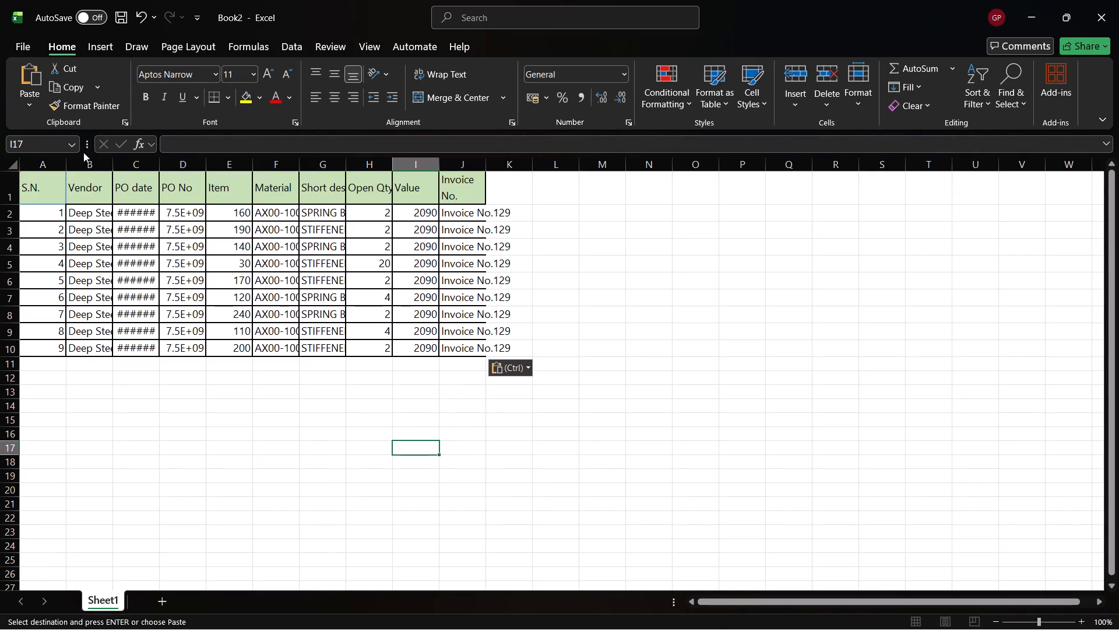
Widen the Vendor, PO date and PO No columns so their contents show in full.
left_click_drag(112, 163, 161, 167)
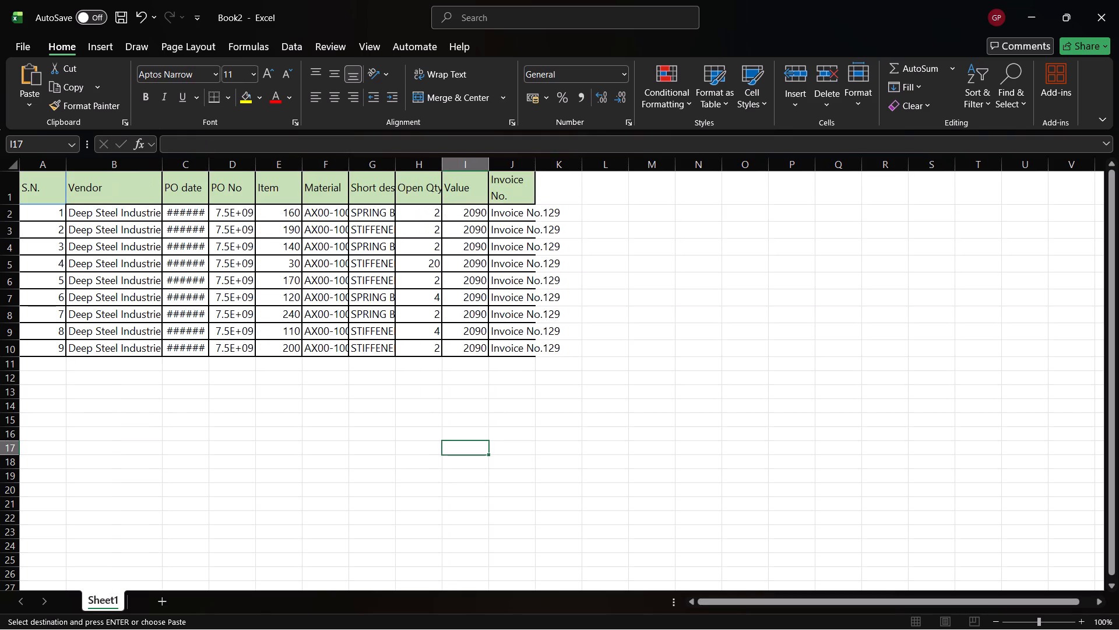
left_click_drag(159, 162, 212, 174)
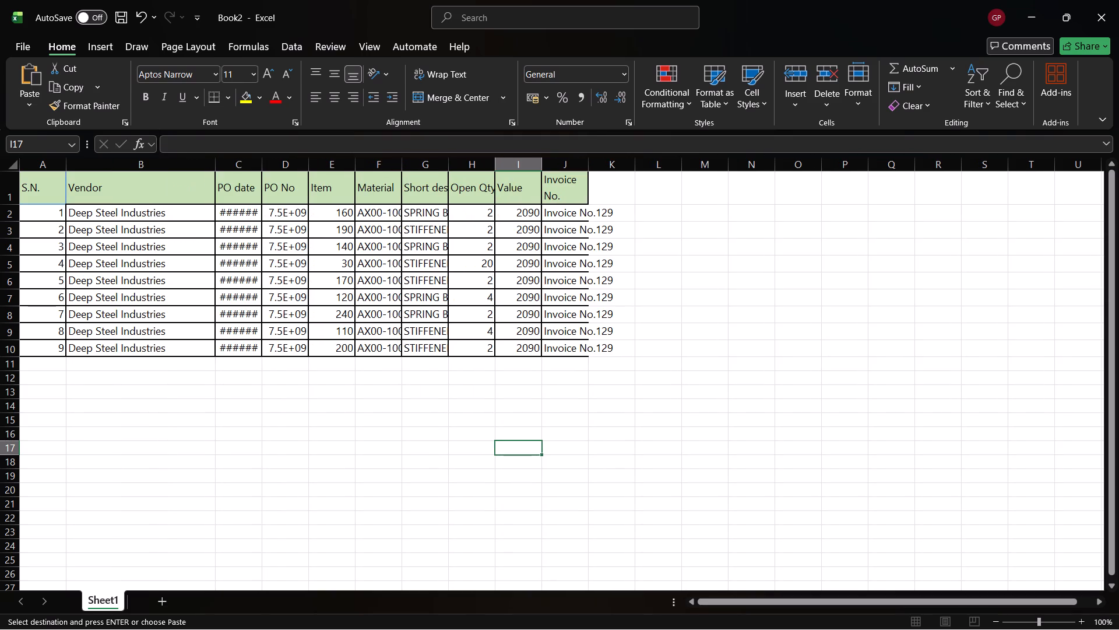
left_click_drag(215, 165, 196, 165)
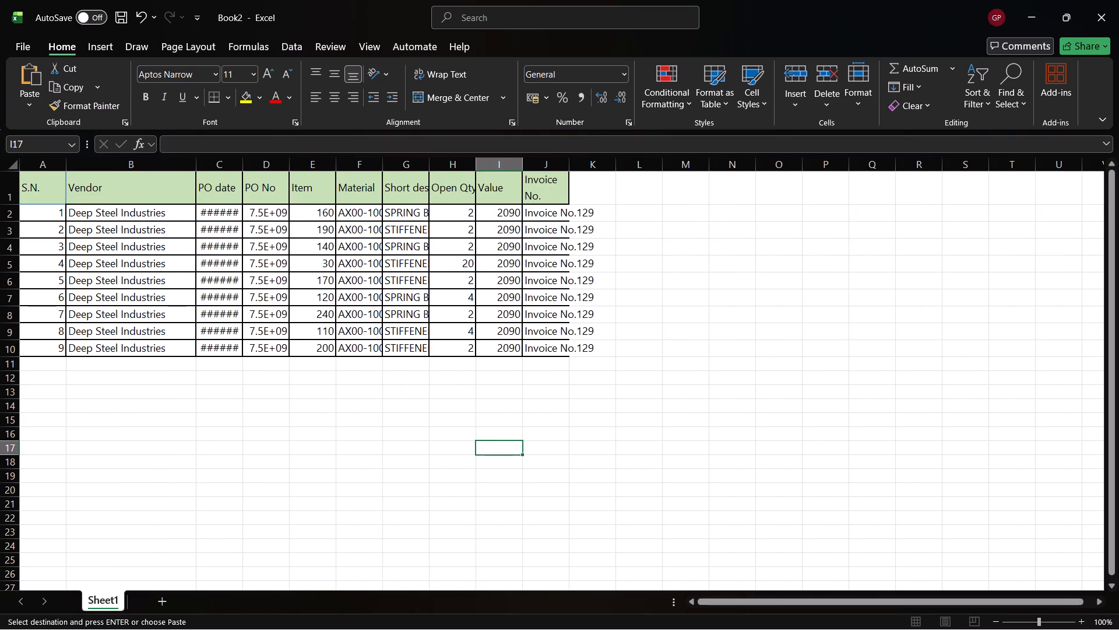
left_click_drag(243, 166, 332, 173)
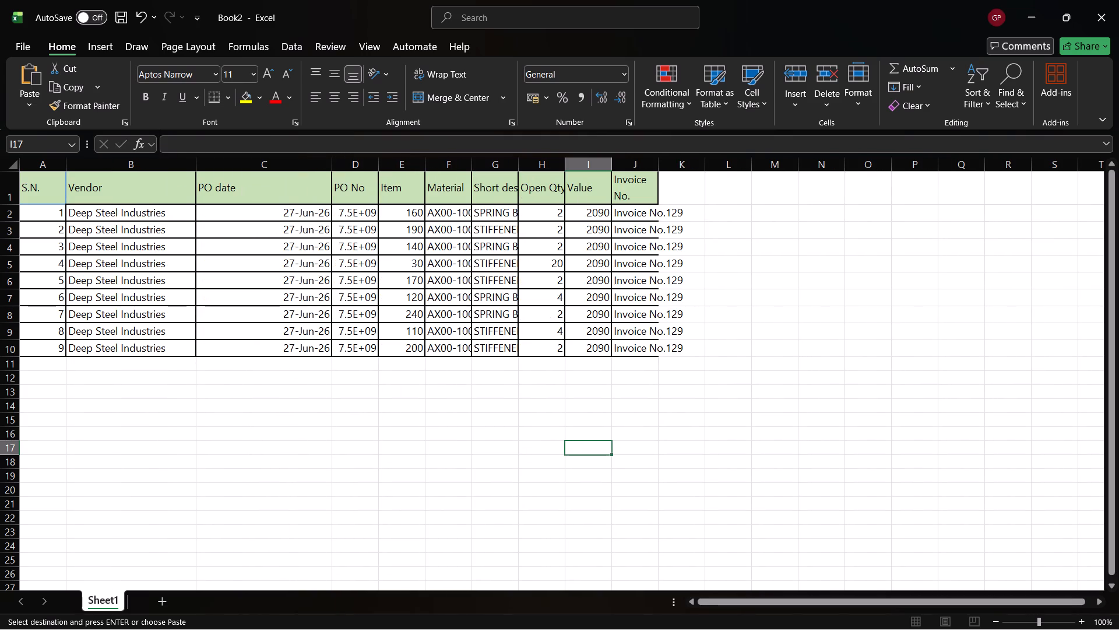
left_click_drag(334, 167, 286, 181)
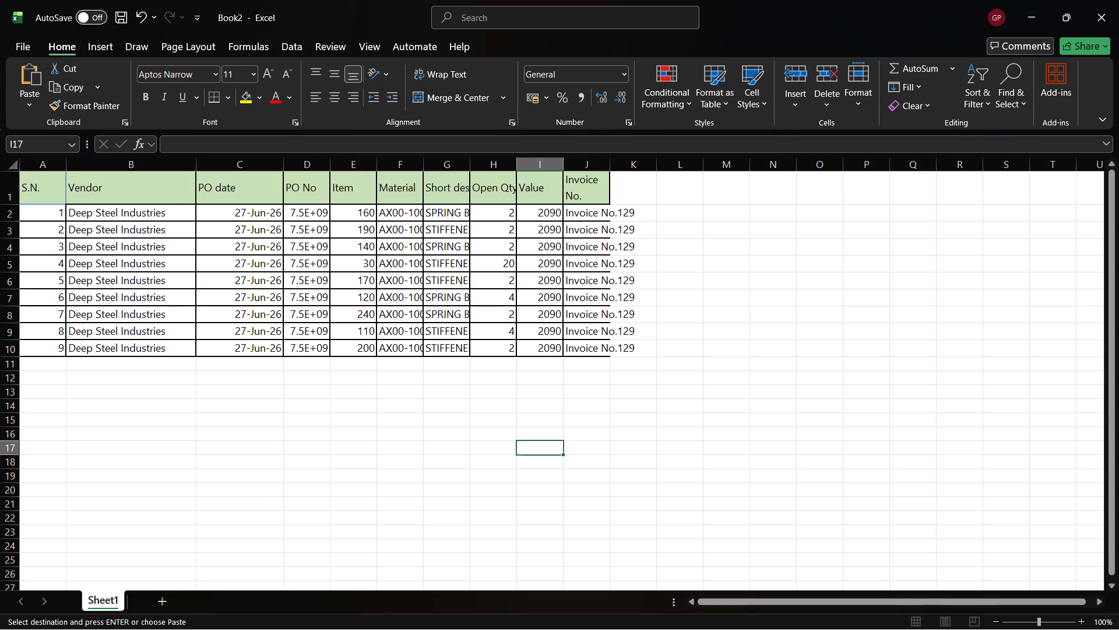
left_click_drag(327, 162, 388, 173)
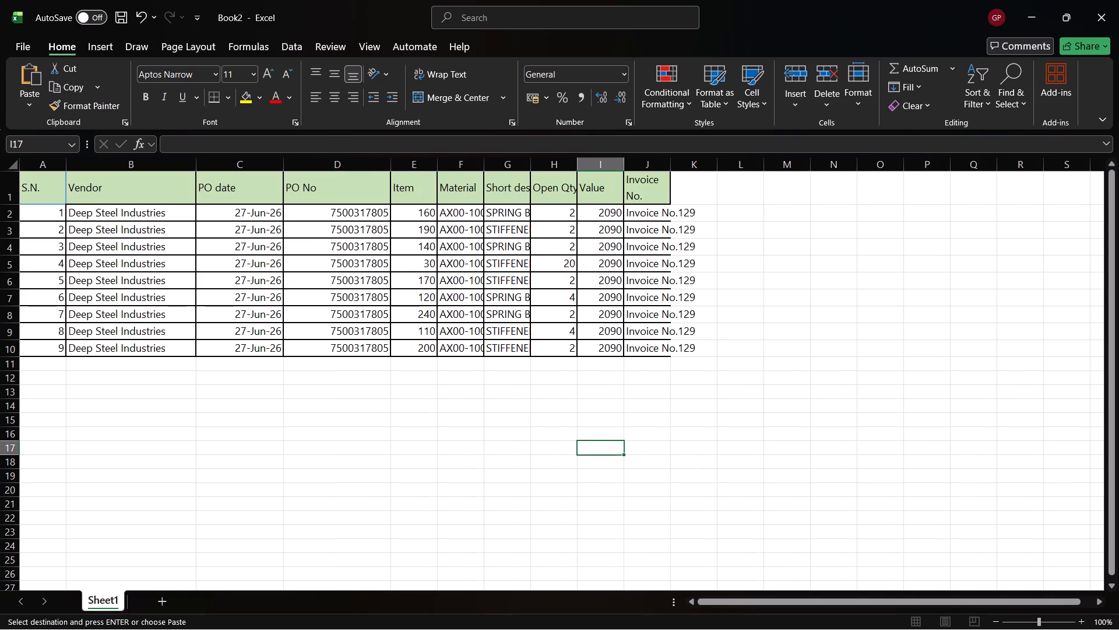
Widen the Material, Short description and Invoice No. columns to fit their contents.
left_click_drag(484, 163, 553, 161)
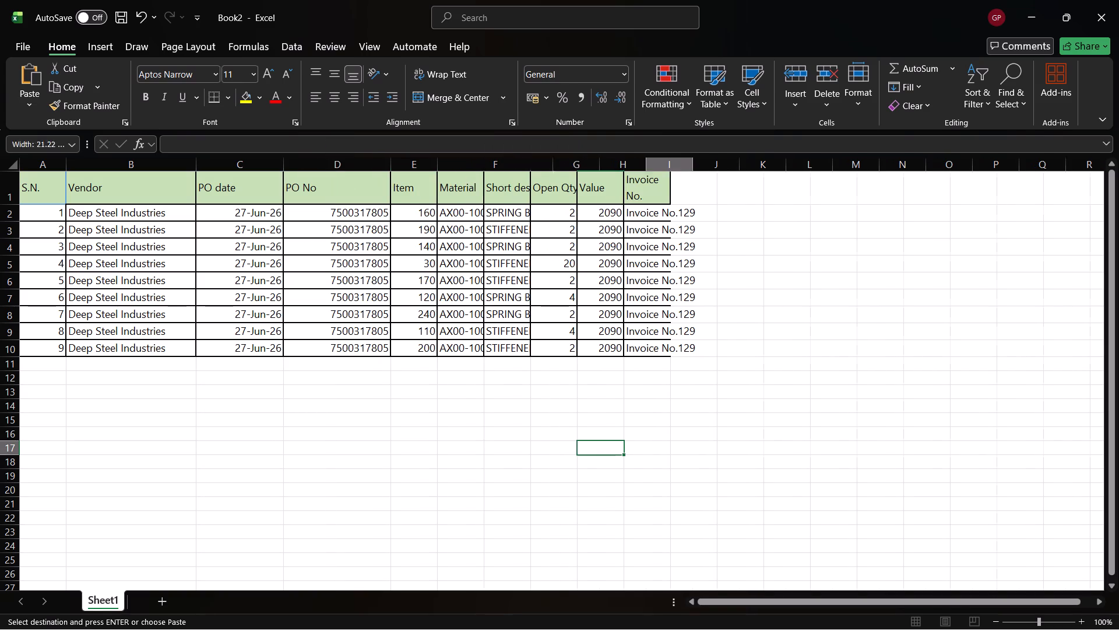
left_click_drag(600, 167, 710, 167)
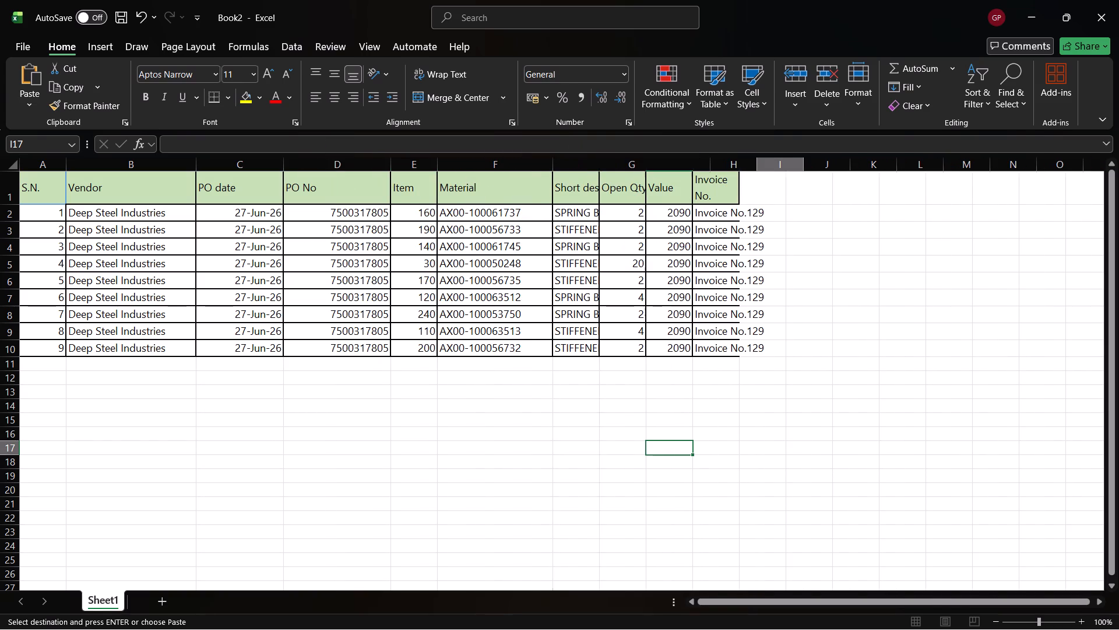
scroll(710, 167, "left", 5)
scroll(509, 254, "right", 6)
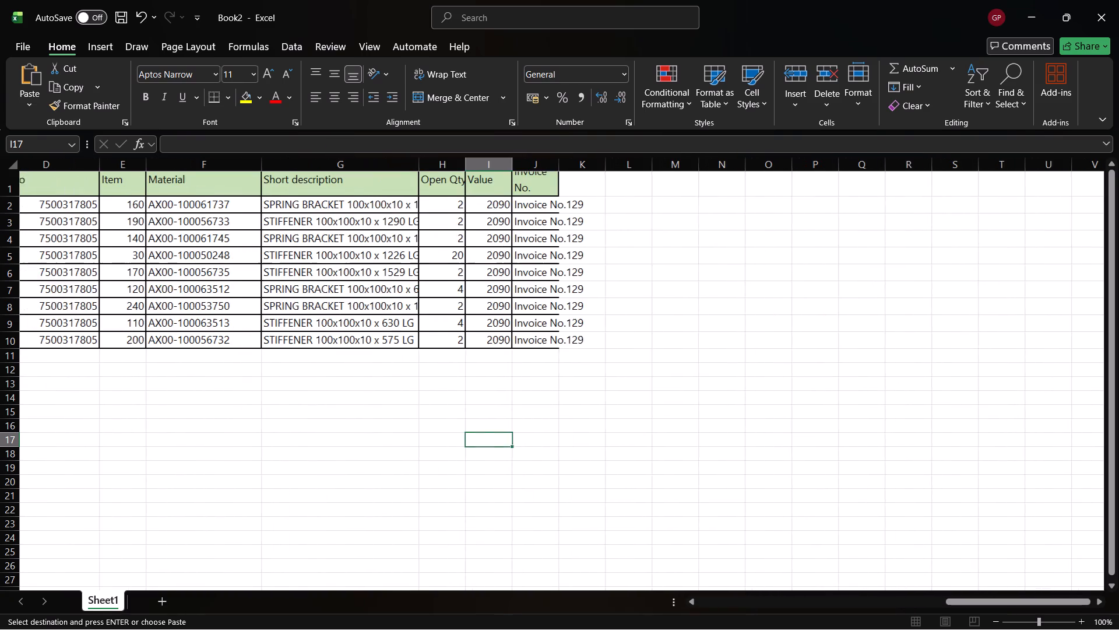
scroll(509, 254, "right", 1)
left_click_drag(417, 167, 485, 180)
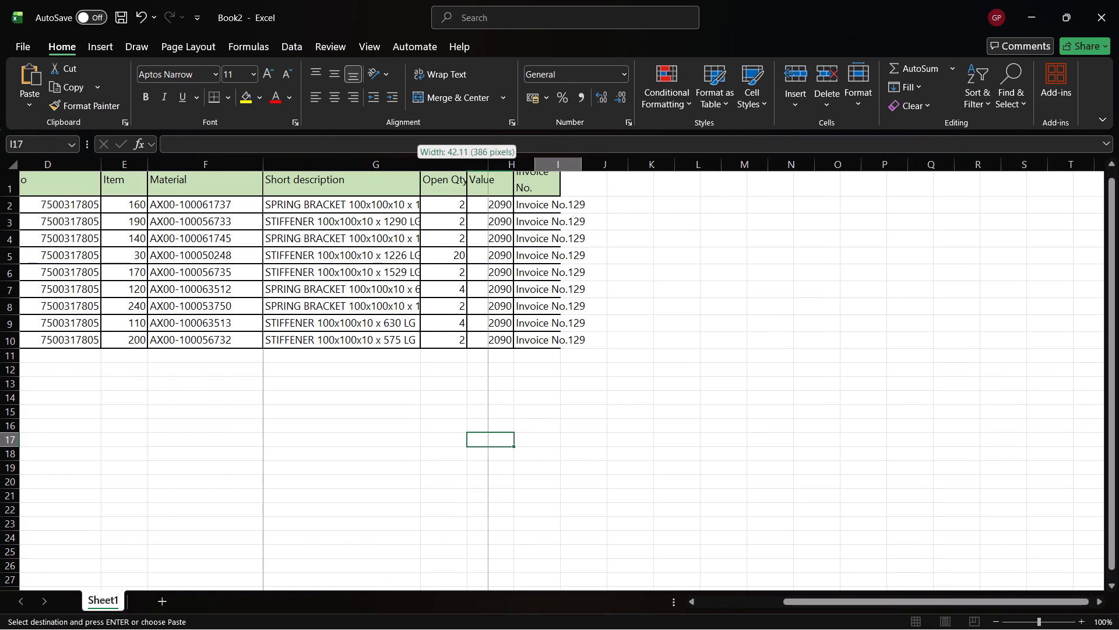
left_click_drag(485, 180, 462, 180)
left_click_drag(463, 169, 476, 171)
left_click(521, 167)
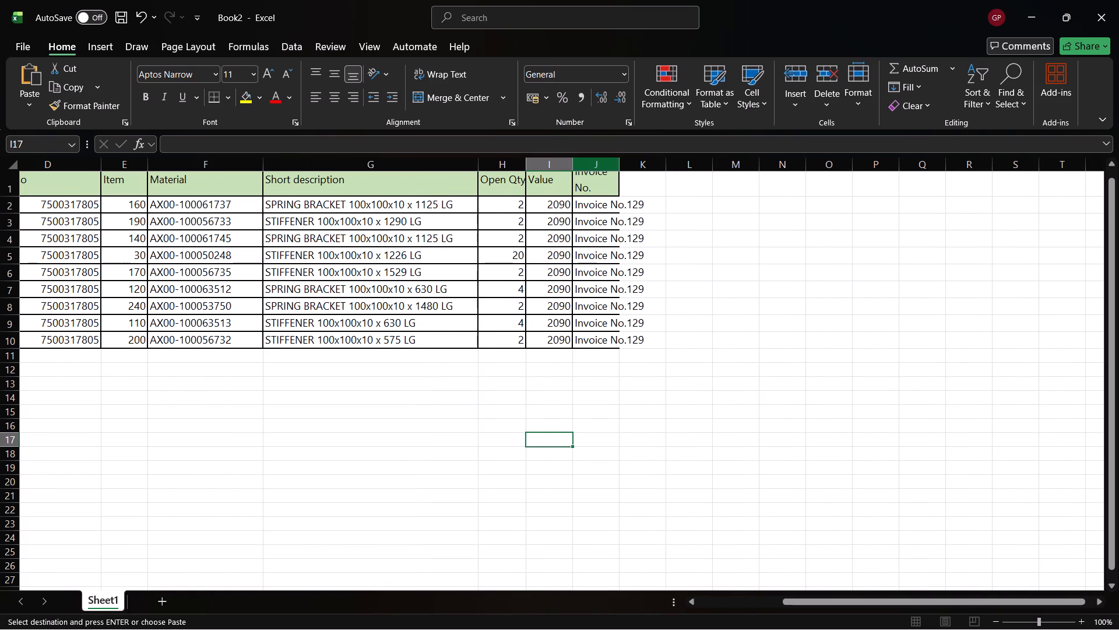
left_click_drag(617, 168, 678, 177)
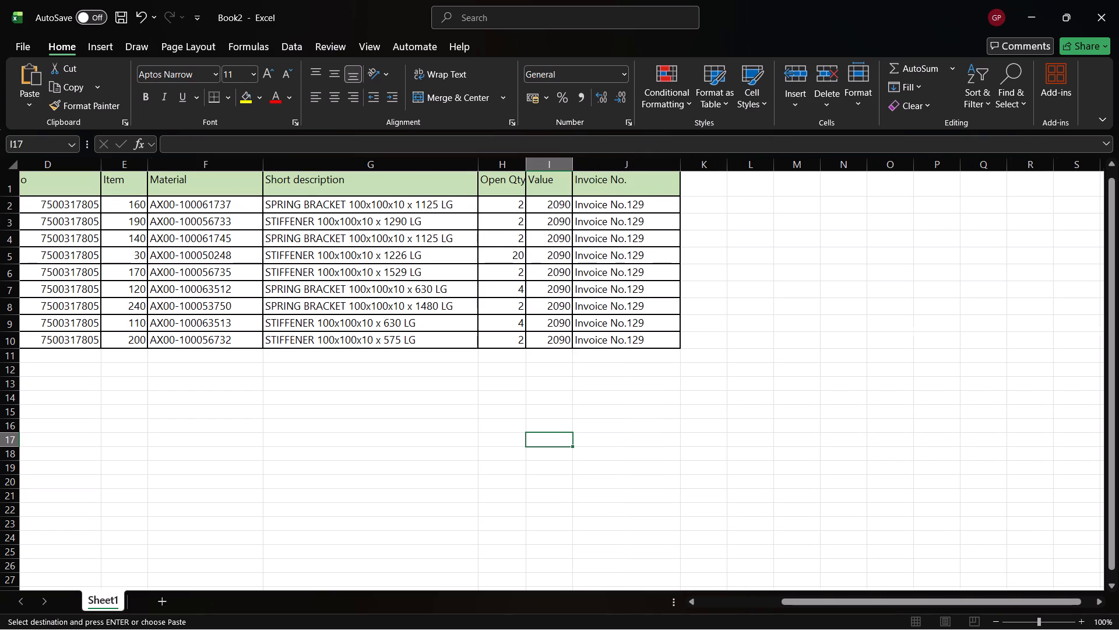
scroll(295, 246, "right", 8)
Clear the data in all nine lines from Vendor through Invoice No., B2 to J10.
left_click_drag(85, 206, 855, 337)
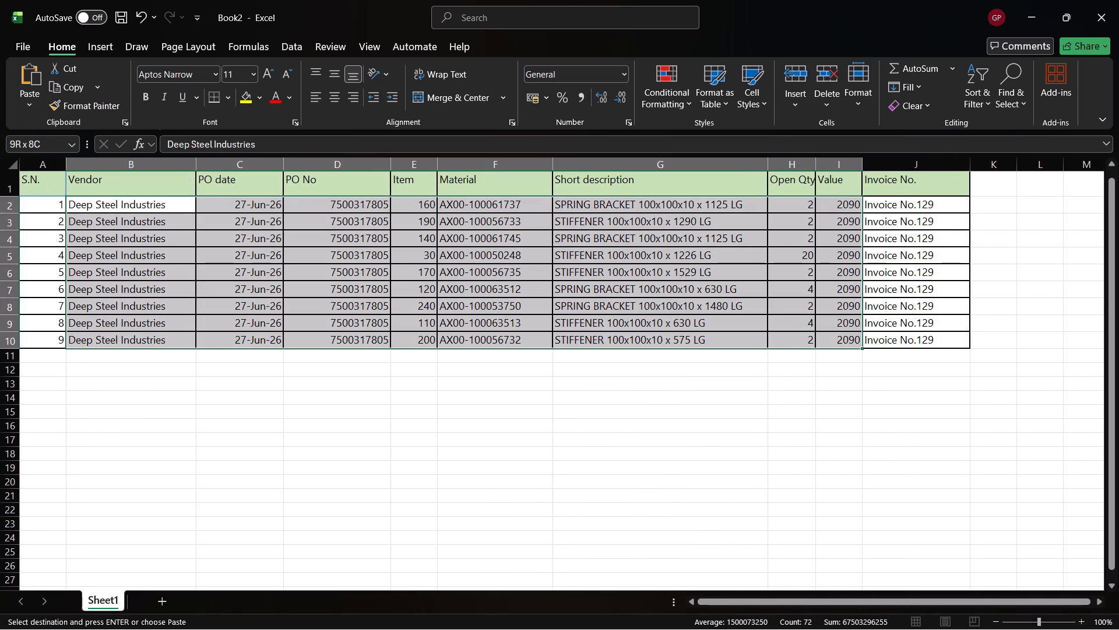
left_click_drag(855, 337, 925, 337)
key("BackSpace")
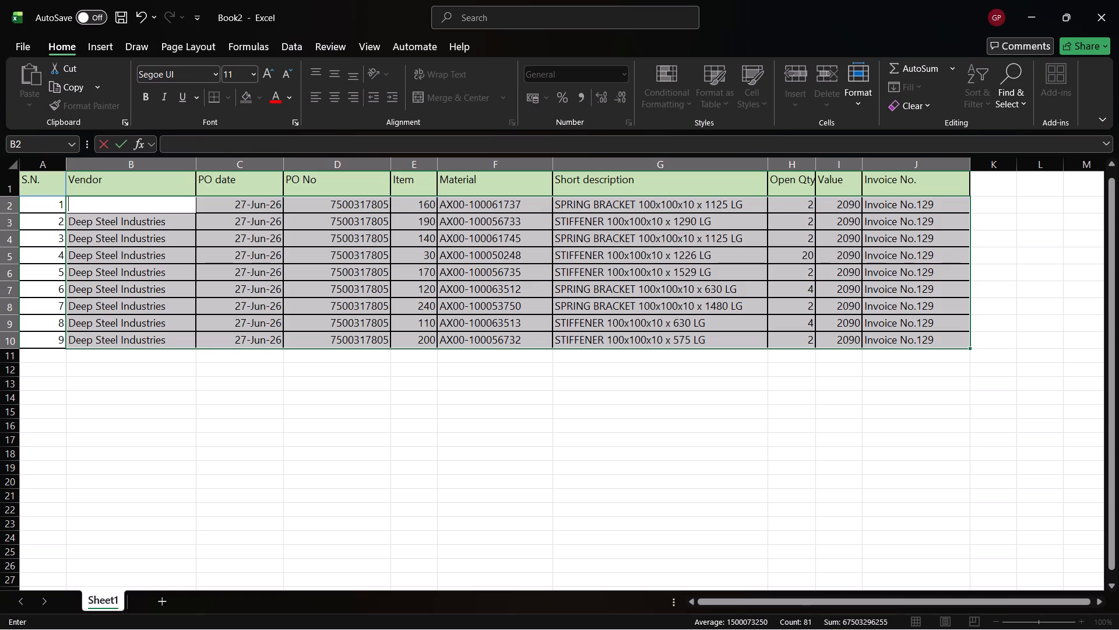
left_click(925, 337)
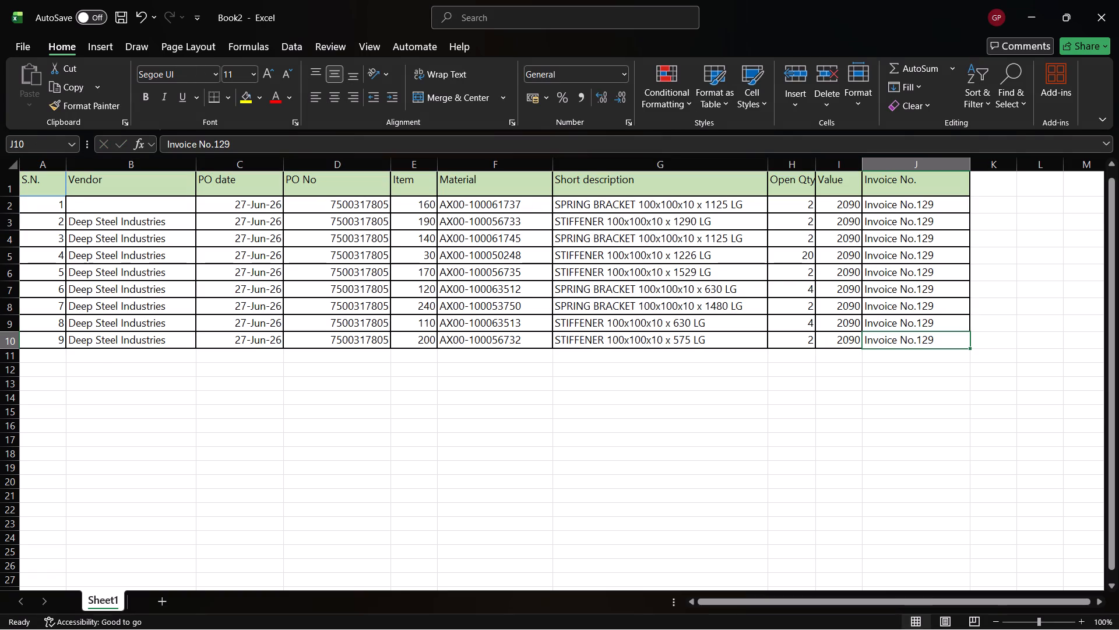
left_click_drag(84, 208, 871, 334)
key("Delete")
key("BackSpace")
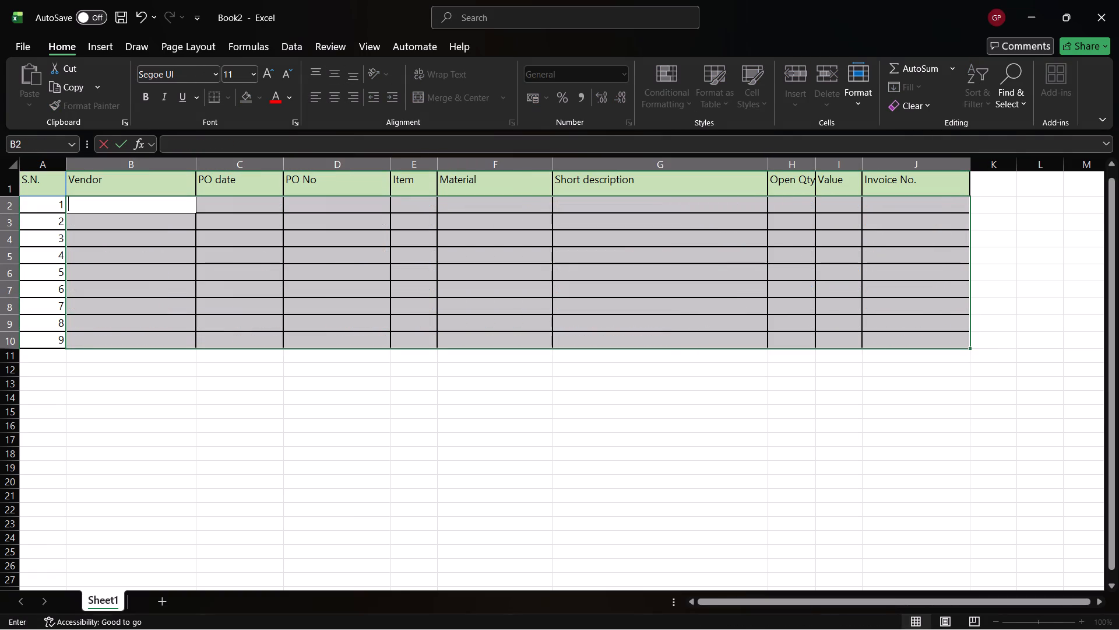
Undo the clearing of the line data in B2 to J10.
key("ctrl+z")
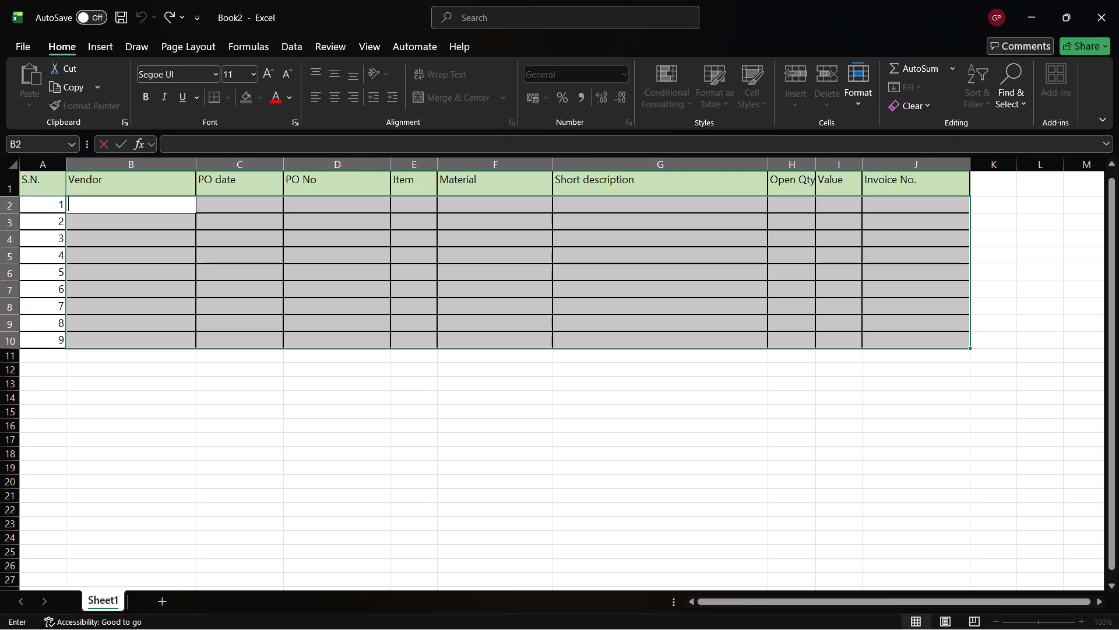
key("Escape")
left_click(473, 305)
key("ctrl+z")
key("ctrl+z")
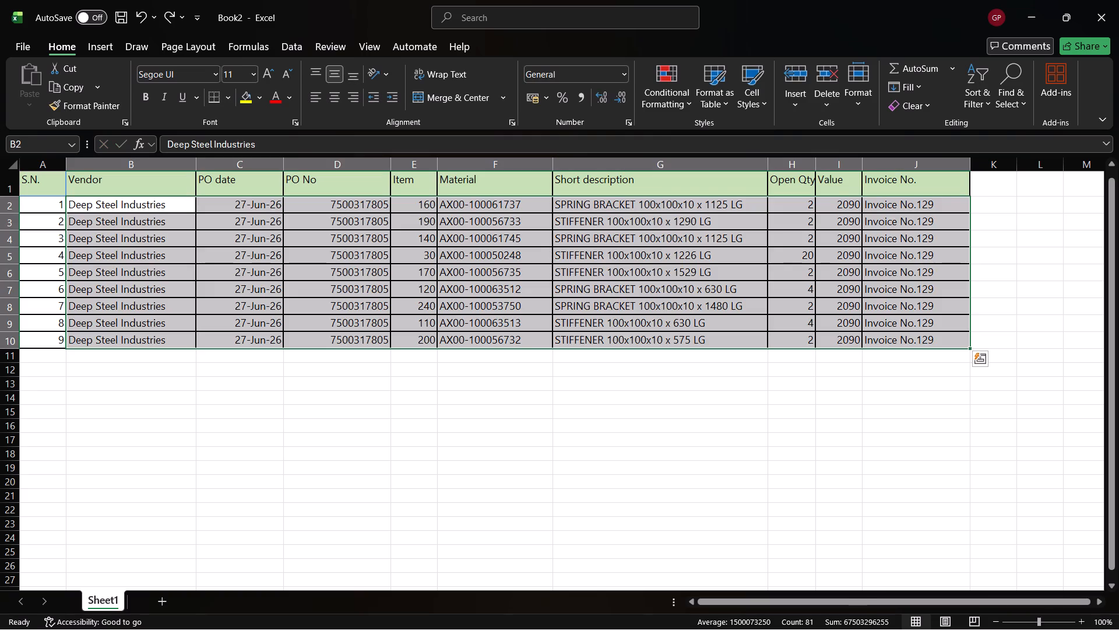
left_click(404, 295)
Clear the data from PO date through Invoice No., C2 to J10, keeping the vendor names.
left_click_drag(216, 205, 420, 238)
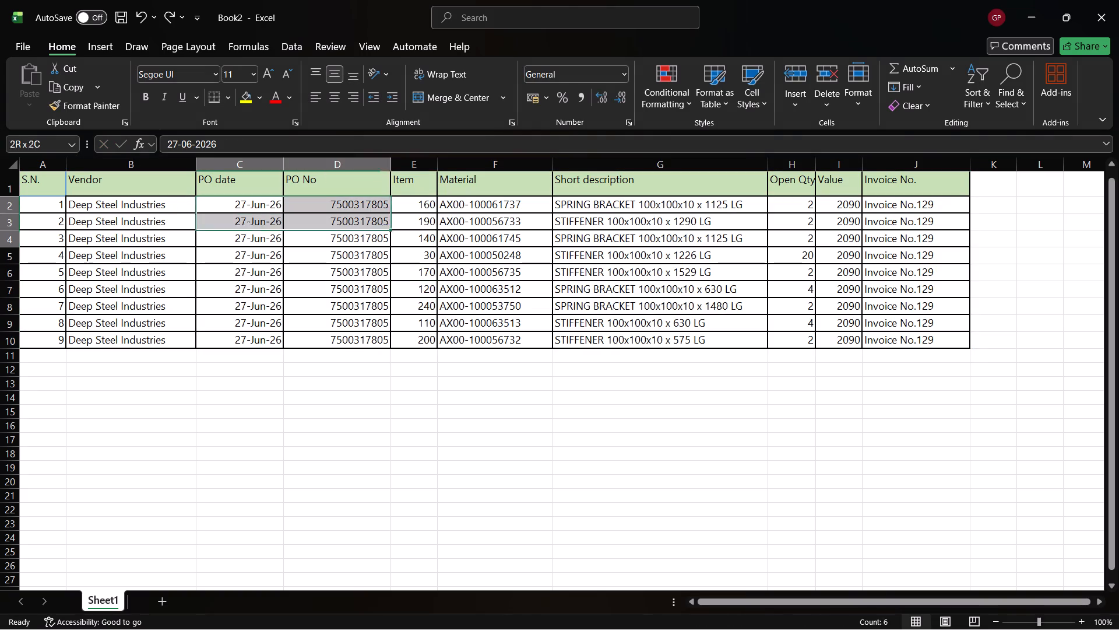
left_click_drag(420, 238, 926, 347)
key("Delete")
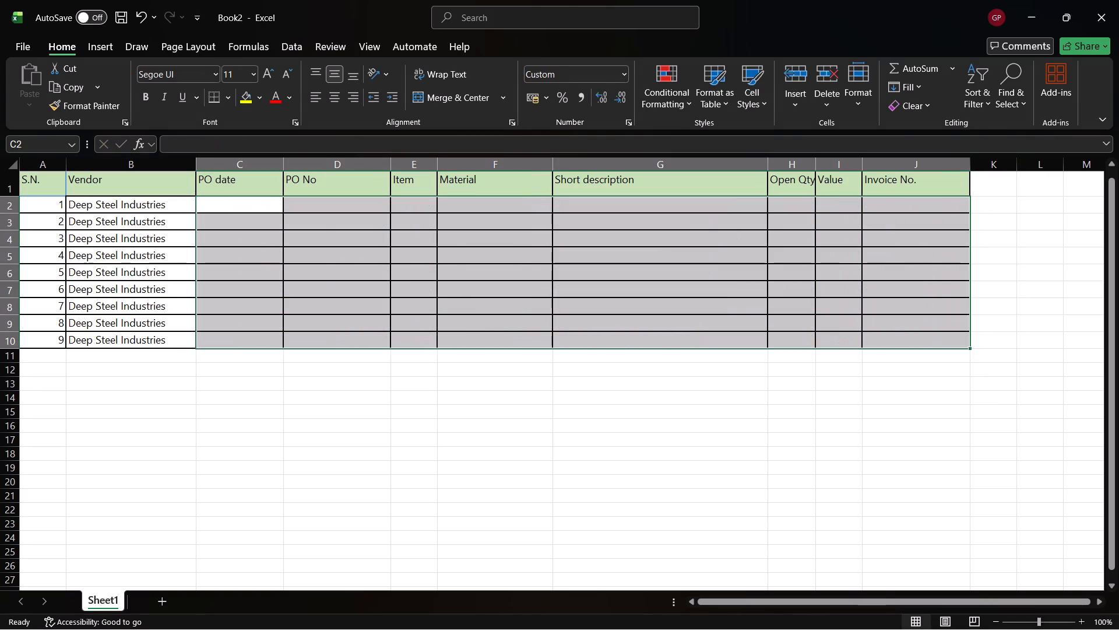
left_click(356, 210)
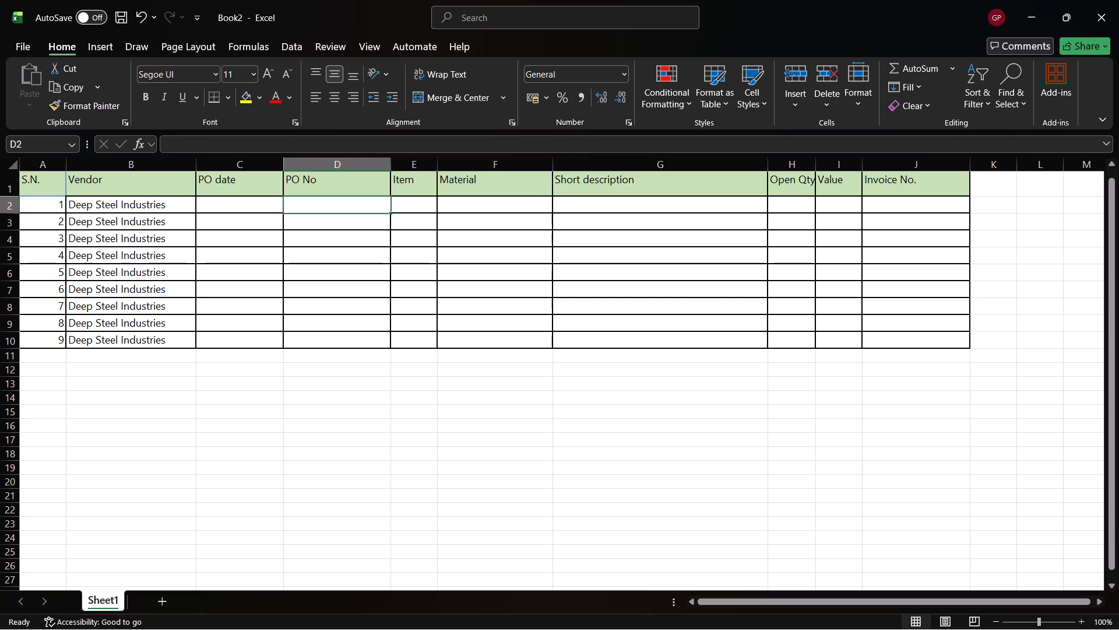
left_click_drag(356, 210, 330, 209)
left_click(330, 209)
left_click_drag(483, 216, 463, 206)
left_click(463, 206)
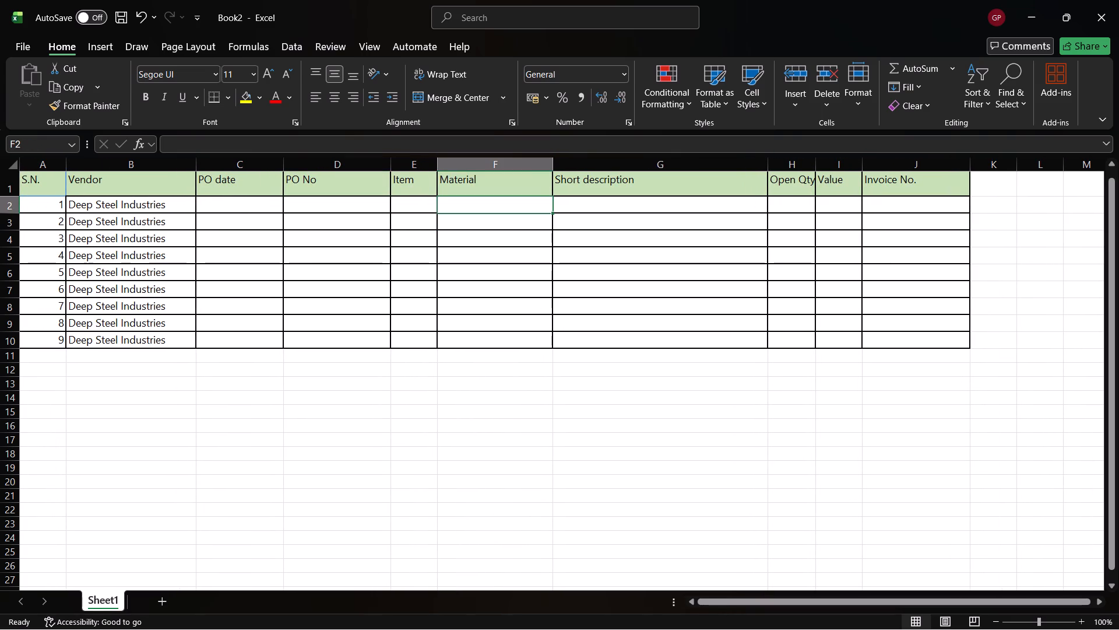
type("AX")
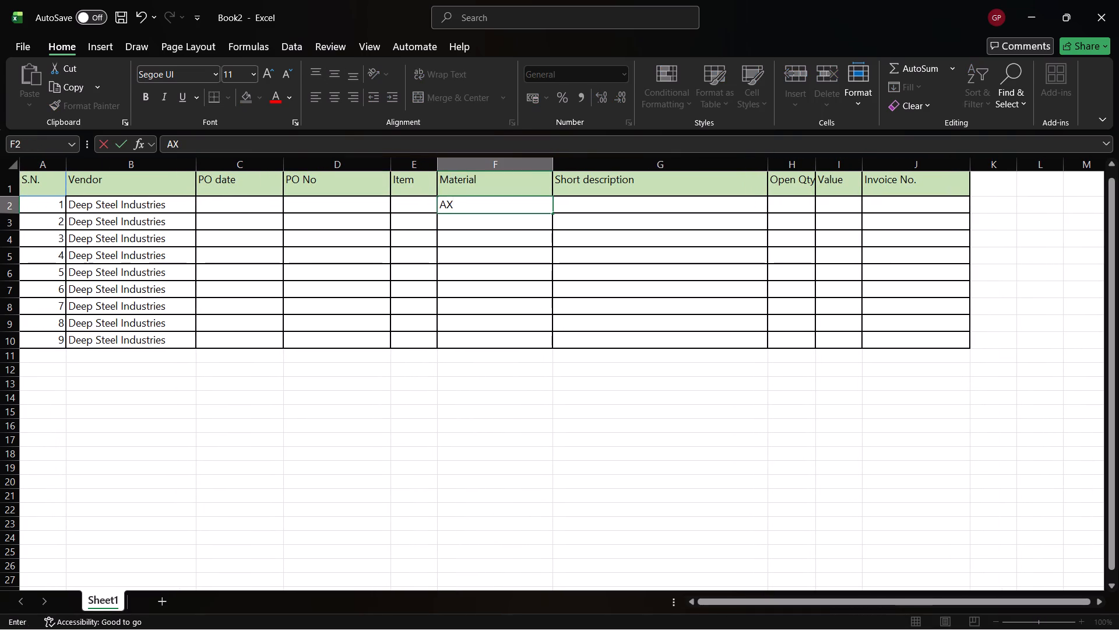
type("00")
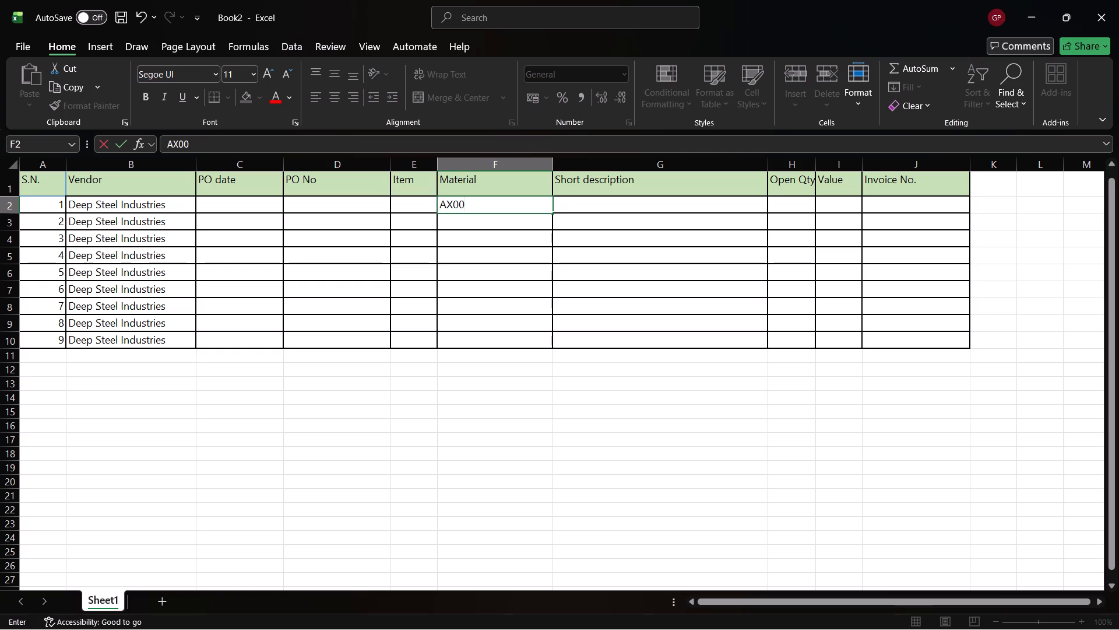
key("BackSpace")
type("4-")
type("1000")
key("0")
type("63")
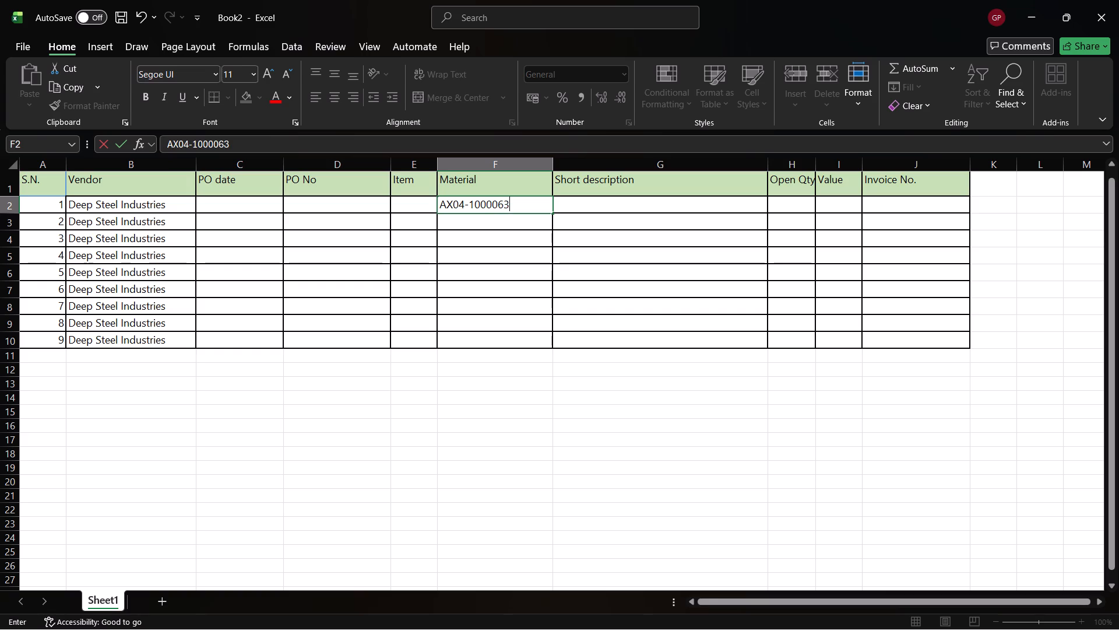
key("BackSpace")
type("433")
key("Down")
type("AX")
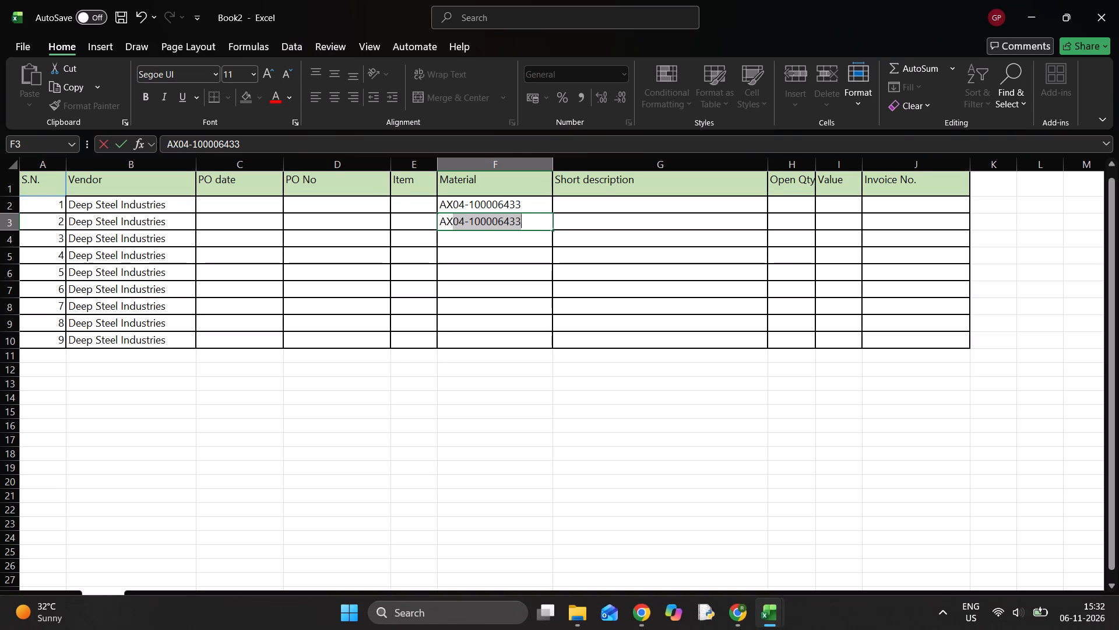
Open the INSPECTION CALL ANNEXURE workbook from the desktop, closing the Invoice No. 129 workbook.
double_click(210, 430)
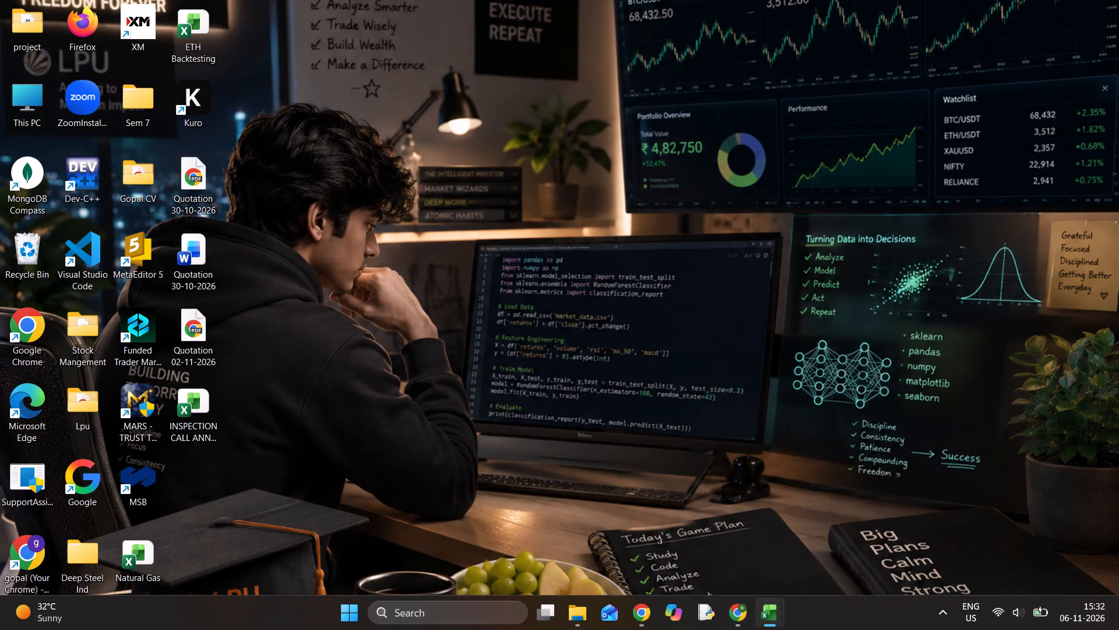
left_click(772, 611)
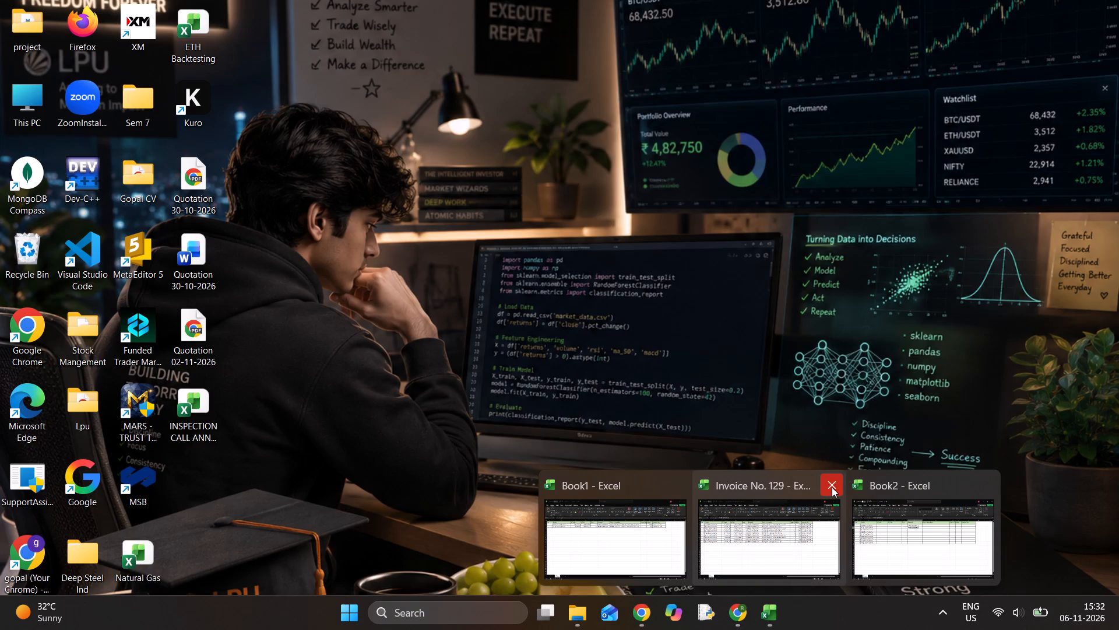
left_click(832, 487)
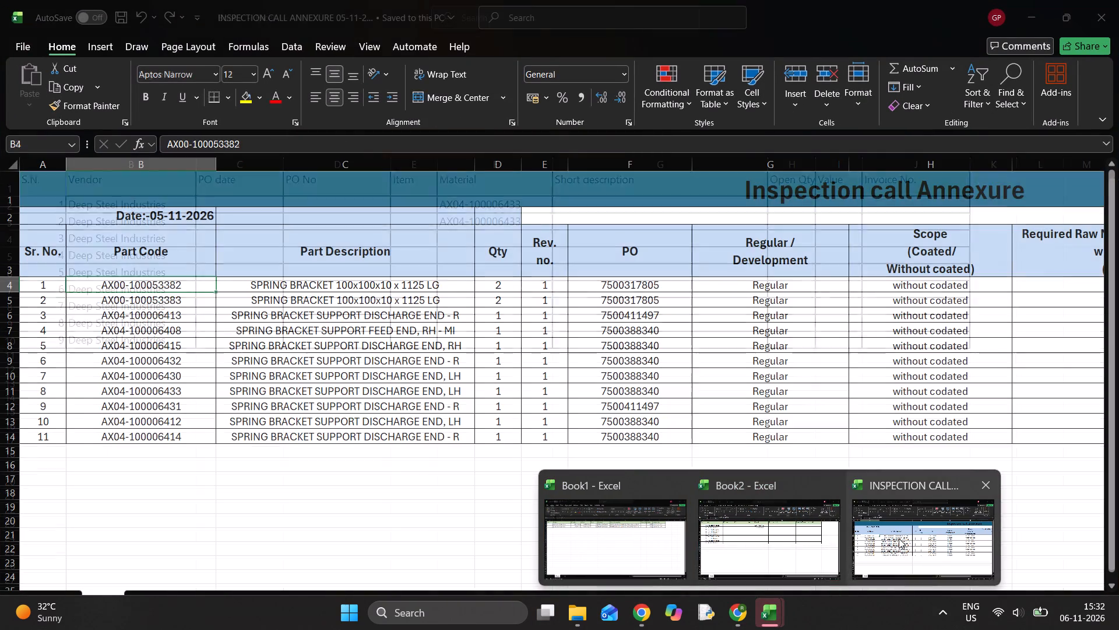
left_click(899, 538)
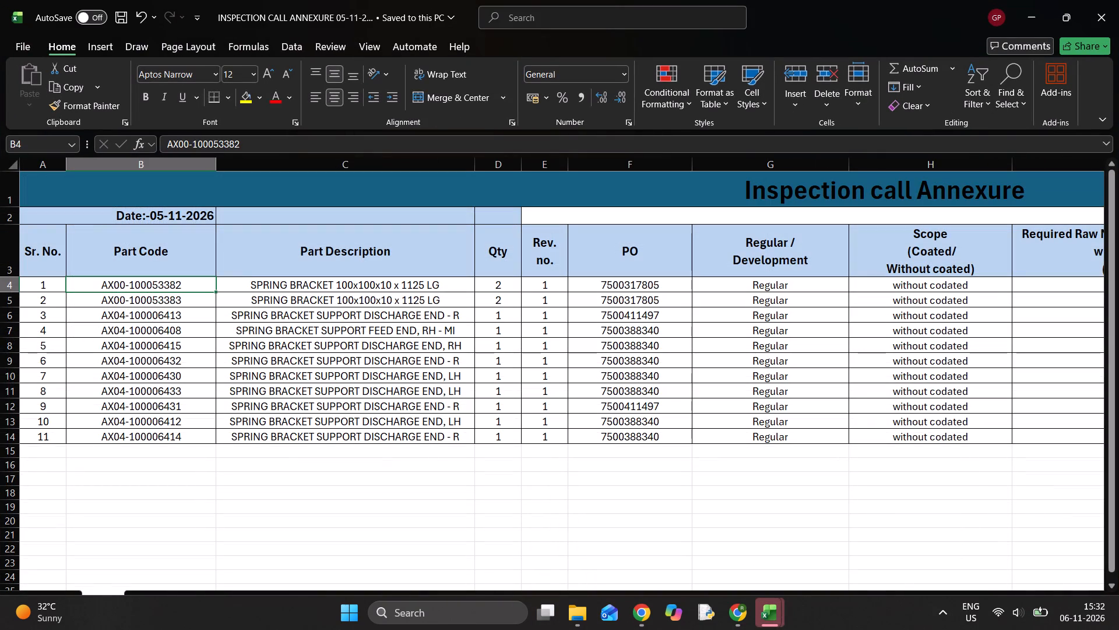
Copy the eleven part codes in B4 to B14 of the annexure into Book2's Material column, starting at F2.
left_click_drag(78, 283, 191, 437)
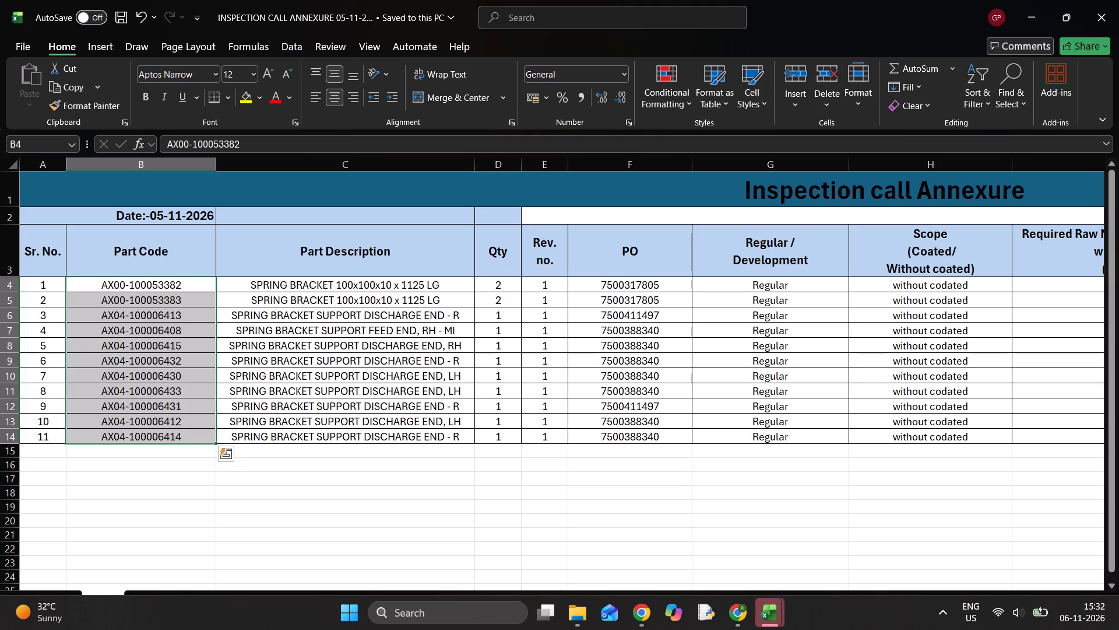
key("ctrl+c")
key("alt+Tab")
key("alt+Tab")
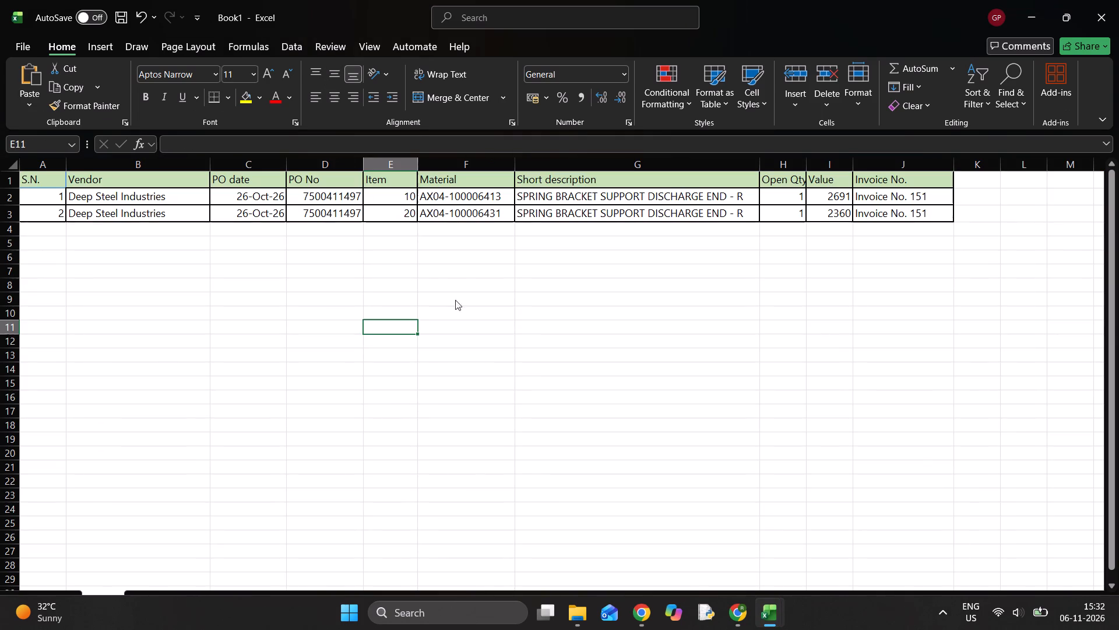
key("alt+Tab")
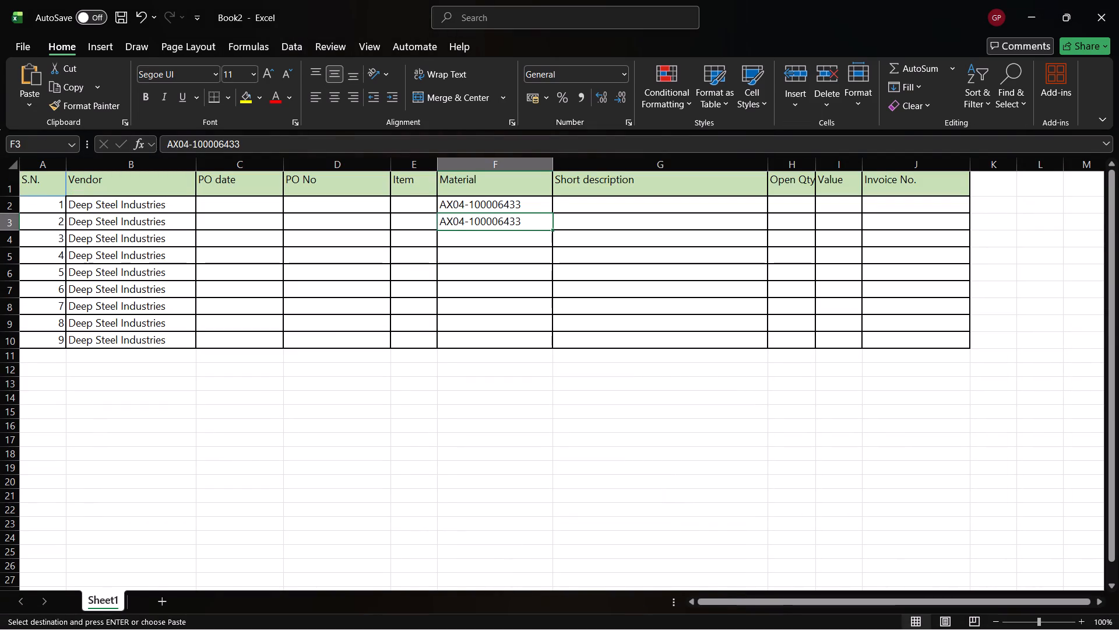
left_click_drag(463, 204, 484, 345)
key("ctrl+v")
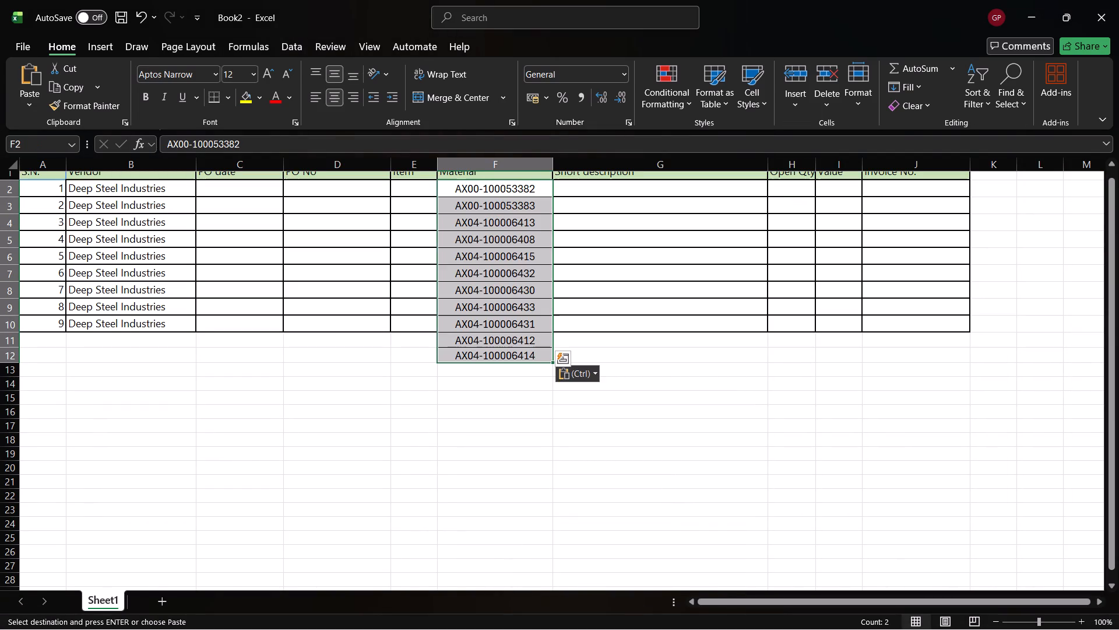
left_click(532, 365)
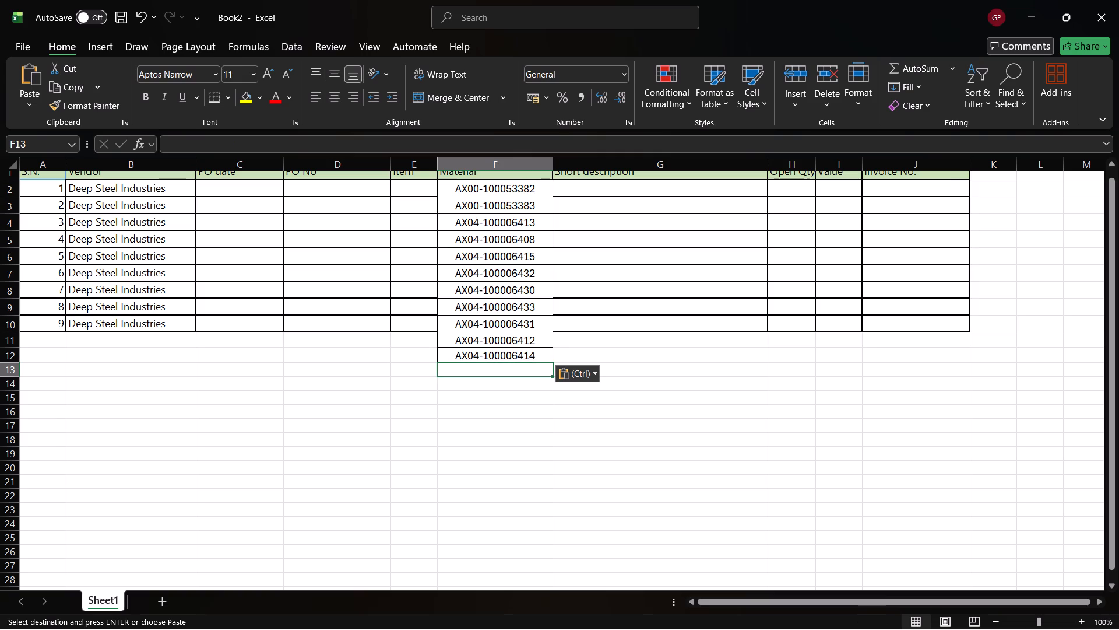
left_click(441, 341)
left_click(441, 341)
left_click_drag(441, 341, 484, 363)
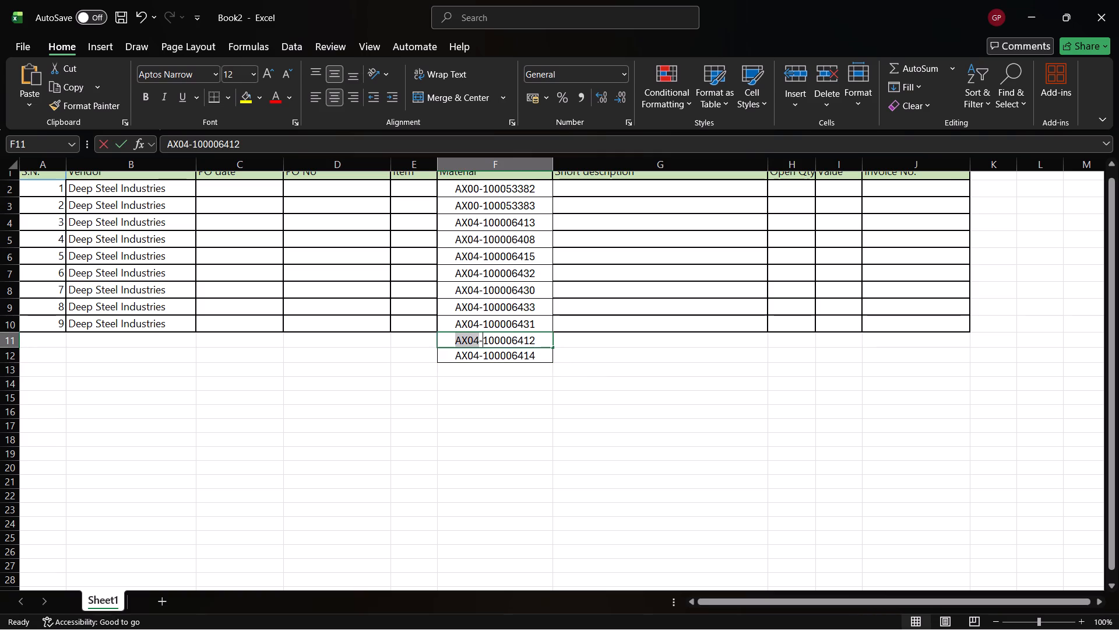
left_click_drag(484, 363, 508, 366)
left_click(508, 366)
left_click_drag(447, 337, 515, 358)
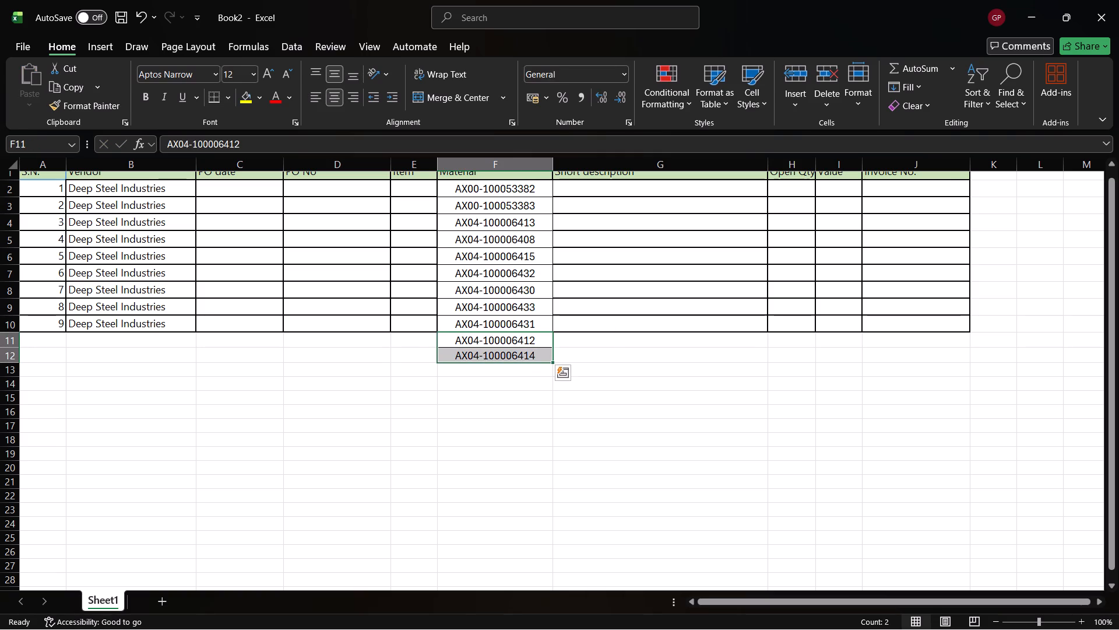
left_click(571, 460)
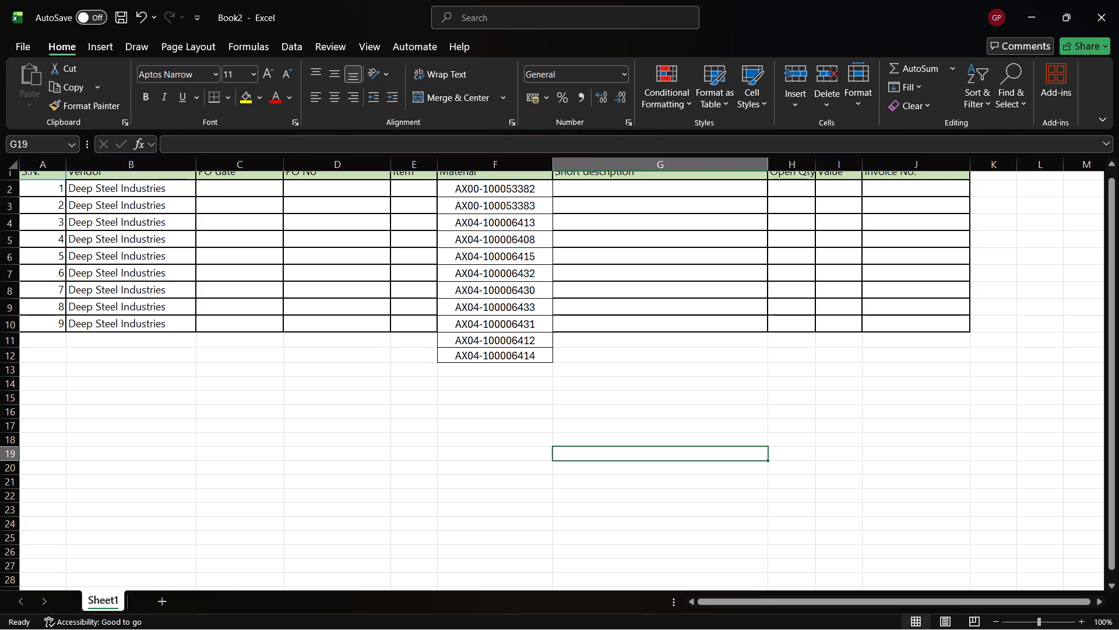
Enter OK in the Short description column beside the materials in rows 5 to 9, 11 and 12.
left_click(567, 308)
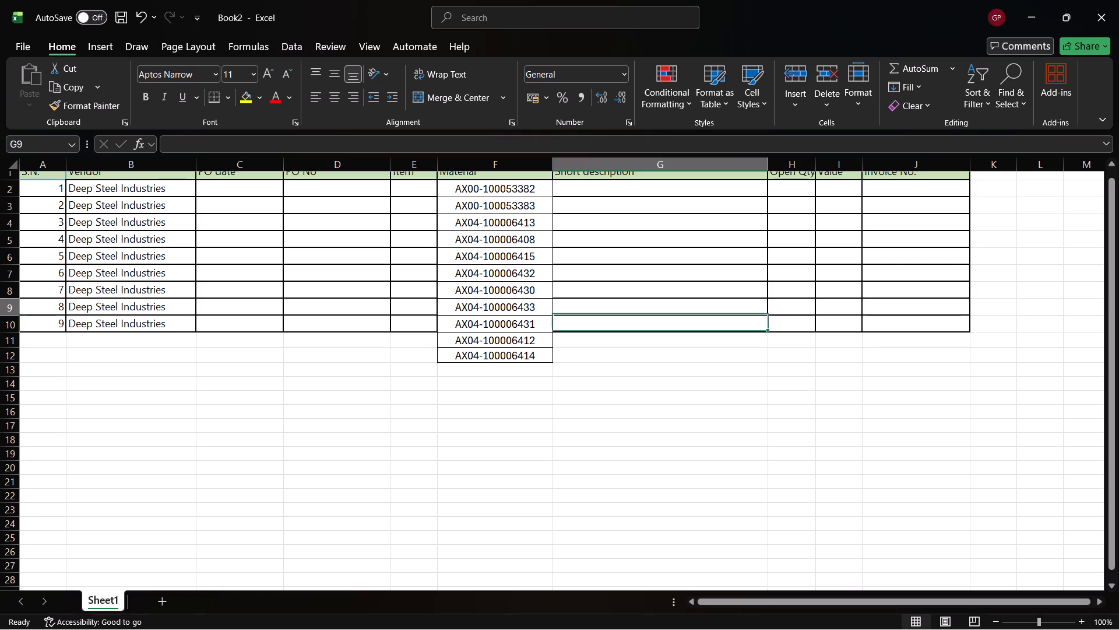
type("OK")
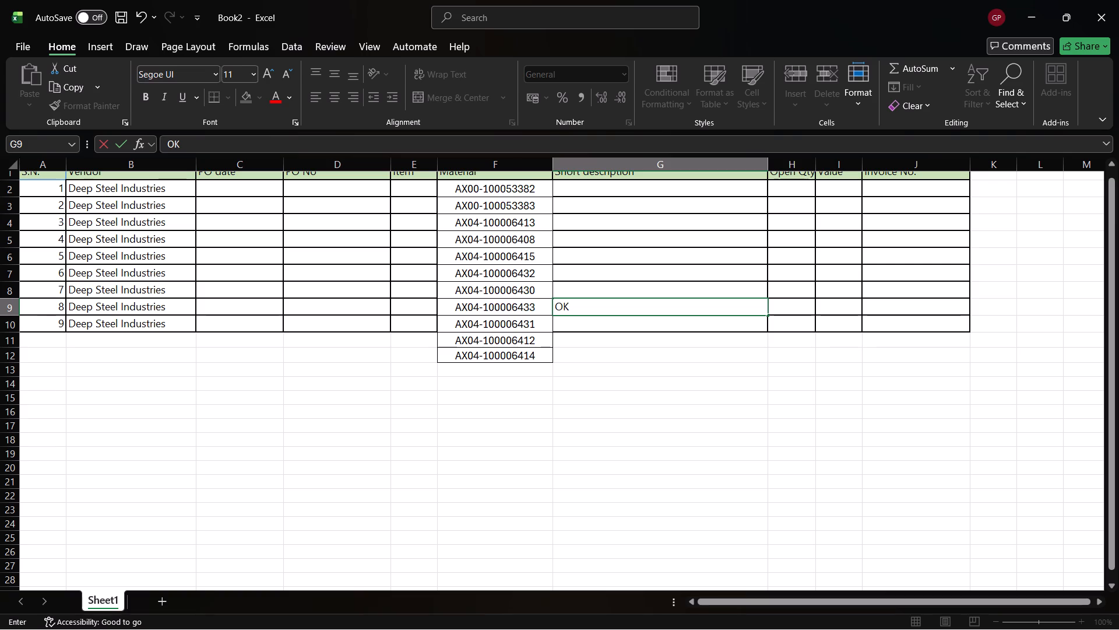
left_click(559, 271)
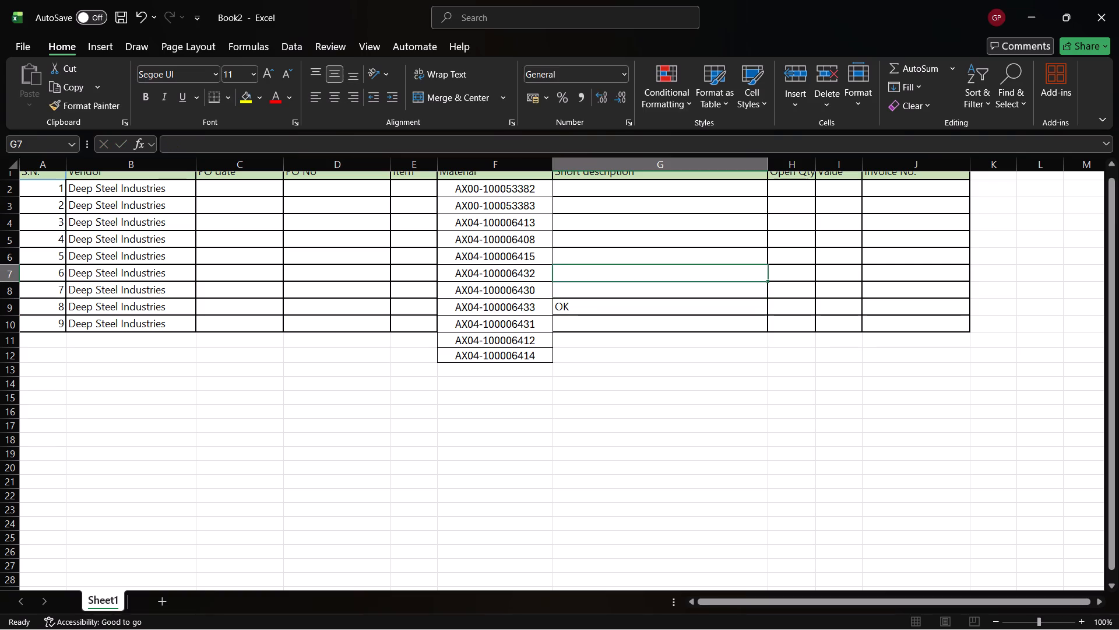
type("OK")
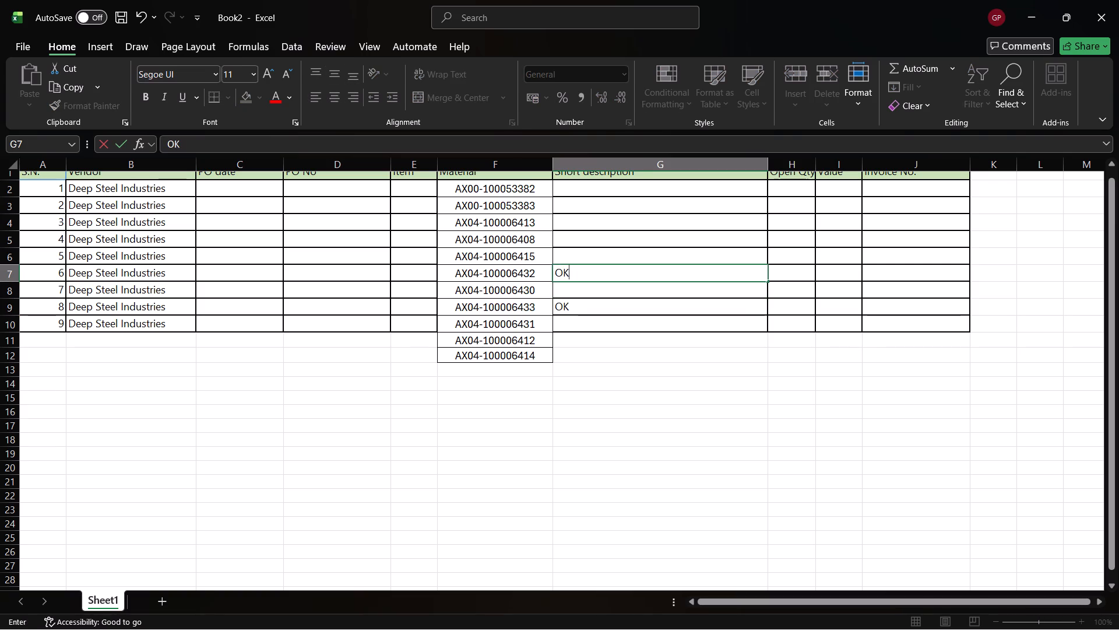
left_click(572, 289)
type("OK")
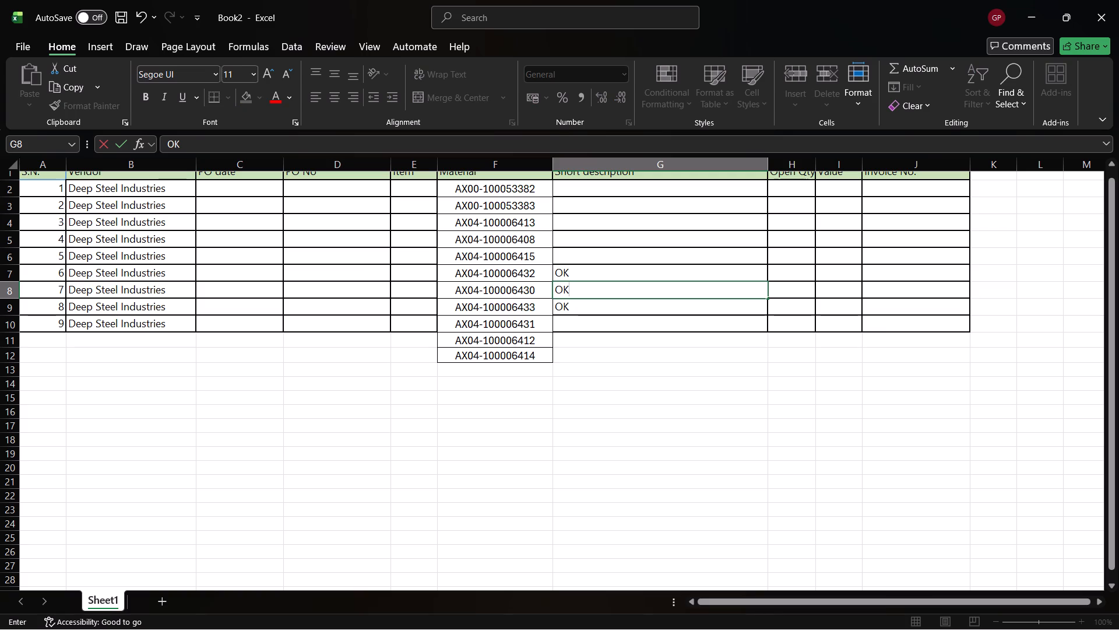
left_click(573, 260)
type("OK")
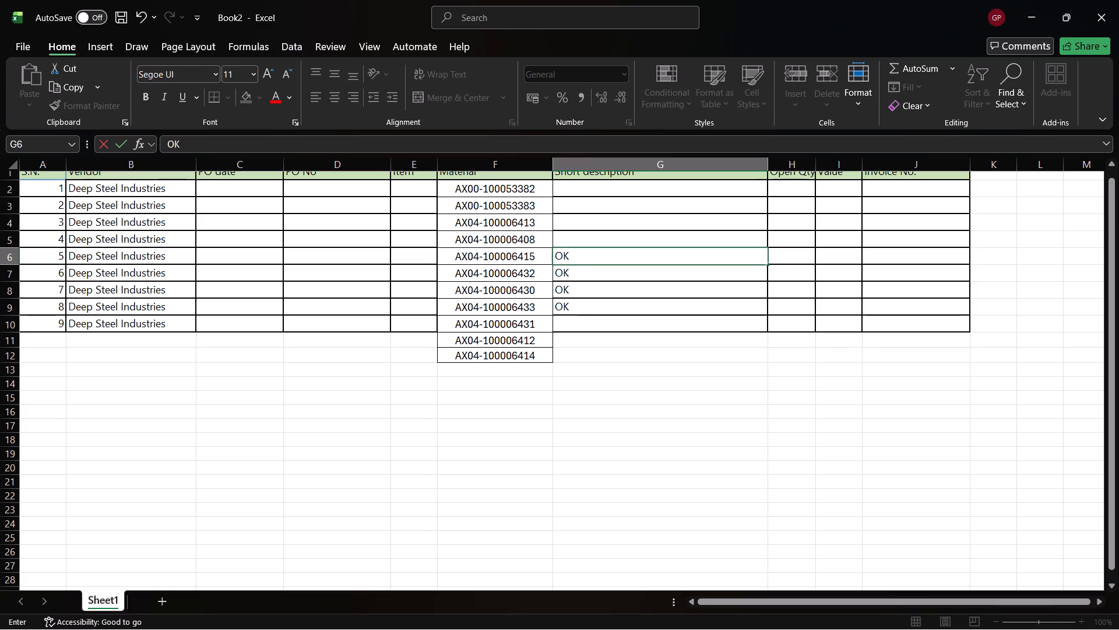
left_click(571, 339)
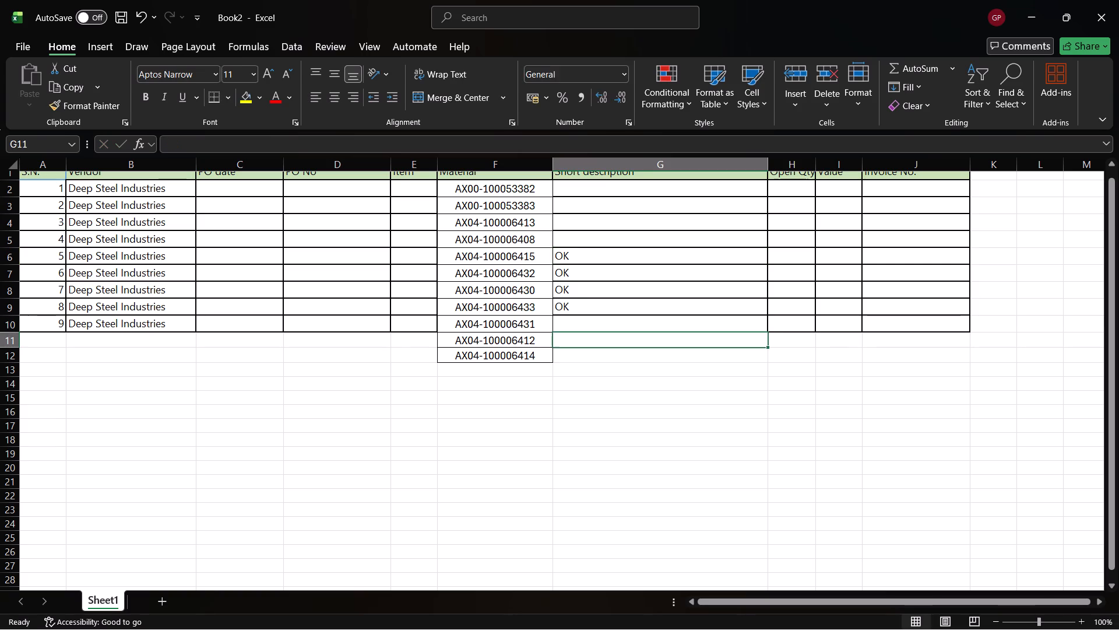
type("OK")
left_click(568, 360)
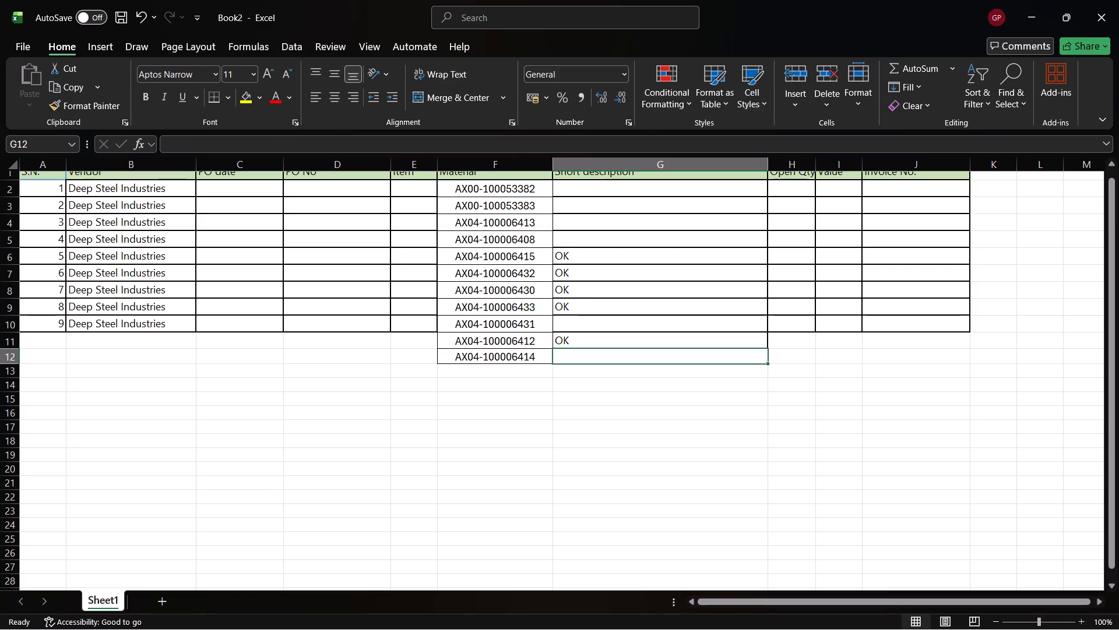
type("OK")
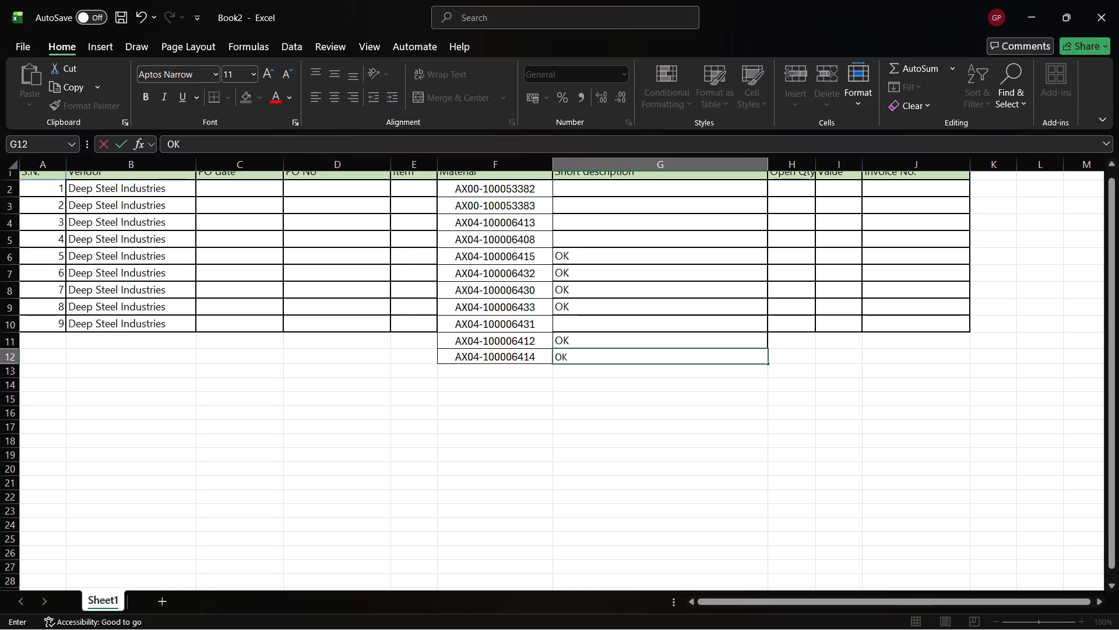
left_click(569, 239)
type("OK")
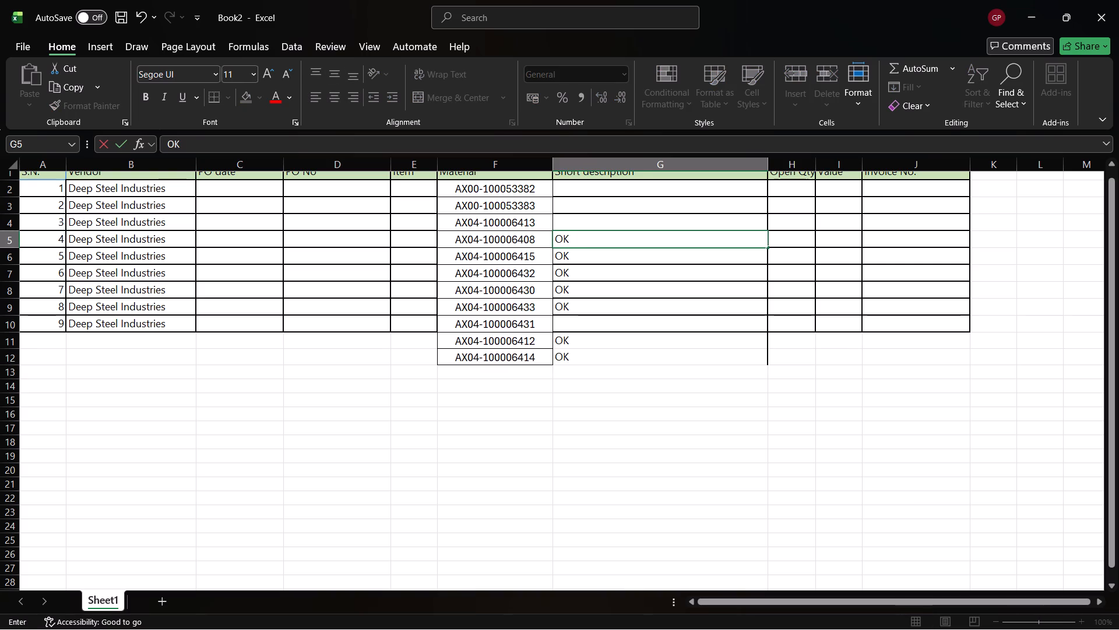
Clear the material codes not marked OK, in F10 and F2 to F4.
left_click(516, 328)
key("Delete")
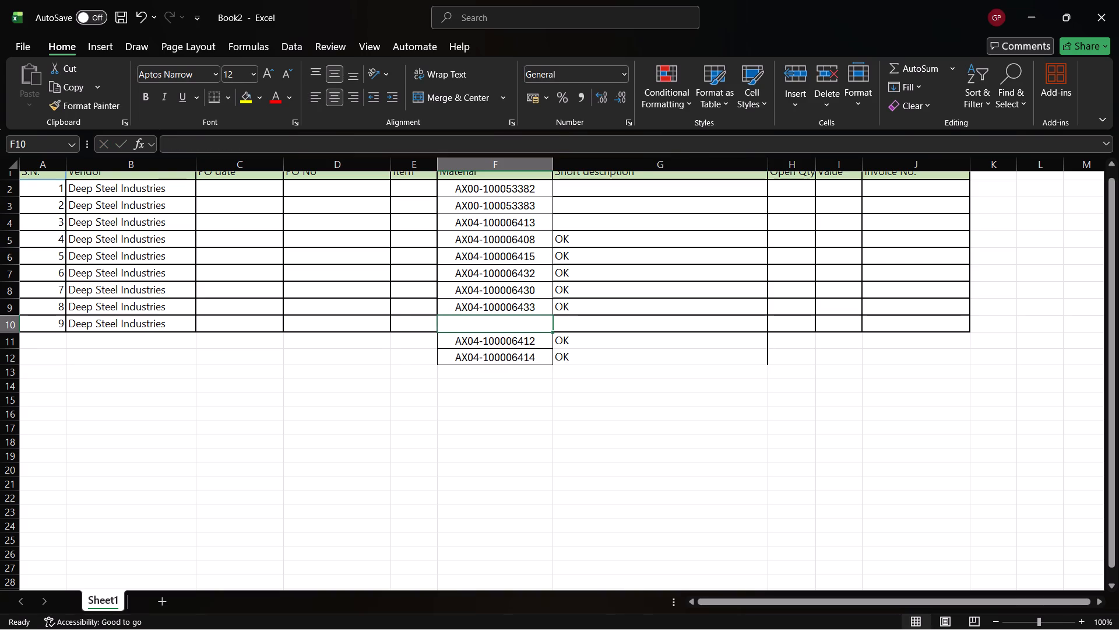
left_click_drag(445, 185, 487, 221)
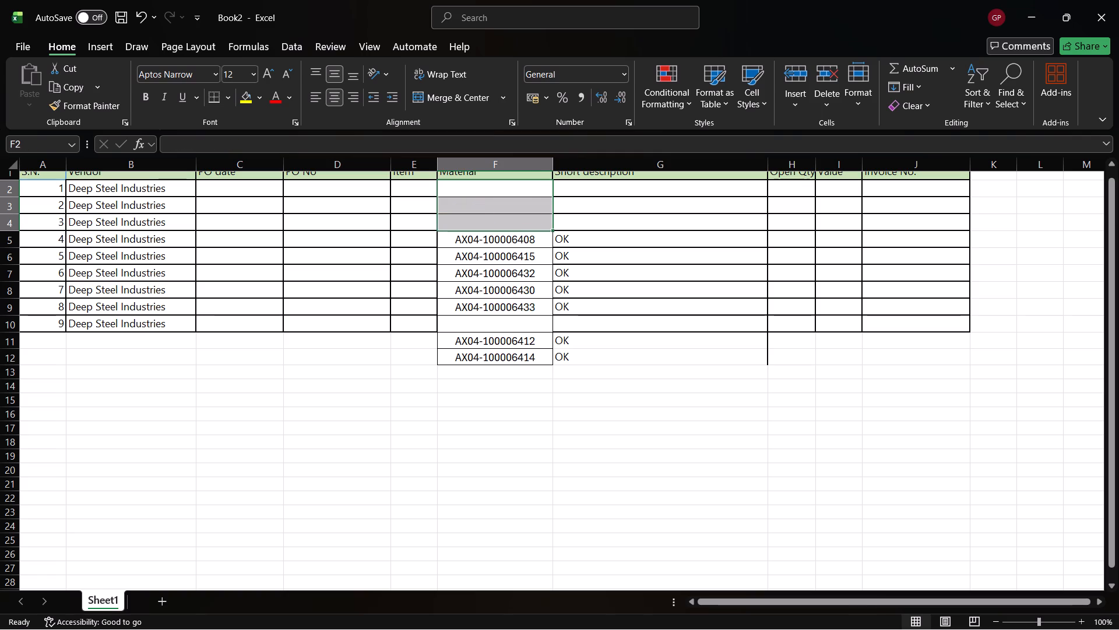
left_click(488, 270)
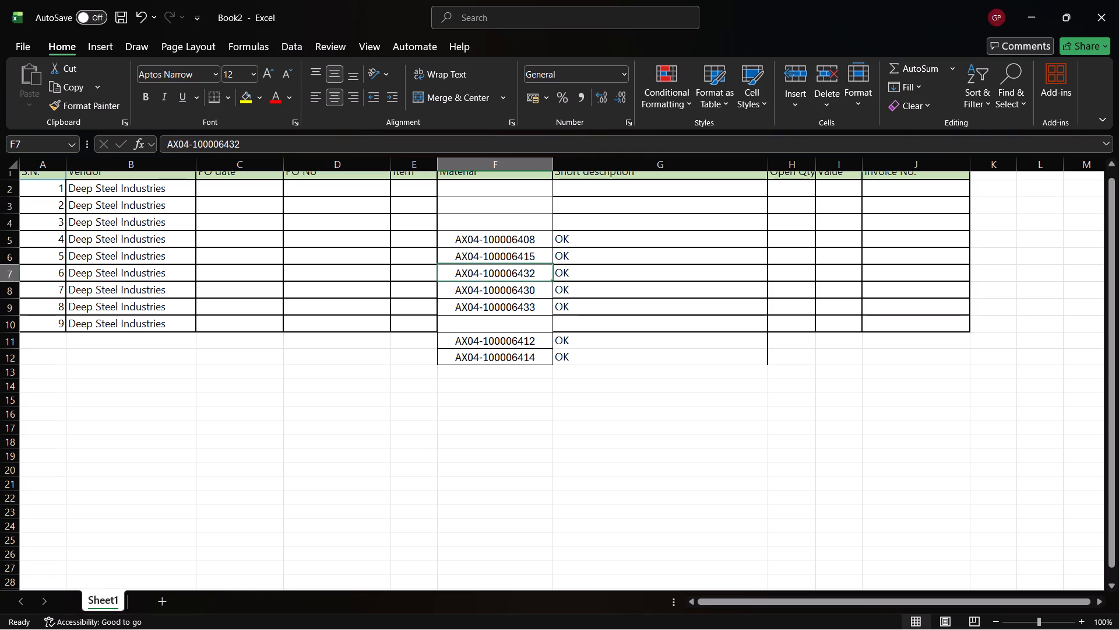
Copy the material codes in F5 to F12, try pasting them from F2 down, and undo that paste.
left_click_drag(441, 238, 504, 361)
key("ctrl+c")
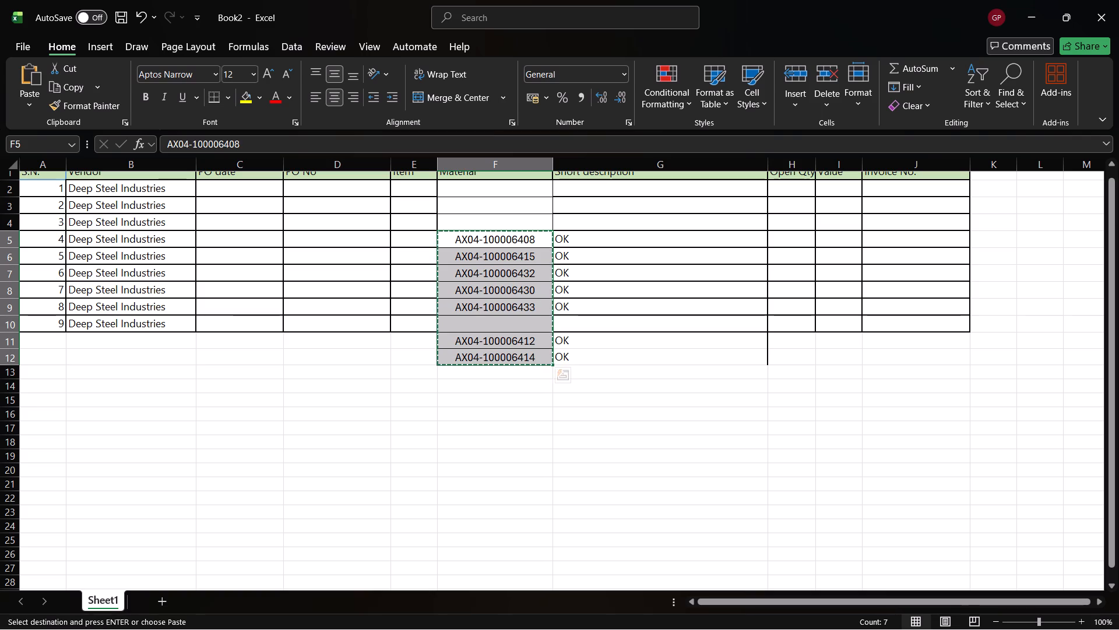
left_click(450, 187)
left_click_drag(450, 187, 471, 241)
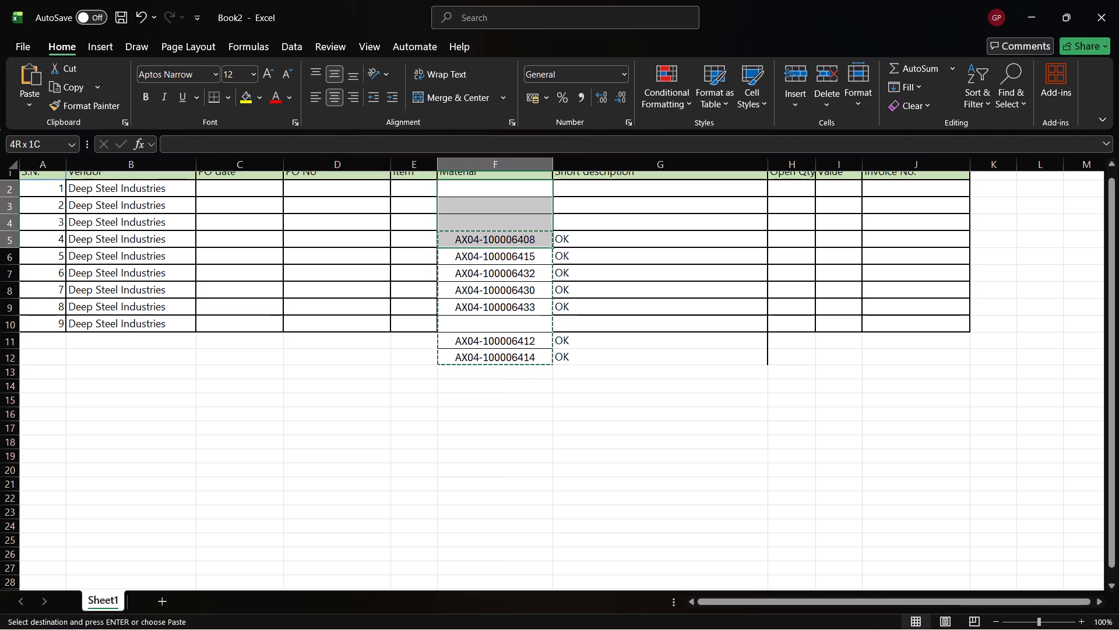
left_click_drag(471, 241, 483, 322)
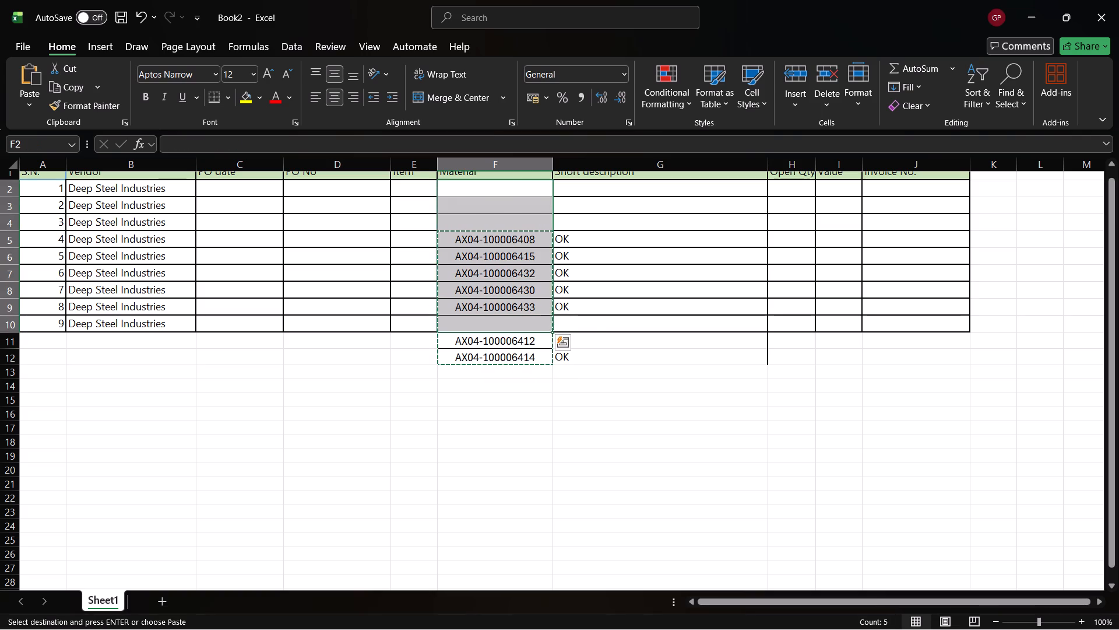
key("ctrl+v")
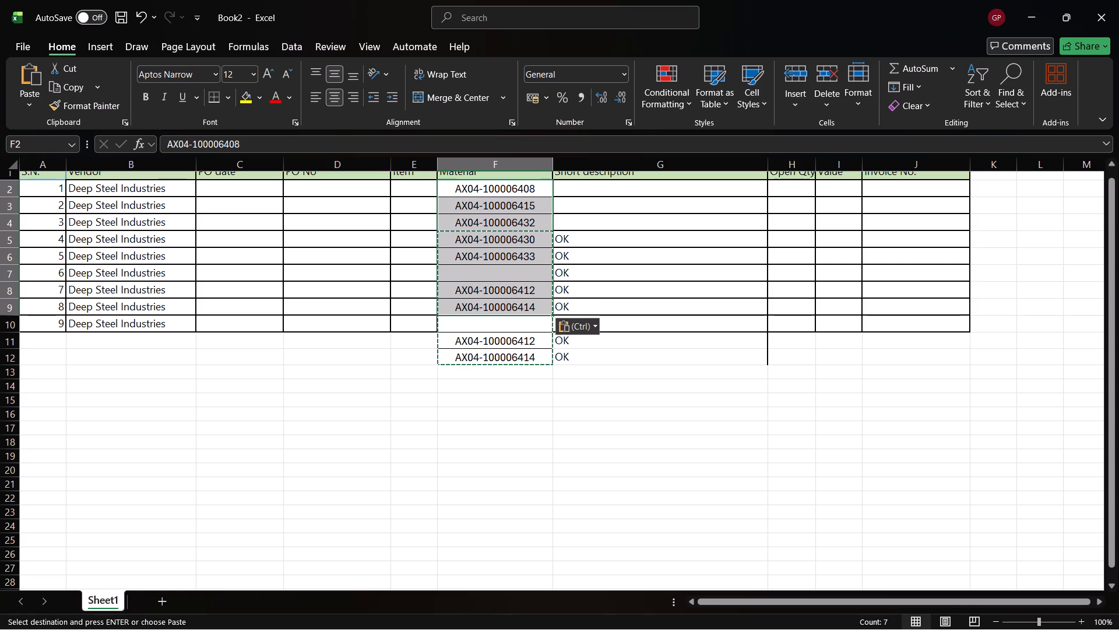
key("ctrl+z")
Paste the copied material codes into the blank area below the table, starting at C13.
left_click(471, 383)
left_click(471, 383)
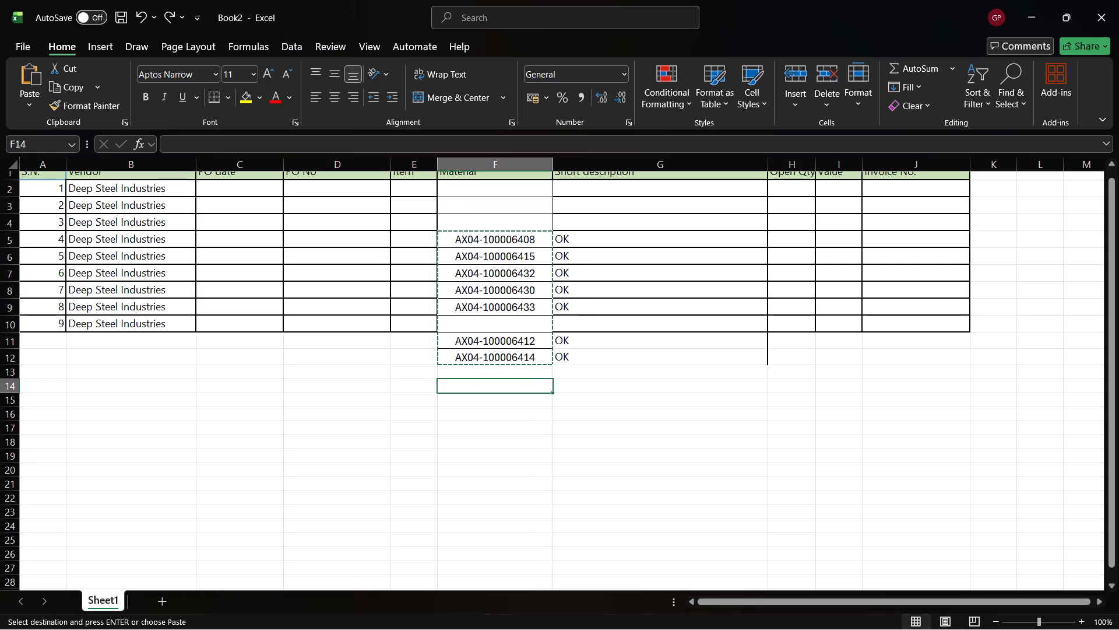
left_click_drag(222, 372, 294, 614)
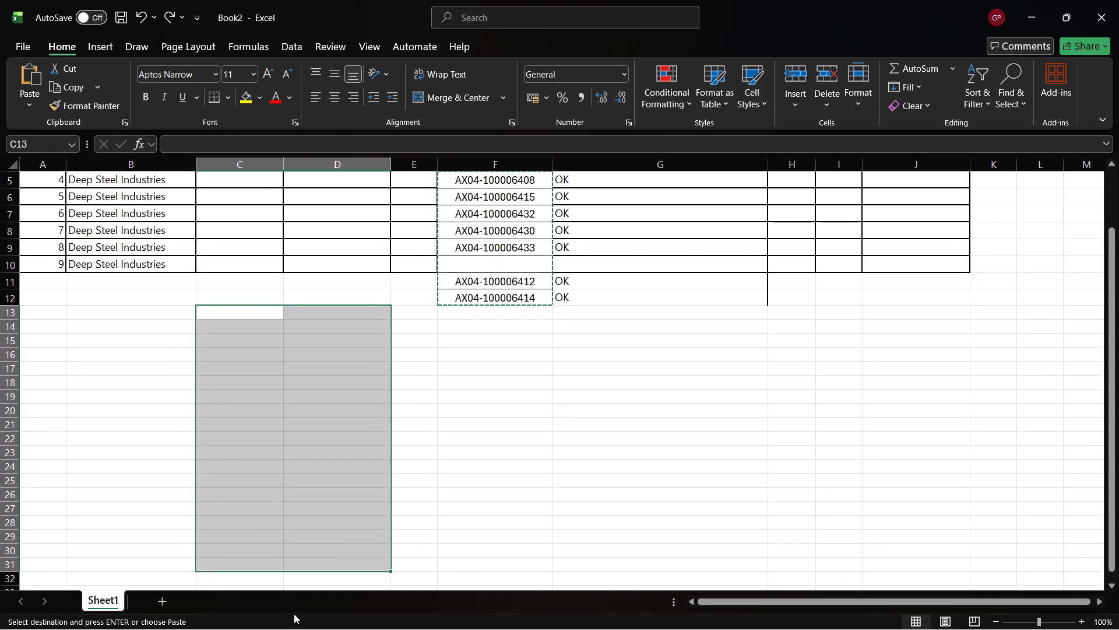
left_click(273, 556, "shift")
key("ctrl+v")
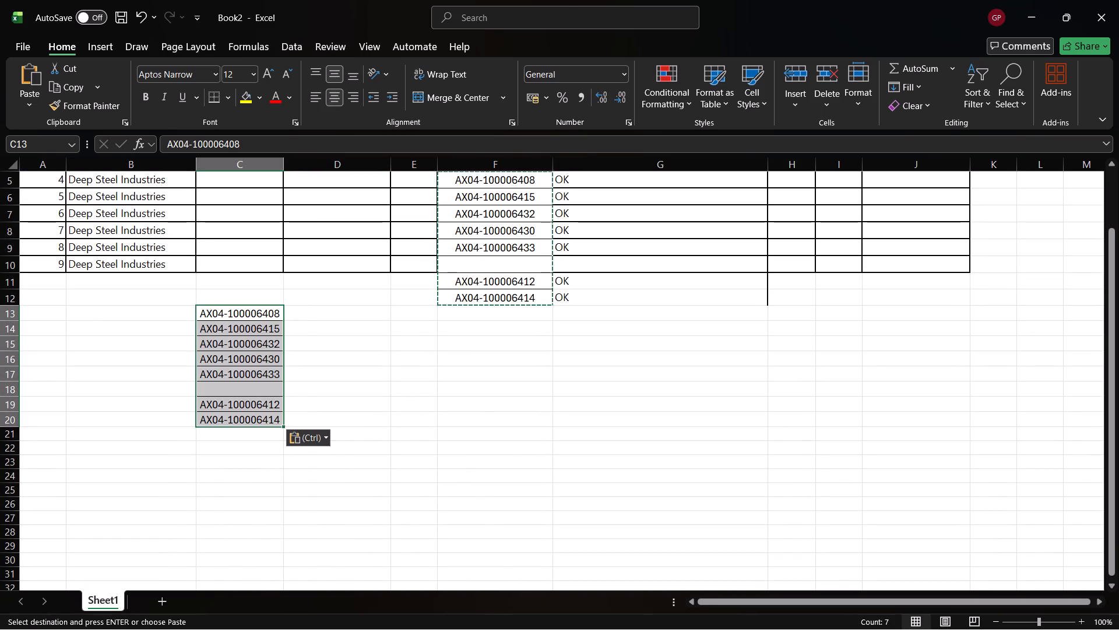
left_click(361, 487)
Clear the original material codes from F5 down to F13 in the Material column.
scroll(361, 487, "up", 1)
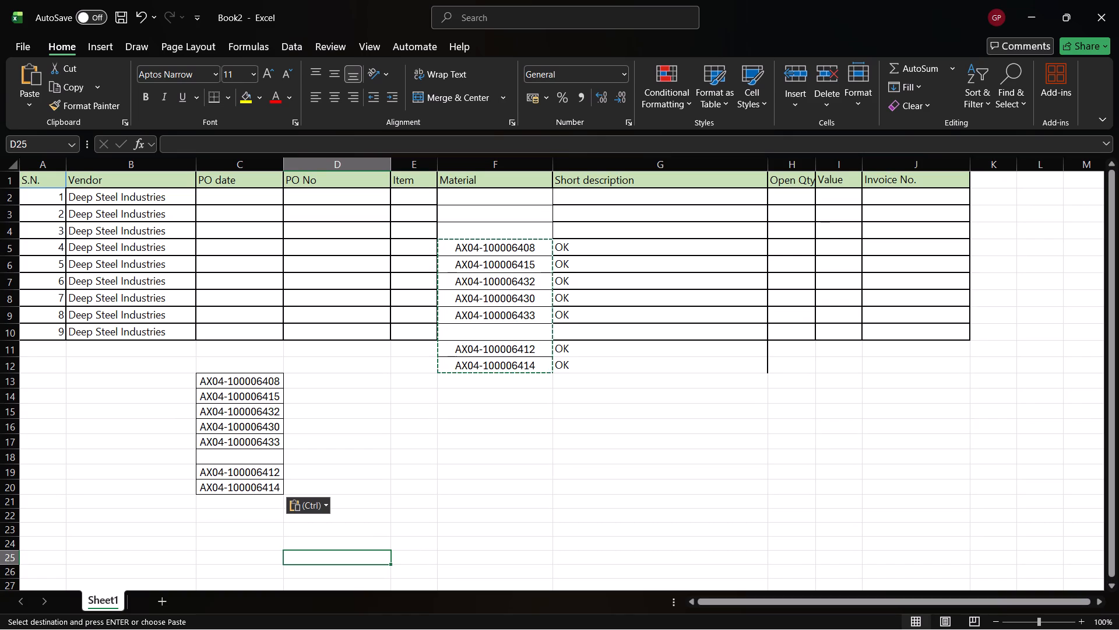
left_click_drag(451, 248, 471, 378)
key("Delete")
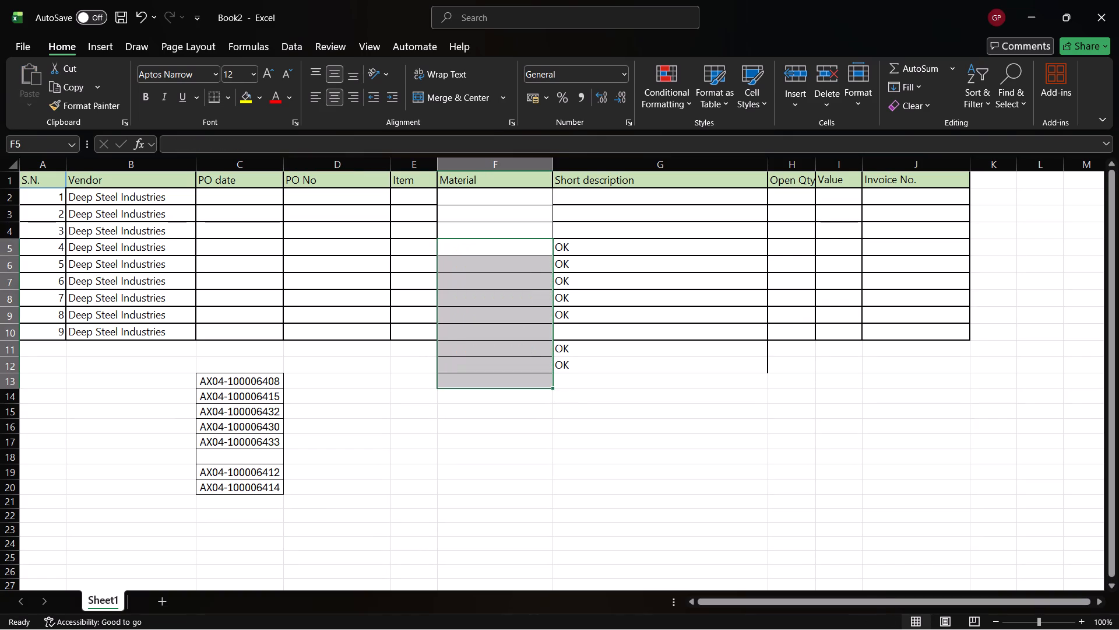
left_click(634, 495)
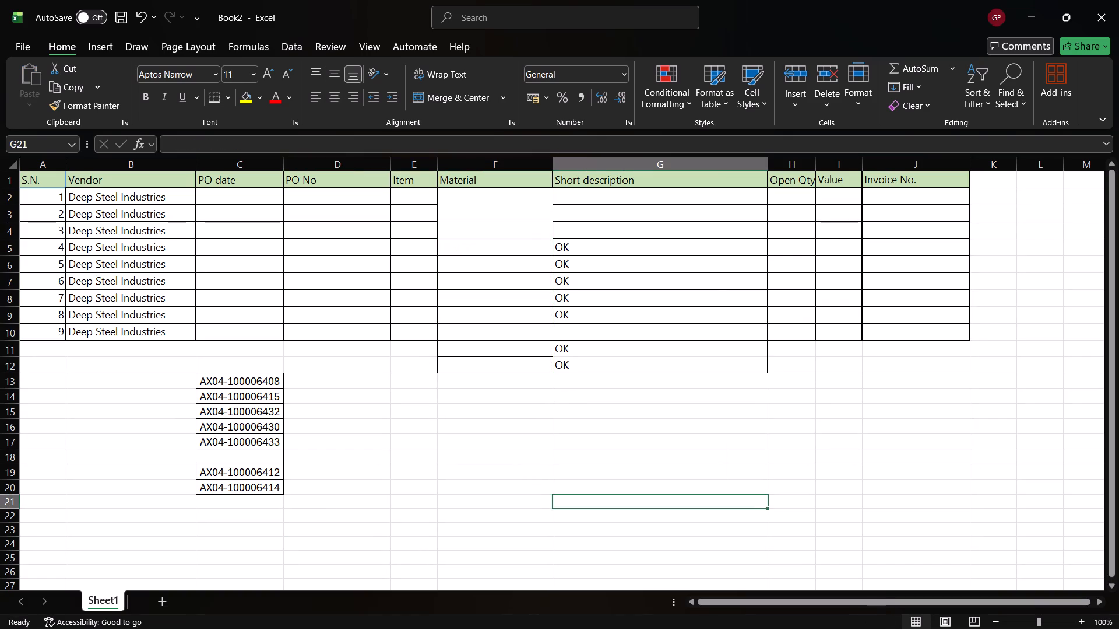
Fill the blank bordered Item cell E2 across to F2, and fill both cells down to row 10.
left_click_drag(410, 196, 434, 205)
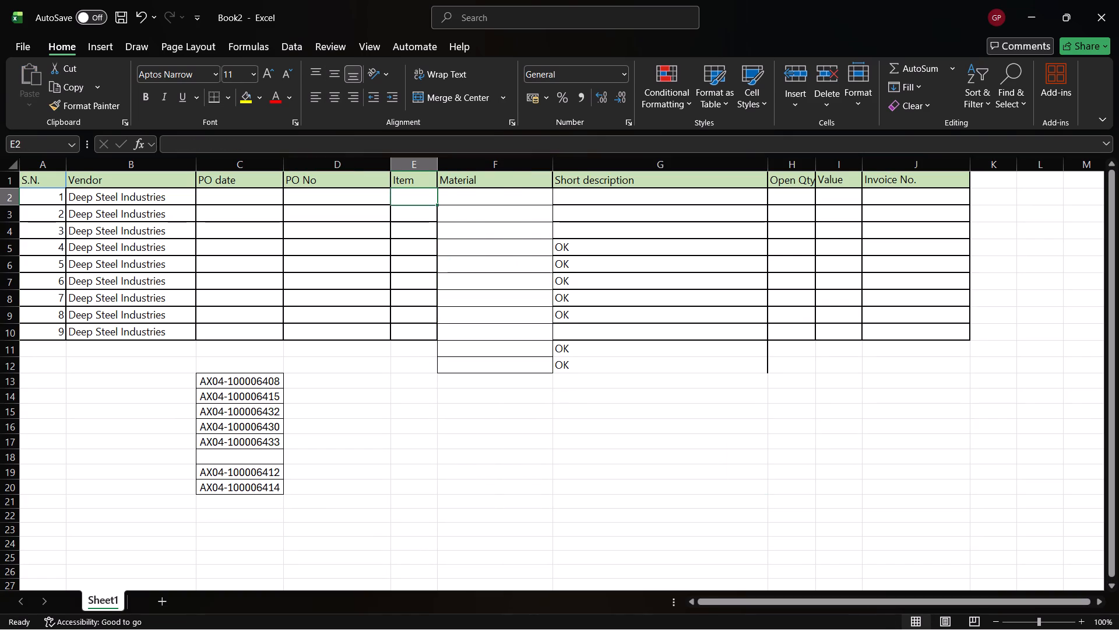
left_click_drag(434, 205, 437, 205)
left_click_drag(437, 205, 527, 212)
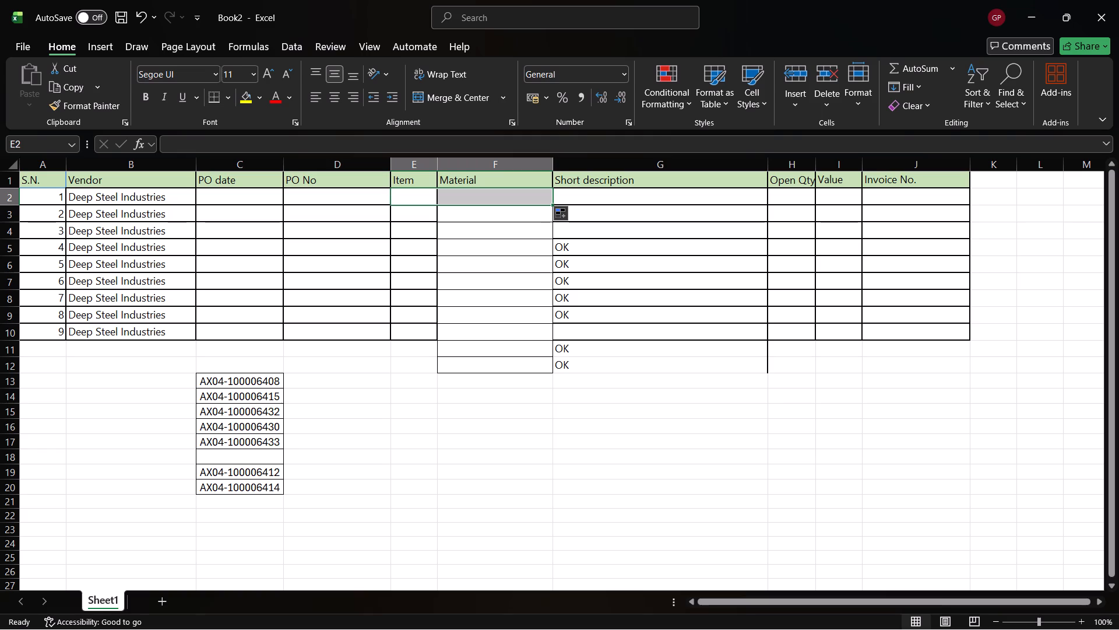
left_click_drag(551, 204, 543, 311)
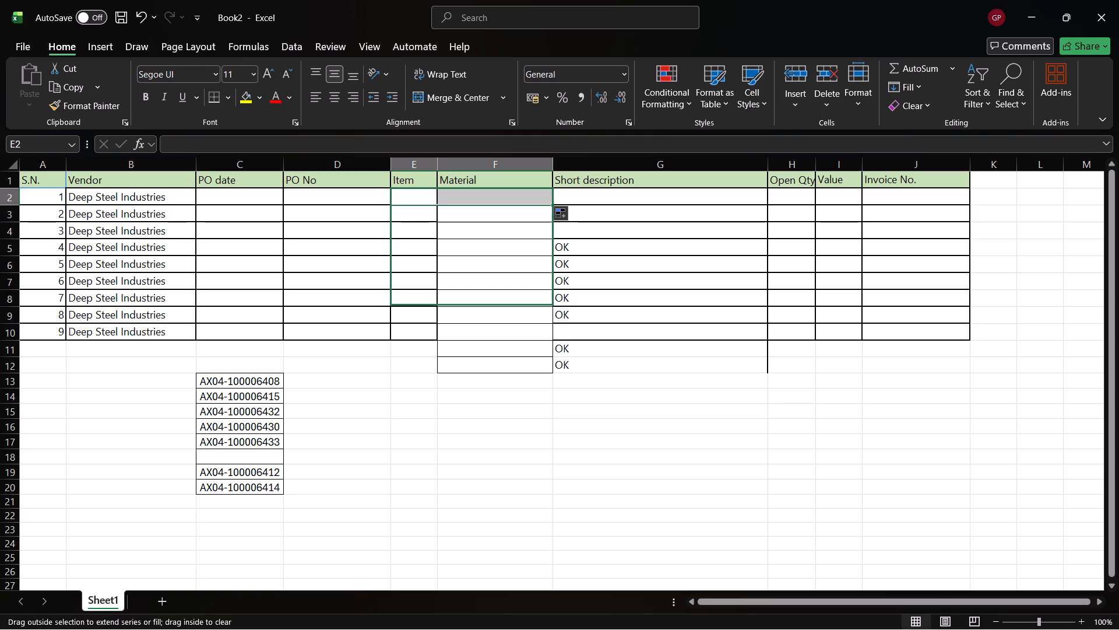
left_click_drag(543, 311, 546, 338)
left_click(473, 356)
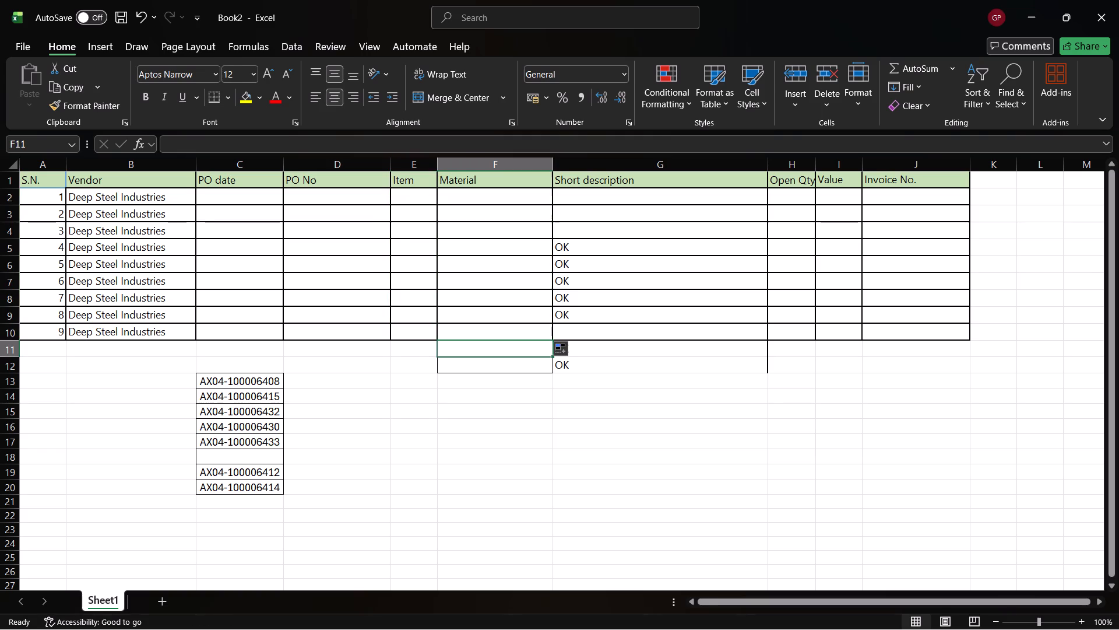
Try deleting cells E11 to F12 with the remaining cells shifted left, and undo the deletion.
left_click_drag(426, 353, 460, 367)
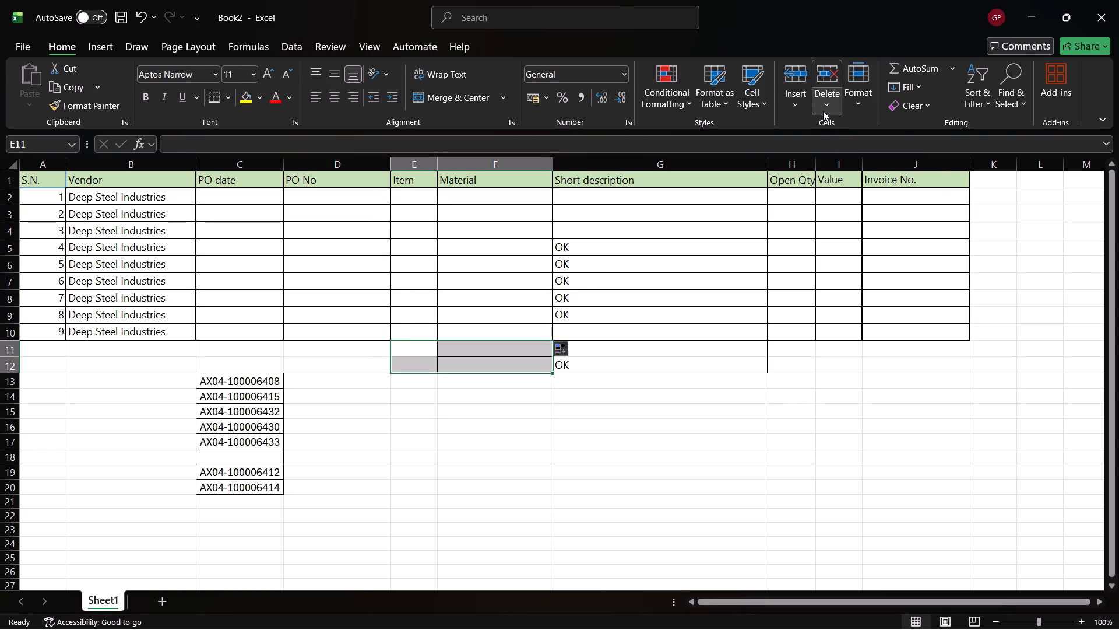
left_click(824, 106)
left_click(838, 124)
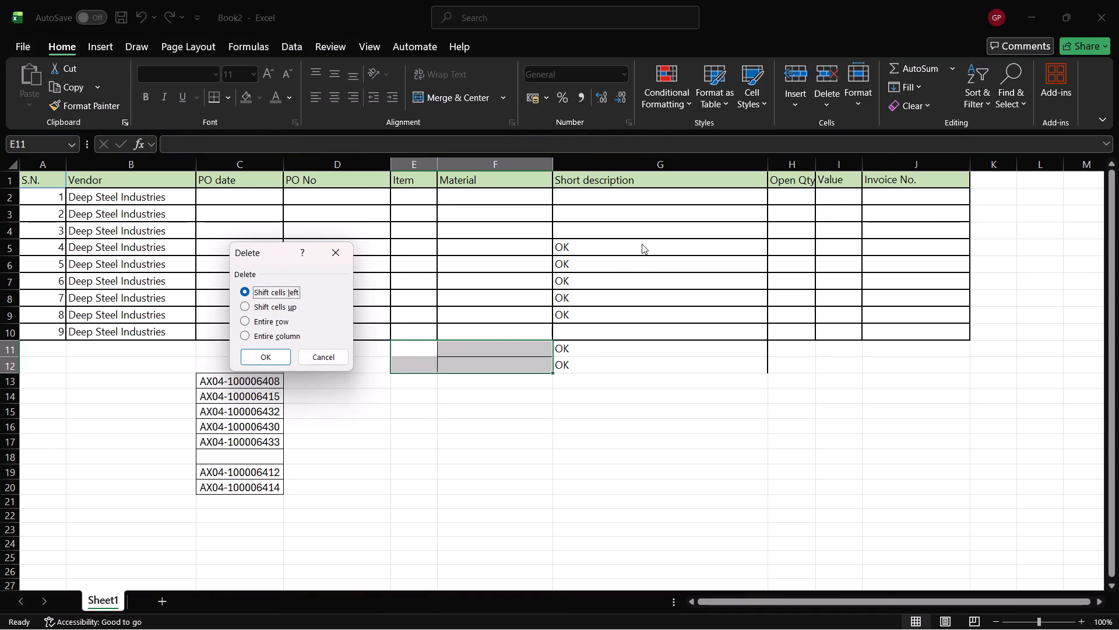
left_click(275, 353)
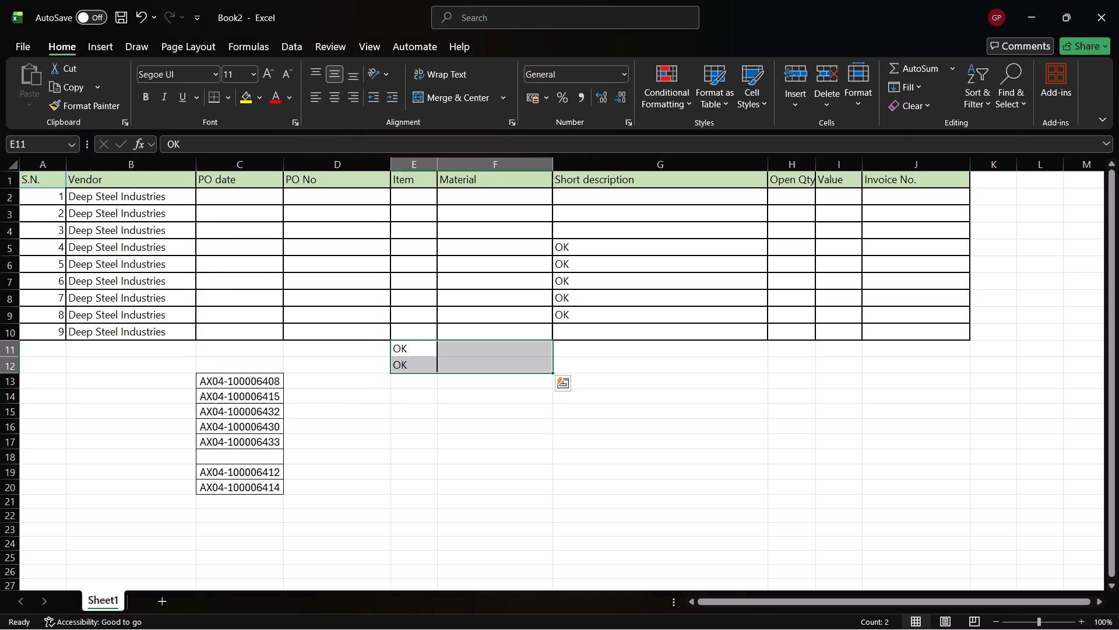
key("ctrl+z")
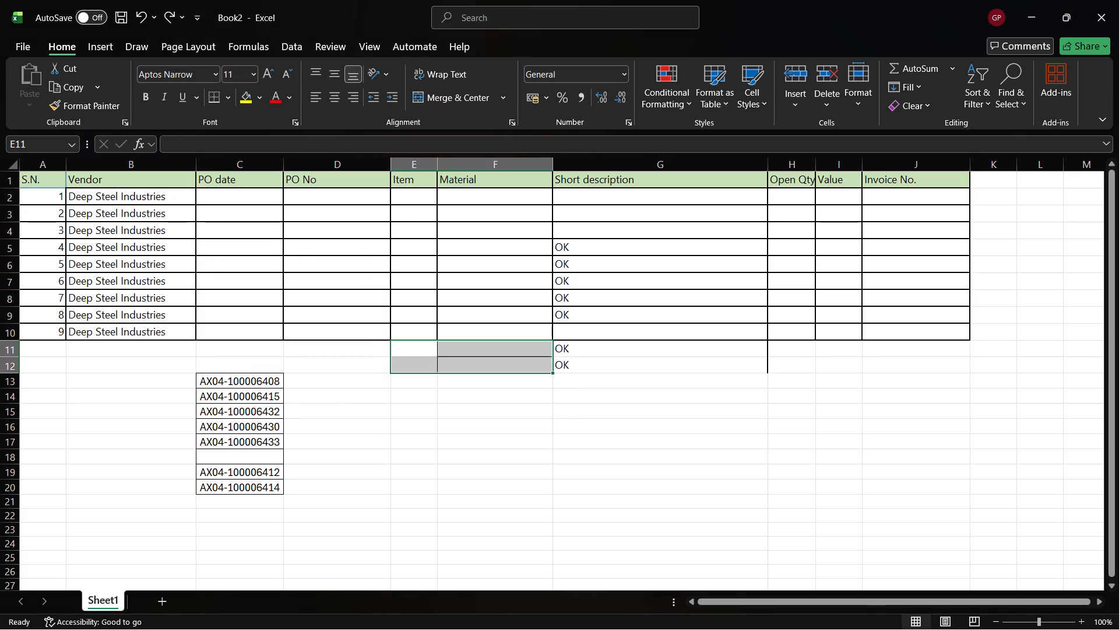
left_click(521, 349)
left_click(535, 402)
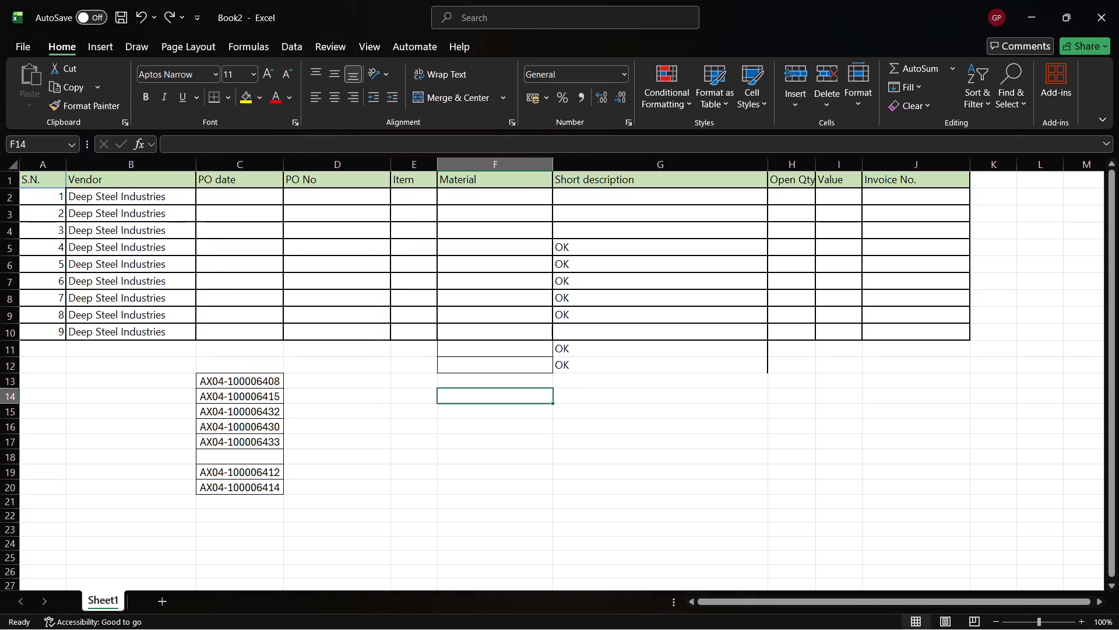
Delete the leftover cells F11 to G12 below the table, shifting cells left.
left_click_drag(472, 348, 578, 363)
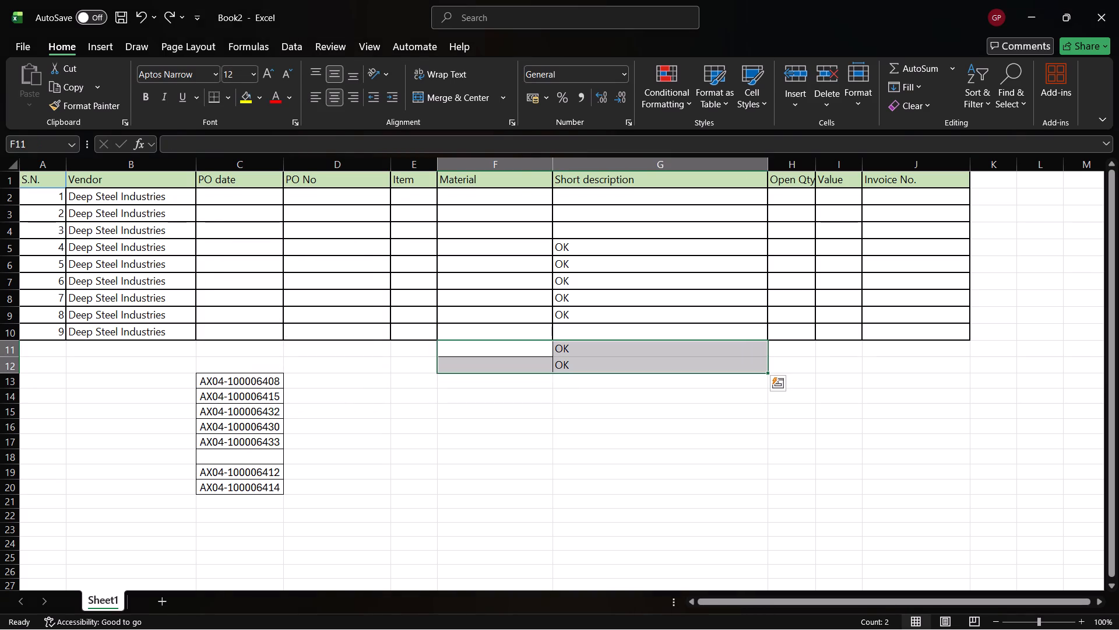
left_click(825, 107)
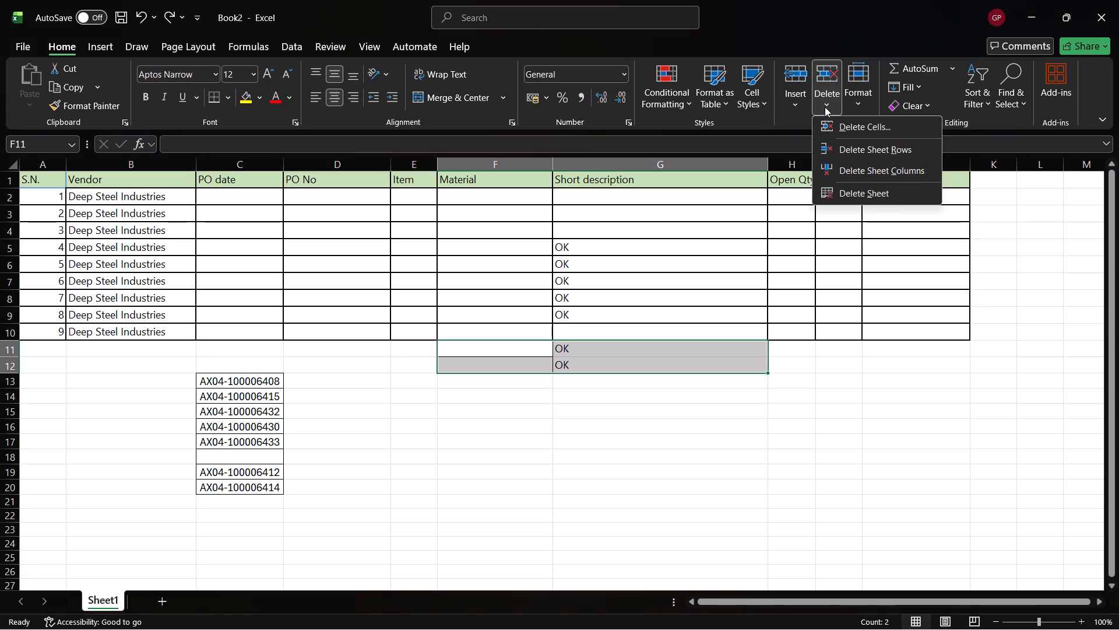
left_click(833, 123)
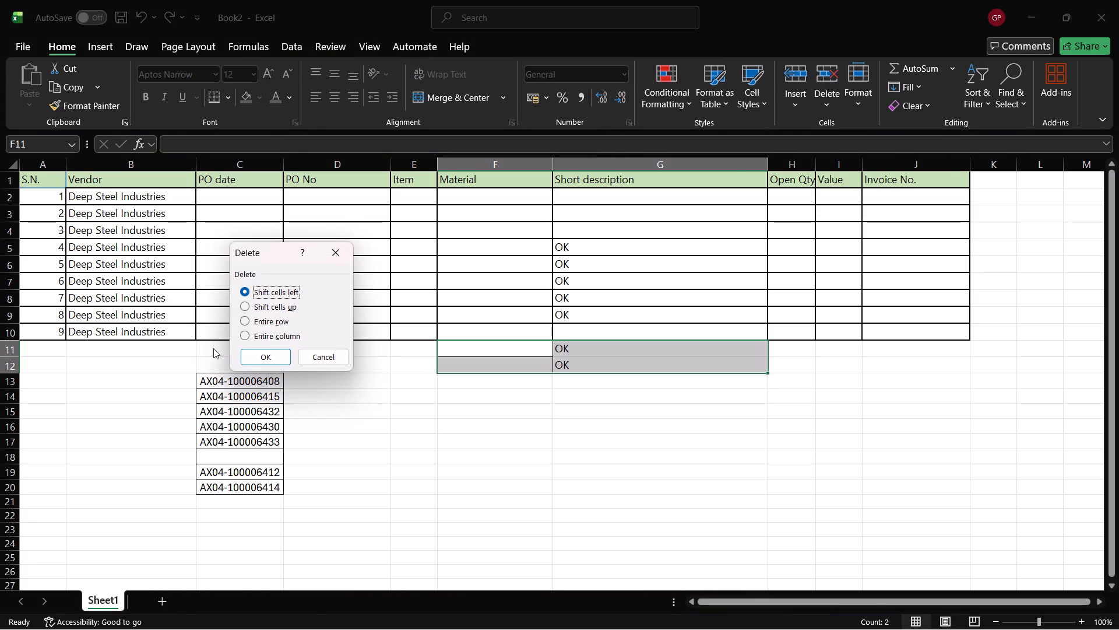
left_click(256, 356)
left_click(509, 411)
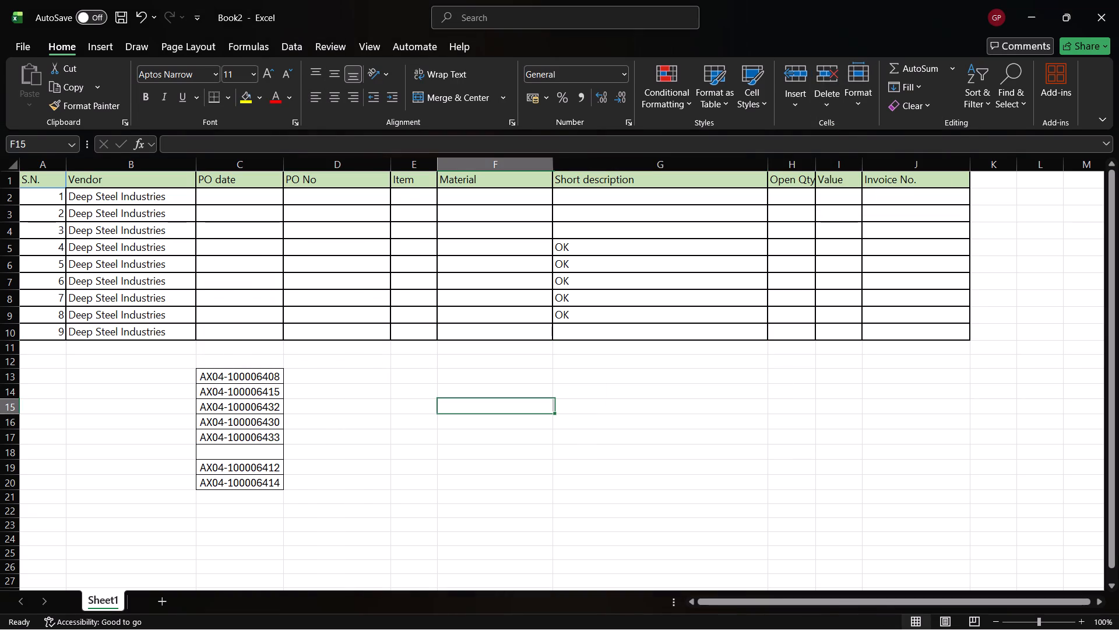
Clear the OK marks from G5 to G9 in the Short description column.
left_click_drag(560, 249, 573, 313)
key("Delete")
left_click(514, 462)
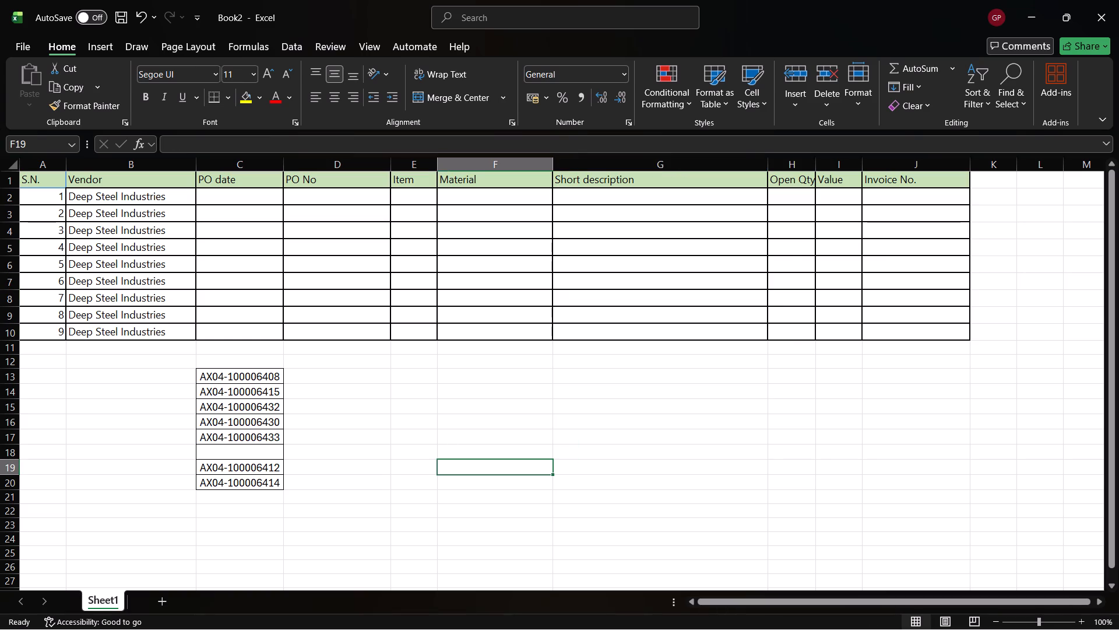
Copy the five material codes in C13 to C17 into the Material column at F2 to F6.
left_click_drag(204, 379, 227, 435)
key("ctrl+c")
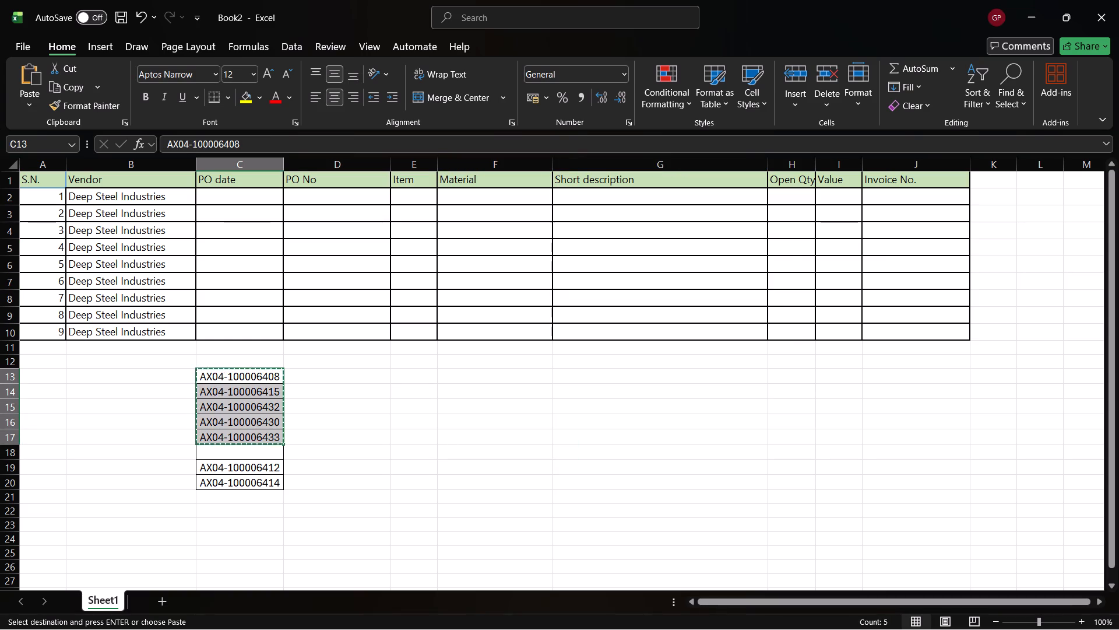
left_click_drag(452, 199, 470, 222)
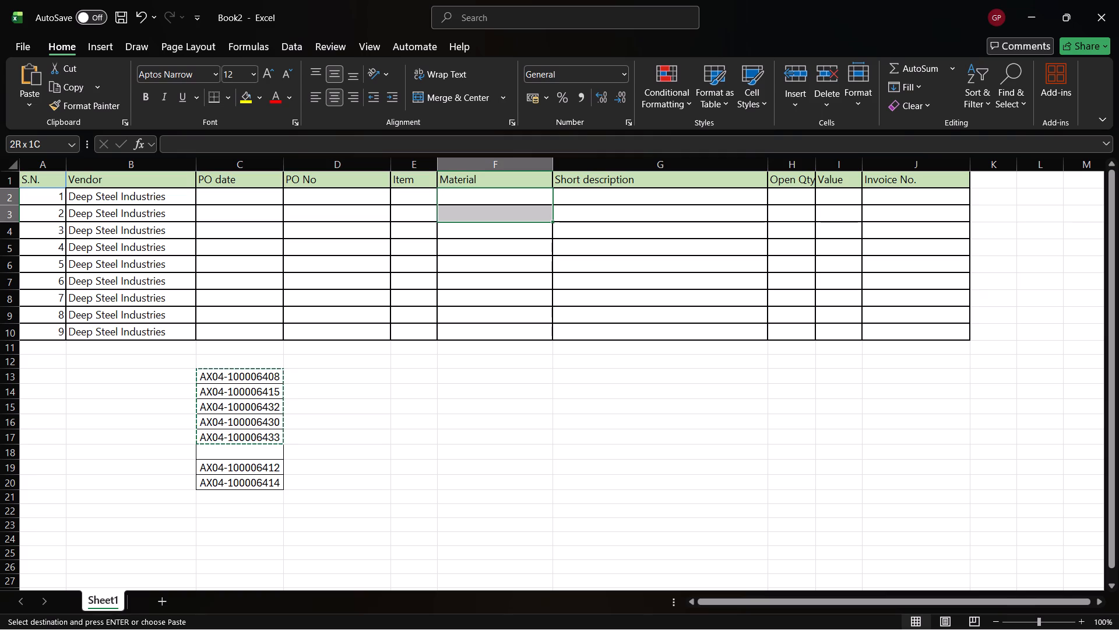
left_click_drag(470, 222, 473, 260)
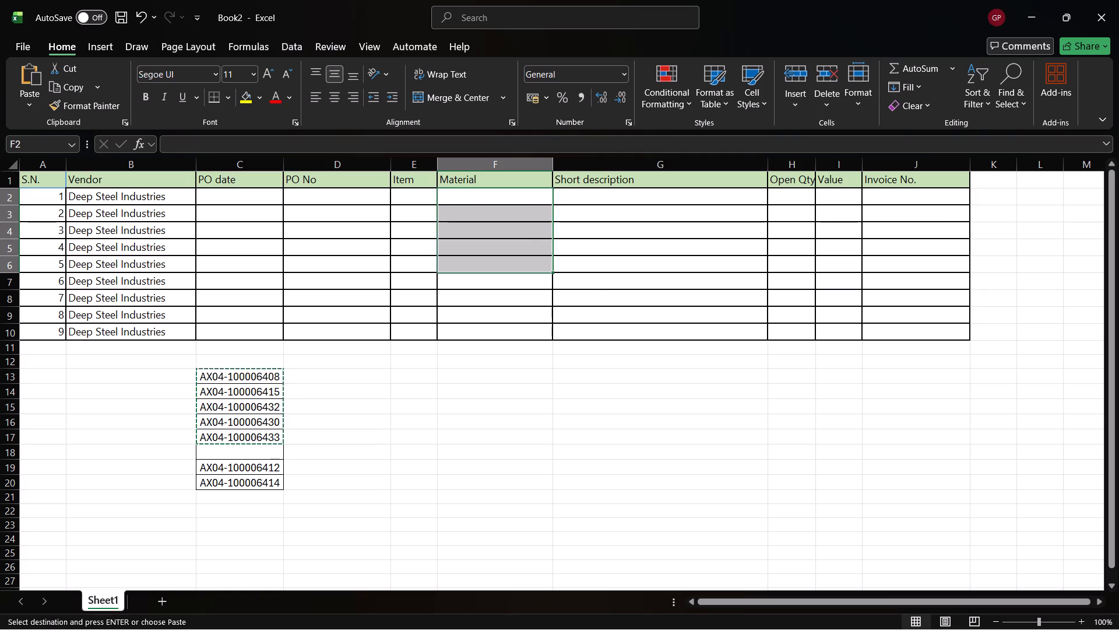
key("ctrl+v")
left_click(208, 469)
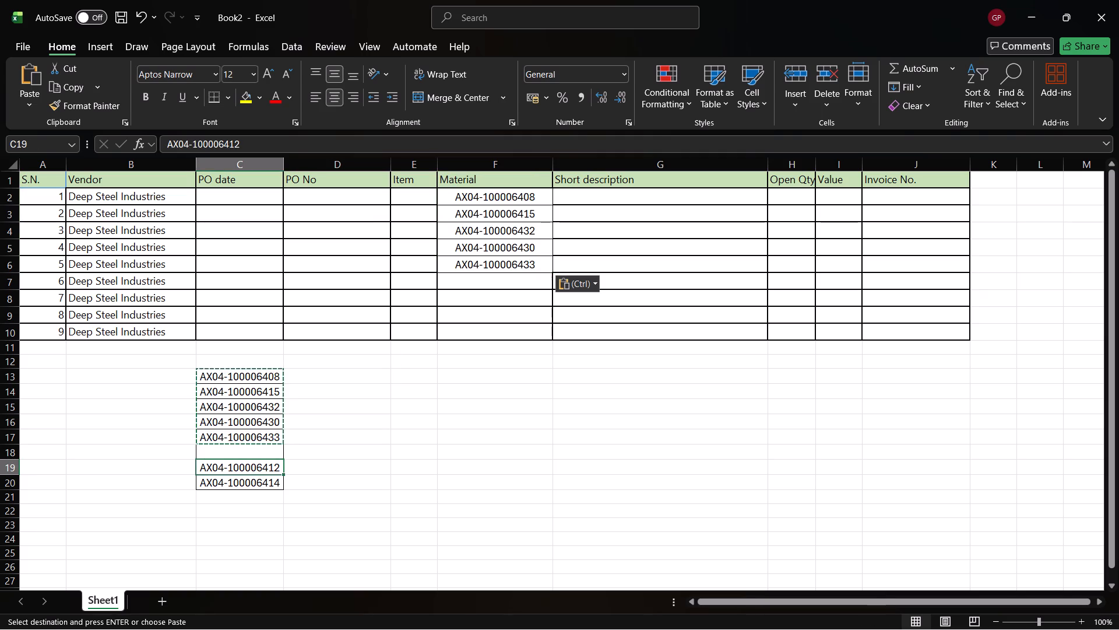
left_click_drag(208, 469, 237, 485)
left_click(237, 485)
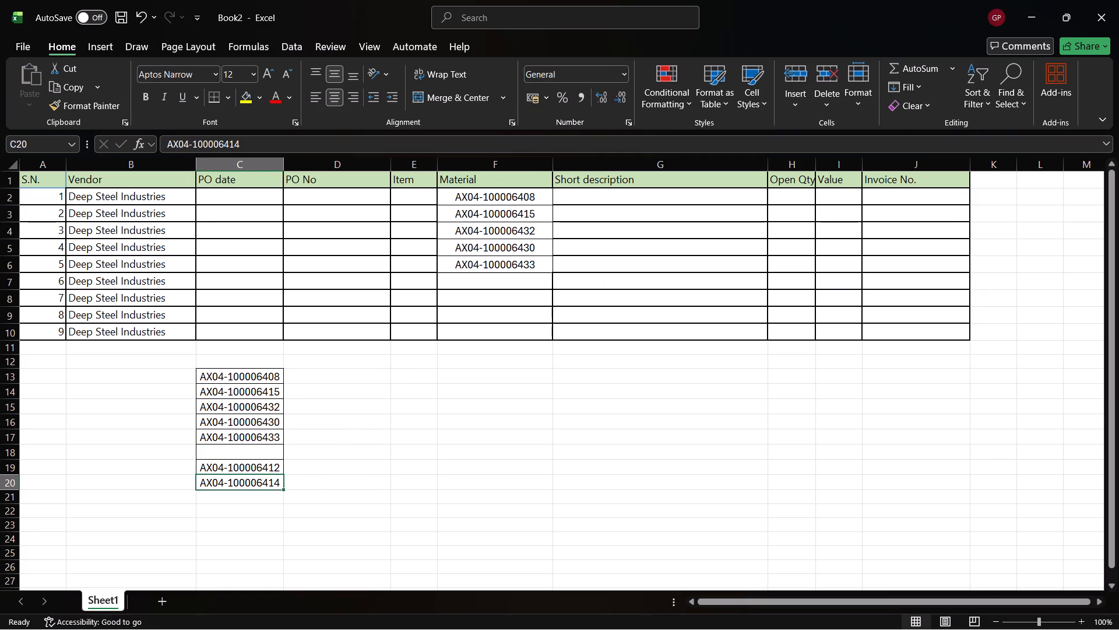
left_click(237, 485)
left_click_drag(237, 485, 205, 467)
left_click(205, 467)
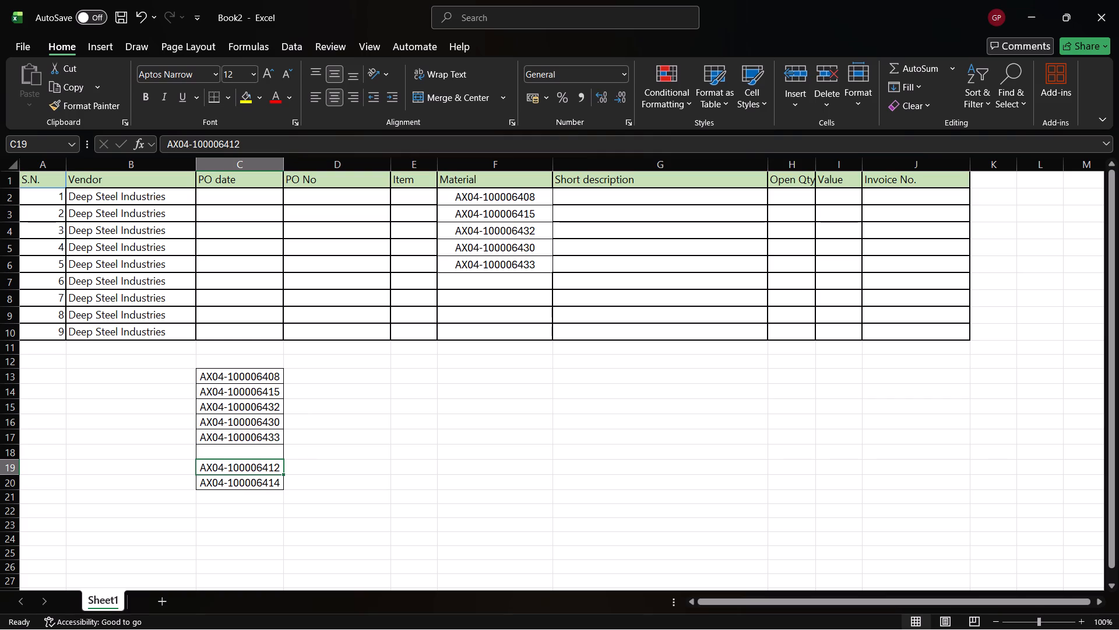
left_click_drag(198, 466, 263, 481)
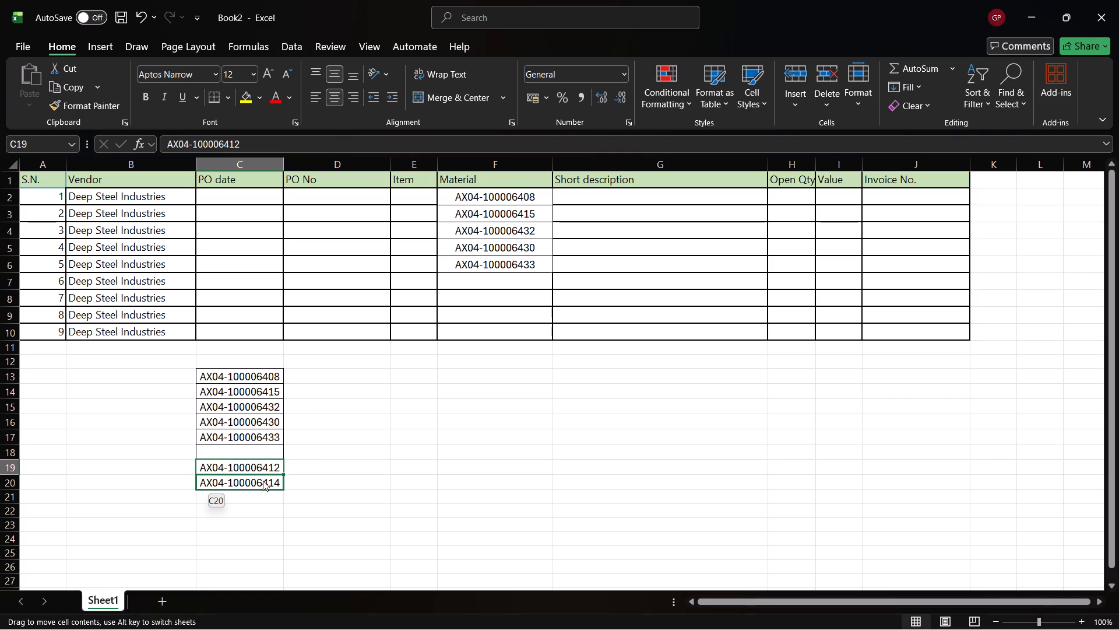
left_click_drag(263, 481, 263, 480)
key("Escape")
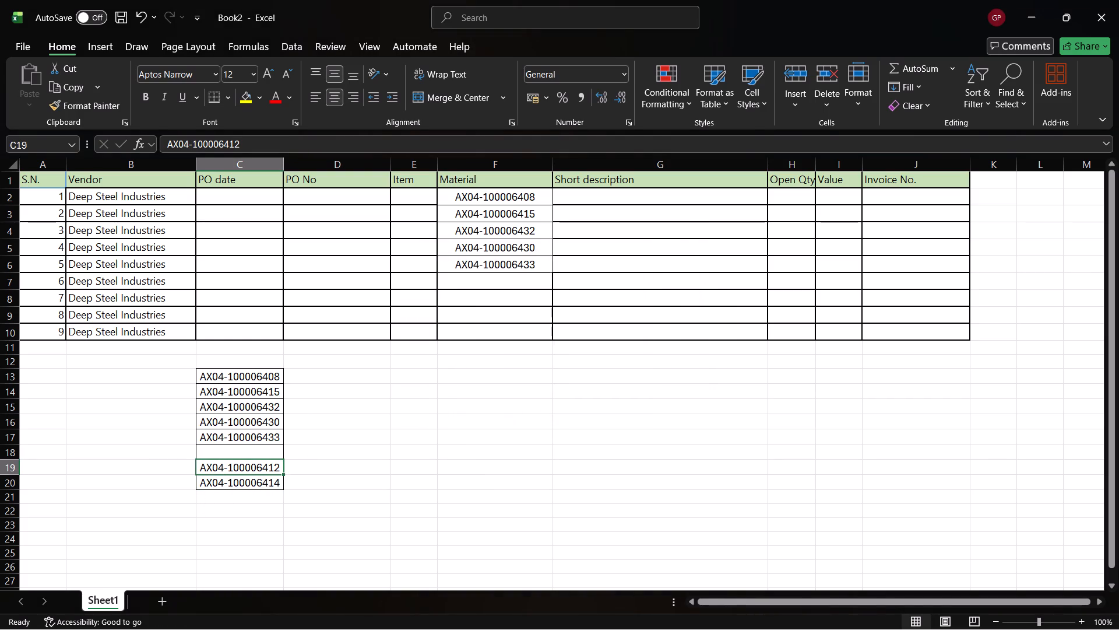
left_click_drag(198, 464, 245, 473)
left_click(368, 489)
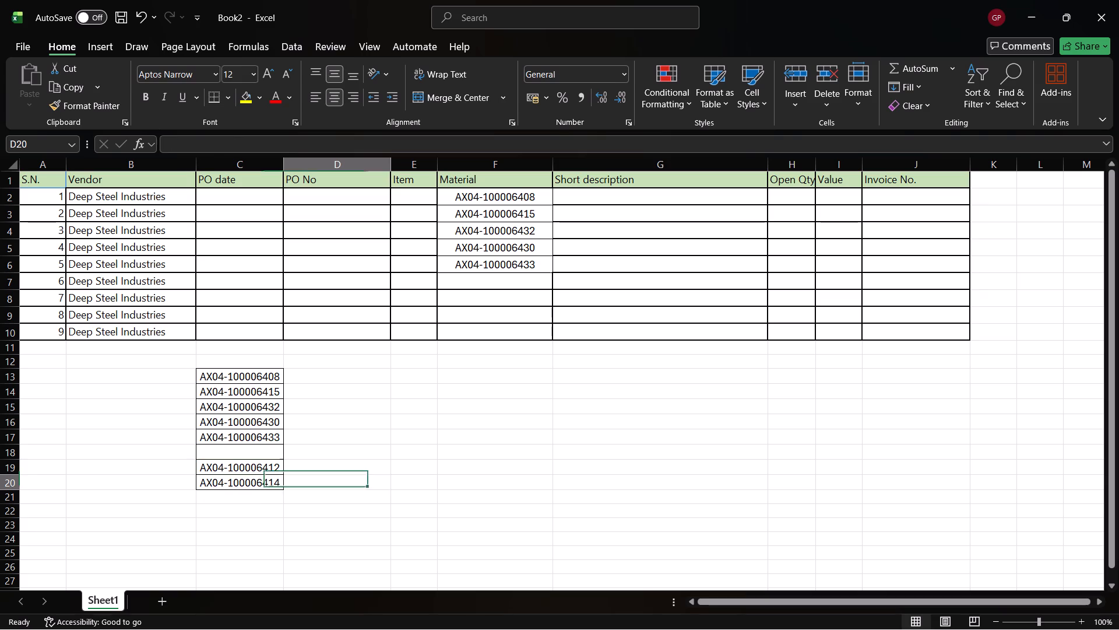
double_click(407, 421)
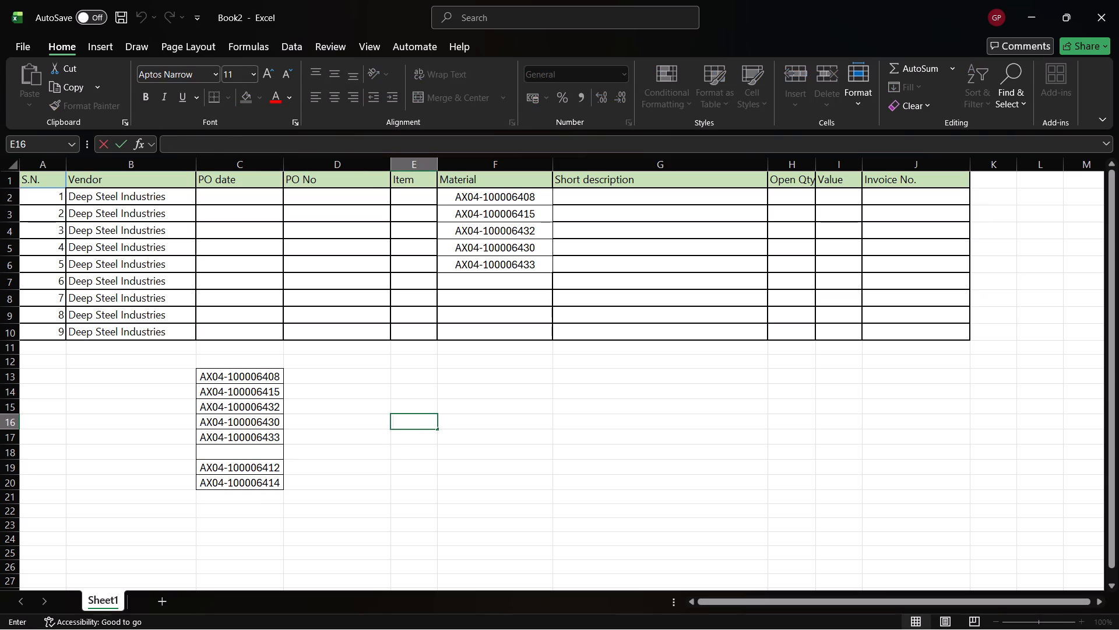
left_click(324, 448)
Copy the two material codes in C19 and C20 into the Material column at F7 and F8.
left_click_drag(203, 467, 240, 482)
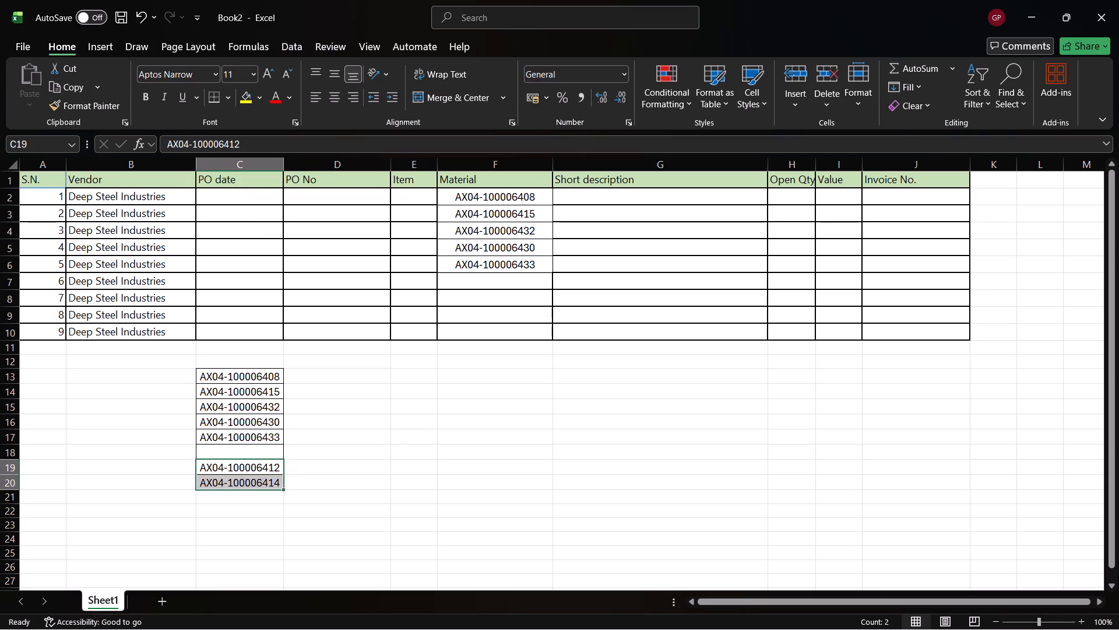
key("ctrl+c")
left_click_drag(450, 281, 479, 298)
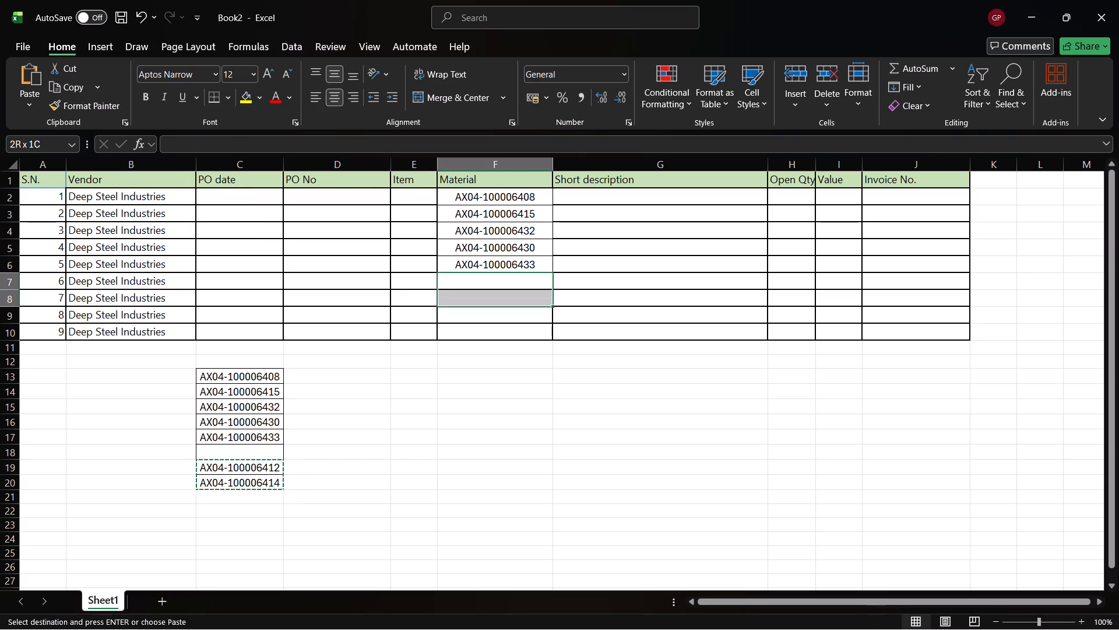
left_click_drag(479, 298, 483, 302)
key("ctrl+v")
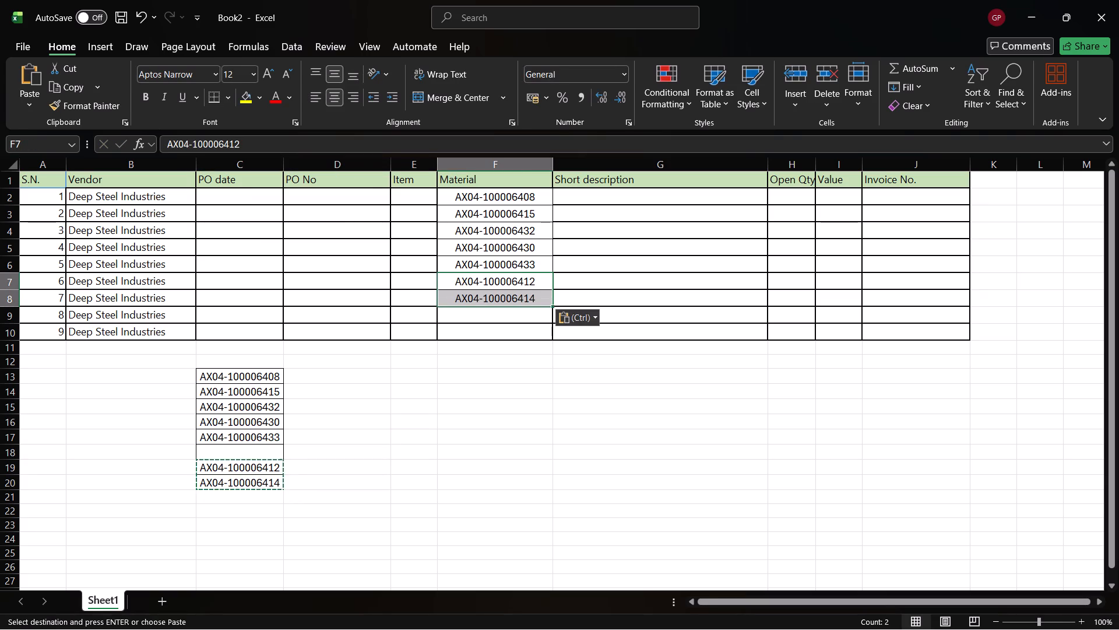
Delete the leftover code list cells B13 to C21 below the table, shifting cells left.
left_click_drag(175, 370, 277, 494)
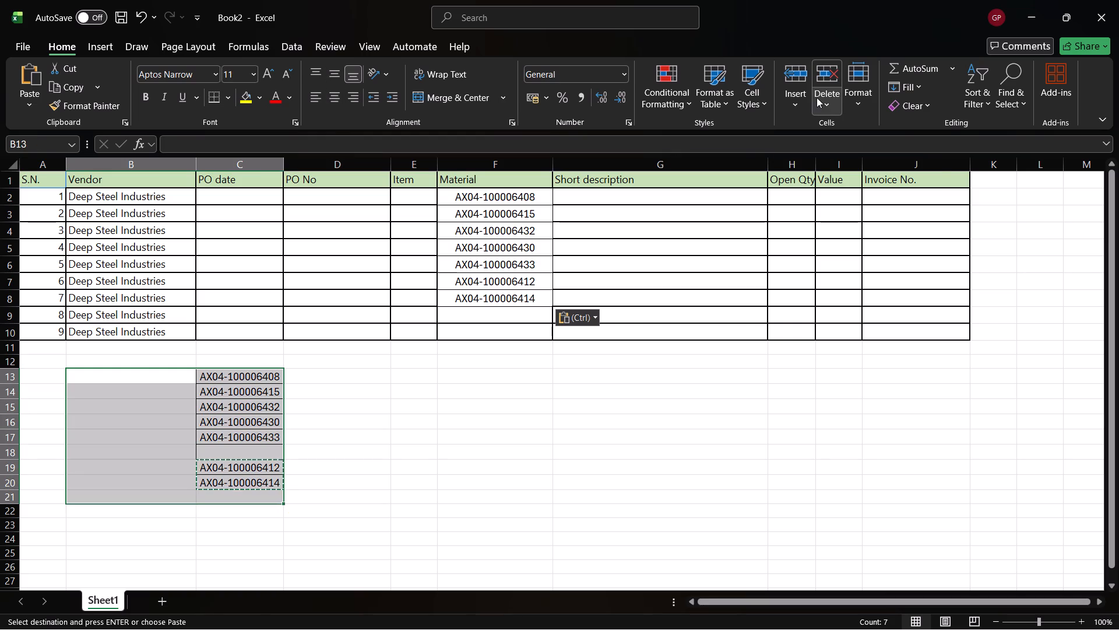
left_click(825, 110)
left_click(831, 123)
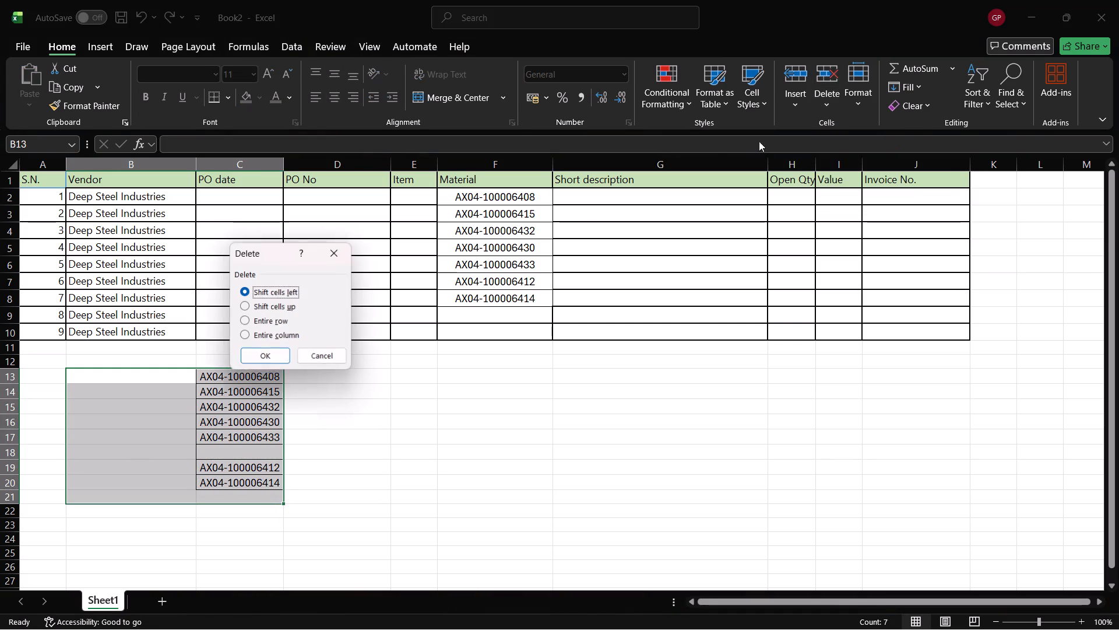
left_click(262, 359)
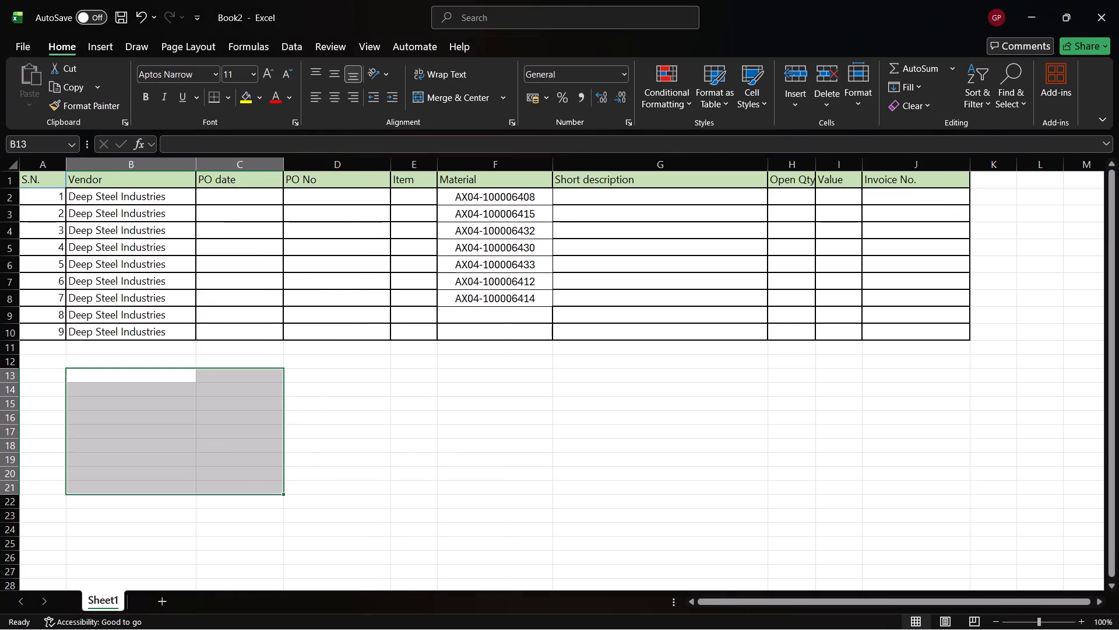
Delete the unused table lines 8 and 9 in cells A9 to J10, shifting cells left.
left_click(10, 314, "shift")
left_click(908, 331, "shift")
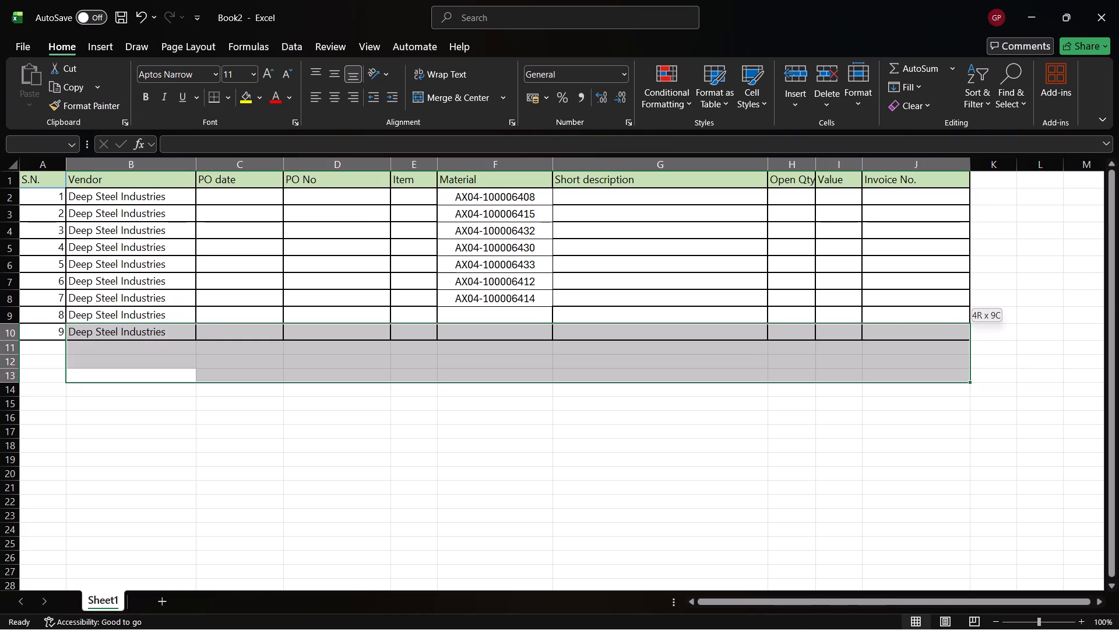
left_click(702, 328)
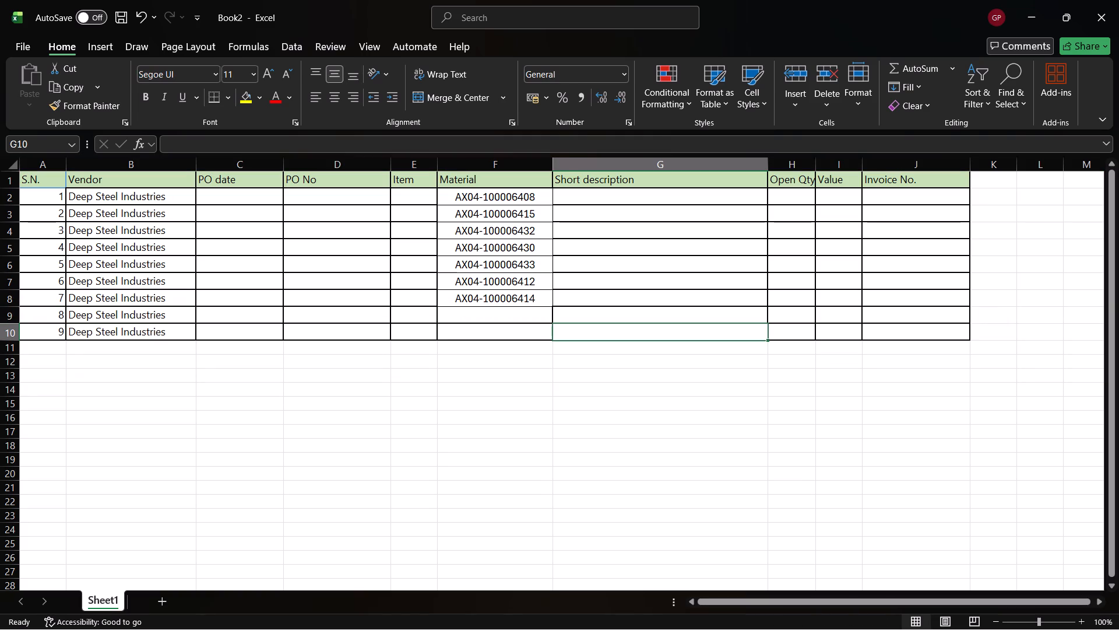
left_click(11, 316, "shift")
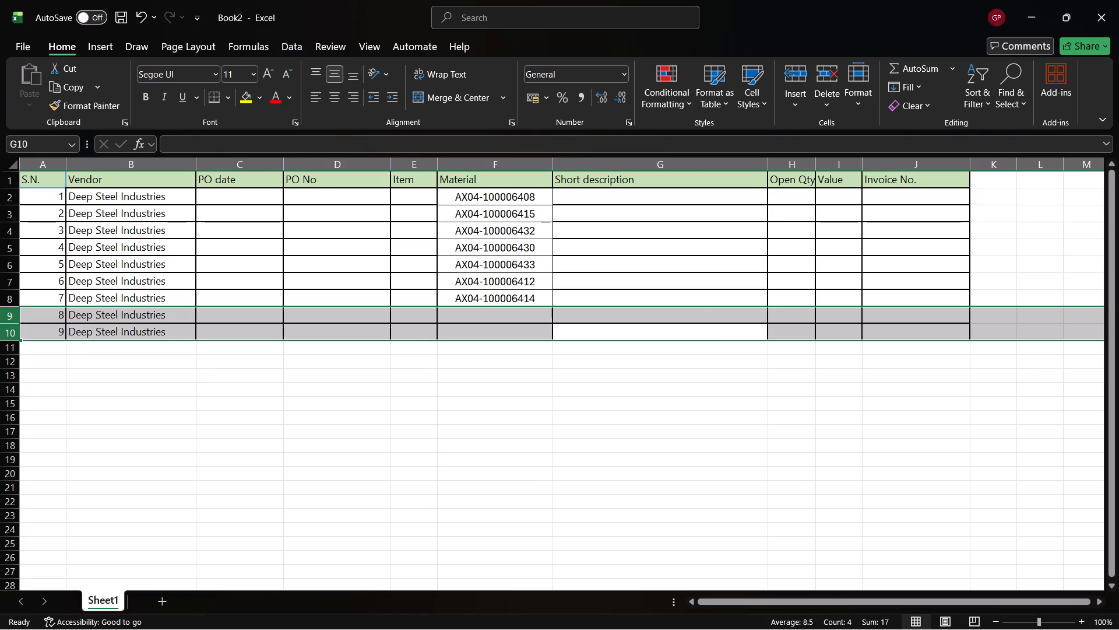
left_click(905, 338, "shift")
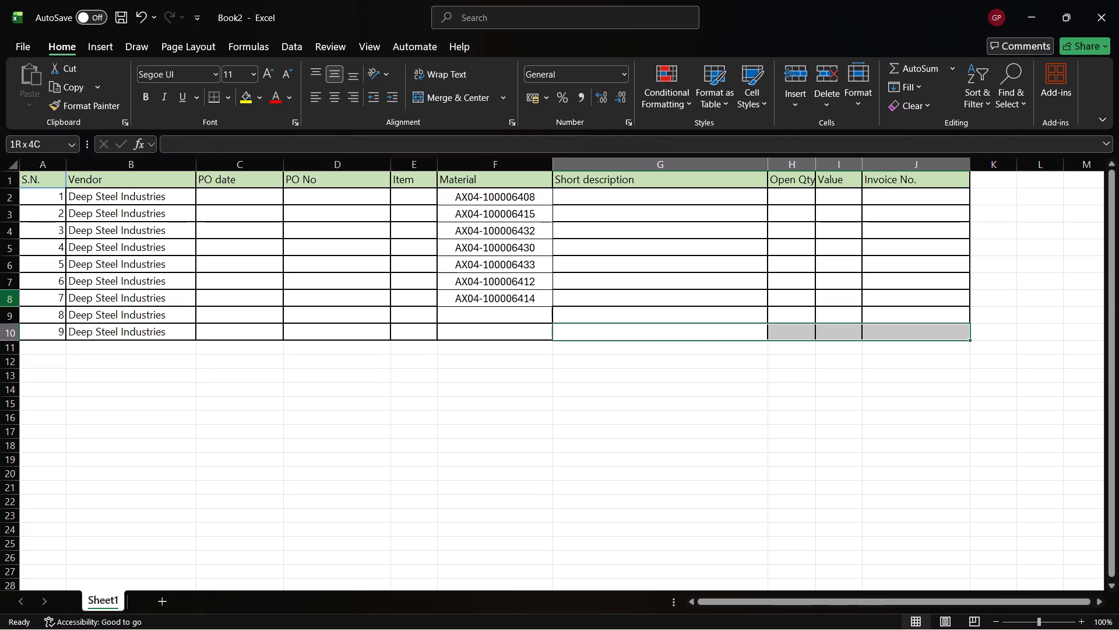
left_click(17, 314)
left_click(9, 334, "shift")
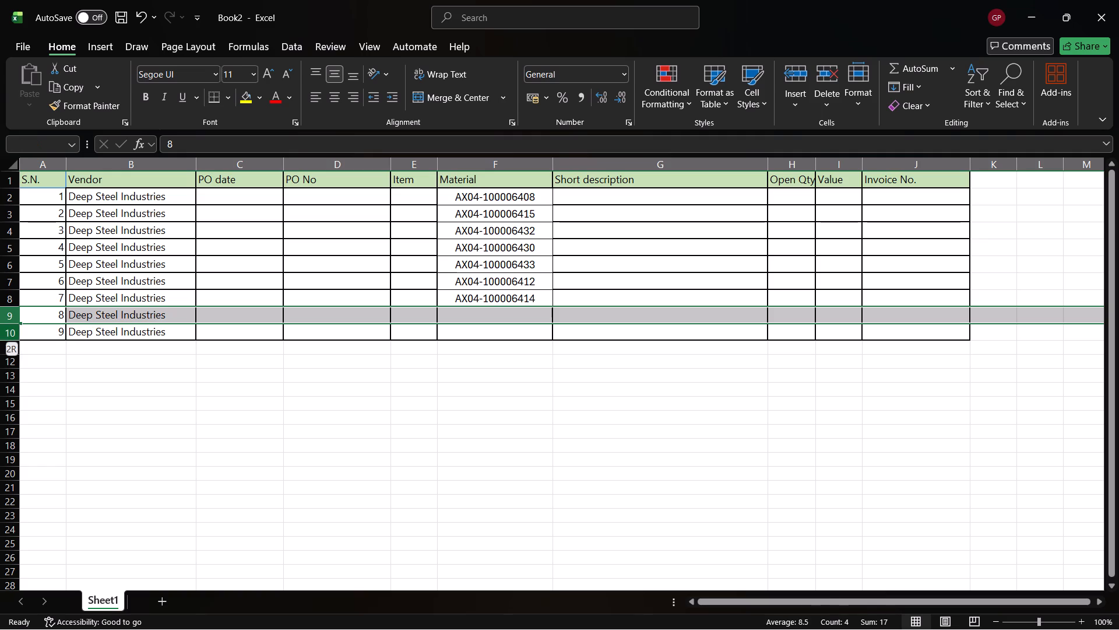
left_click(884, 332, "shift")
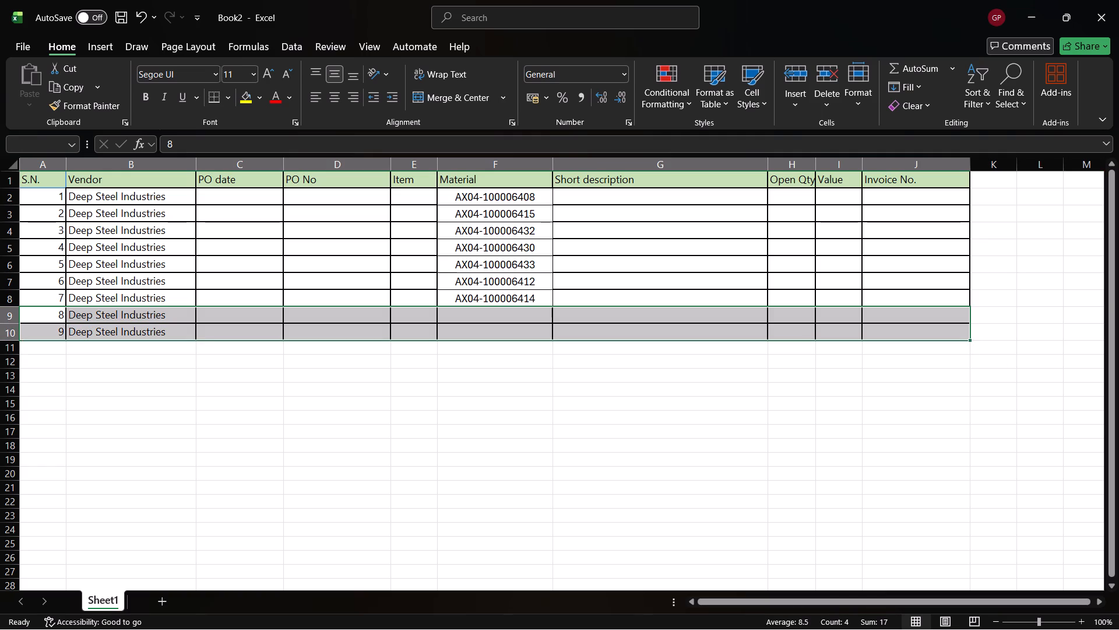
left_click(820, 110)
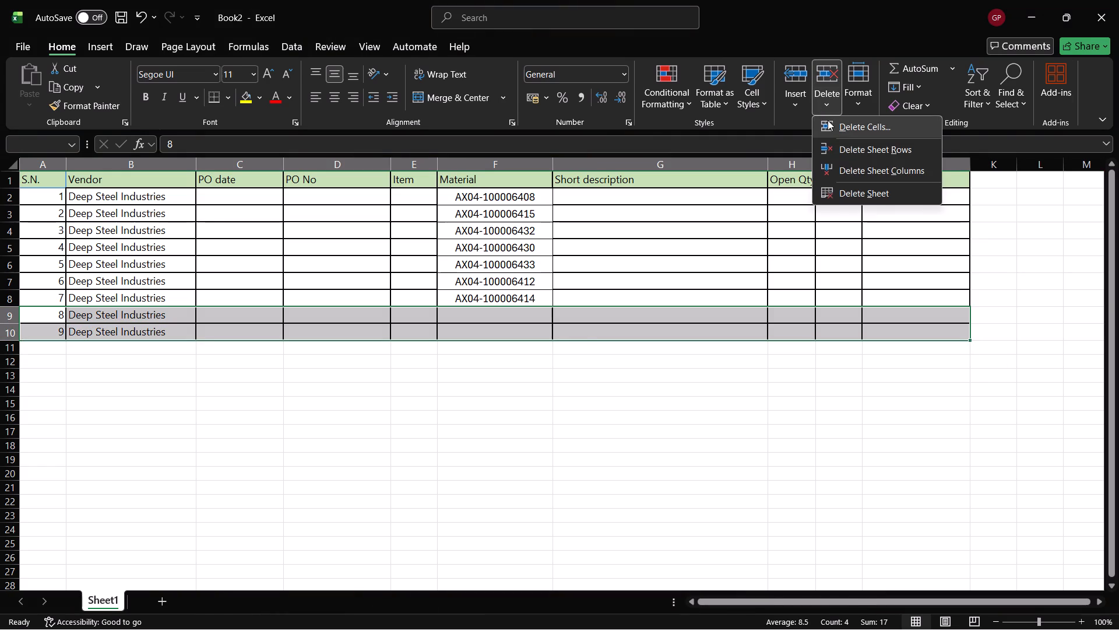
left_click(828, 120)
left_click(254, 350)
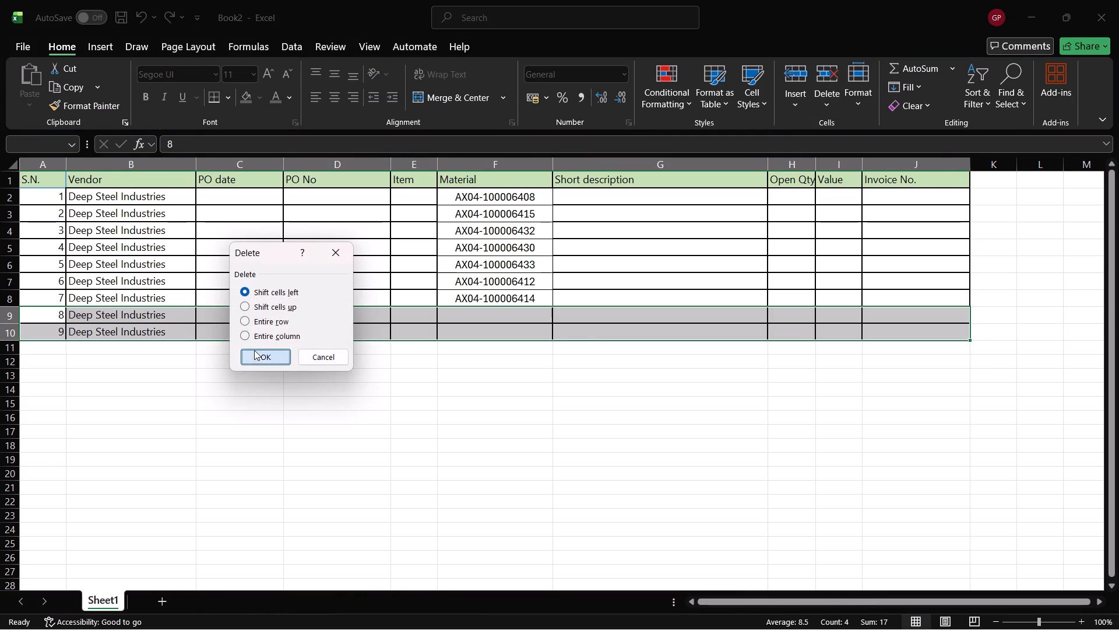
left_click(362, 404)
left_click(154, 361)
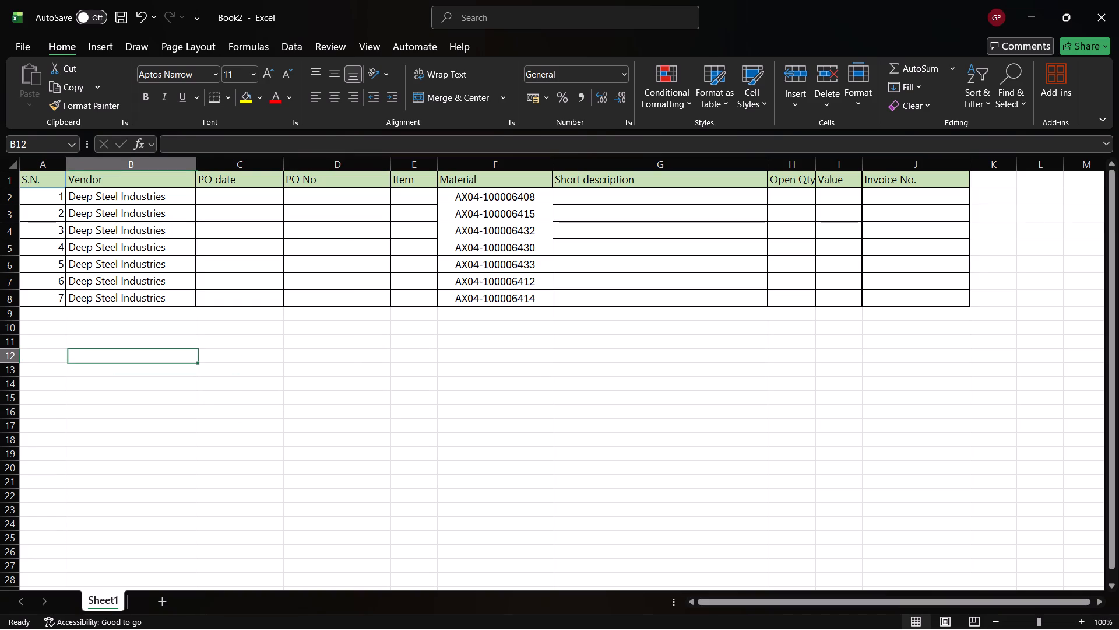
Review the part list in the Inspection Call Annexure workbook, and return to Book2.
key("alt+Tab")
key("alt+Tab")
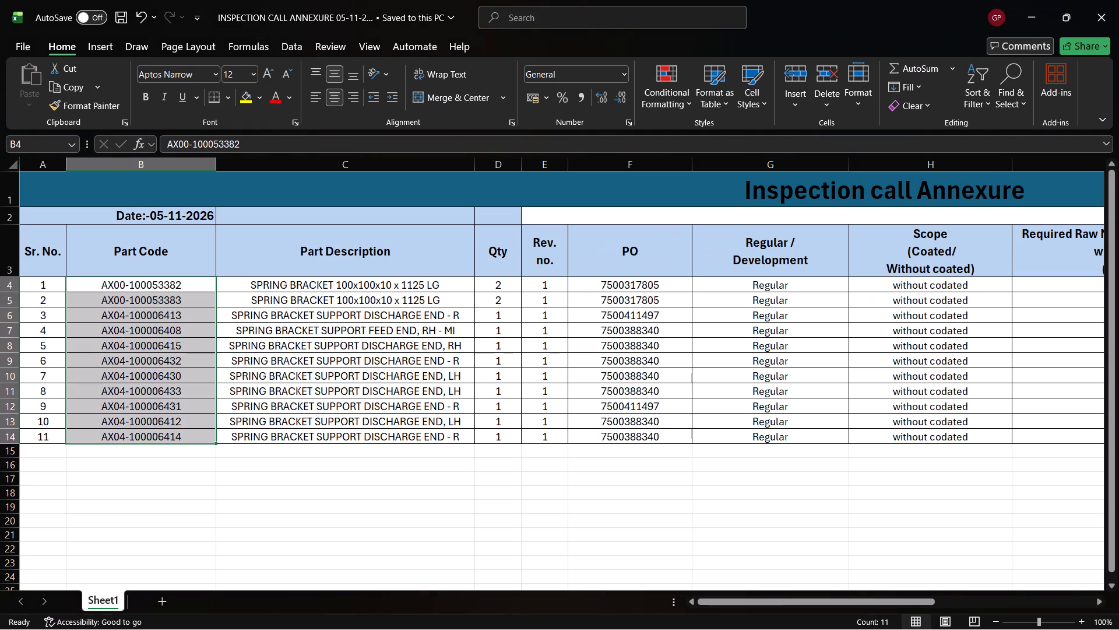
left_click(428, 248)
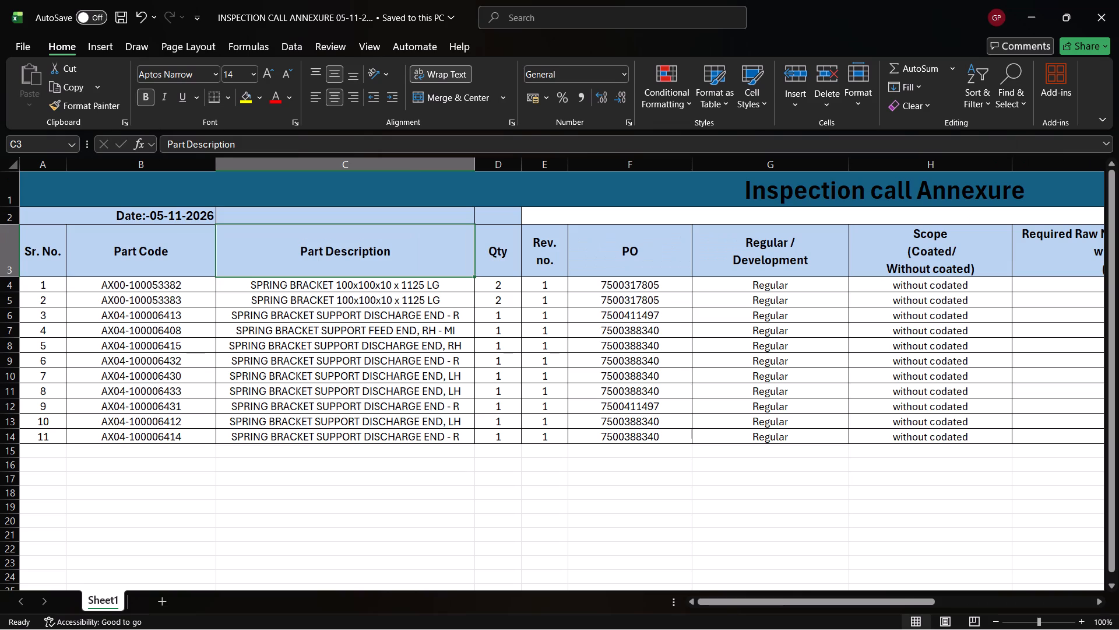
left_click(428, 248)
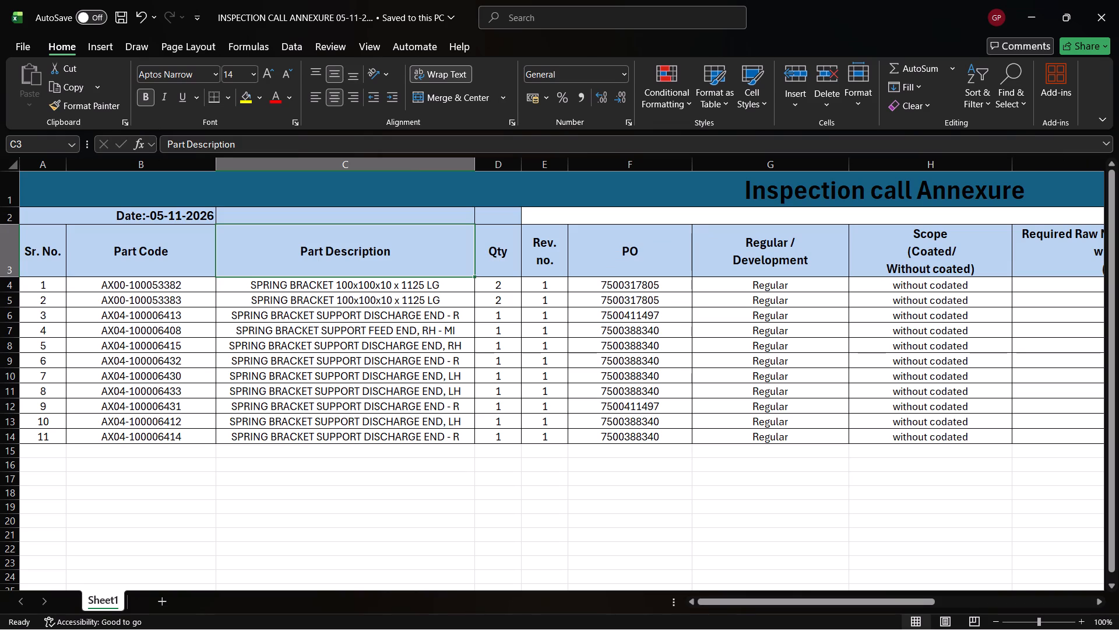
left_click(428, 248)
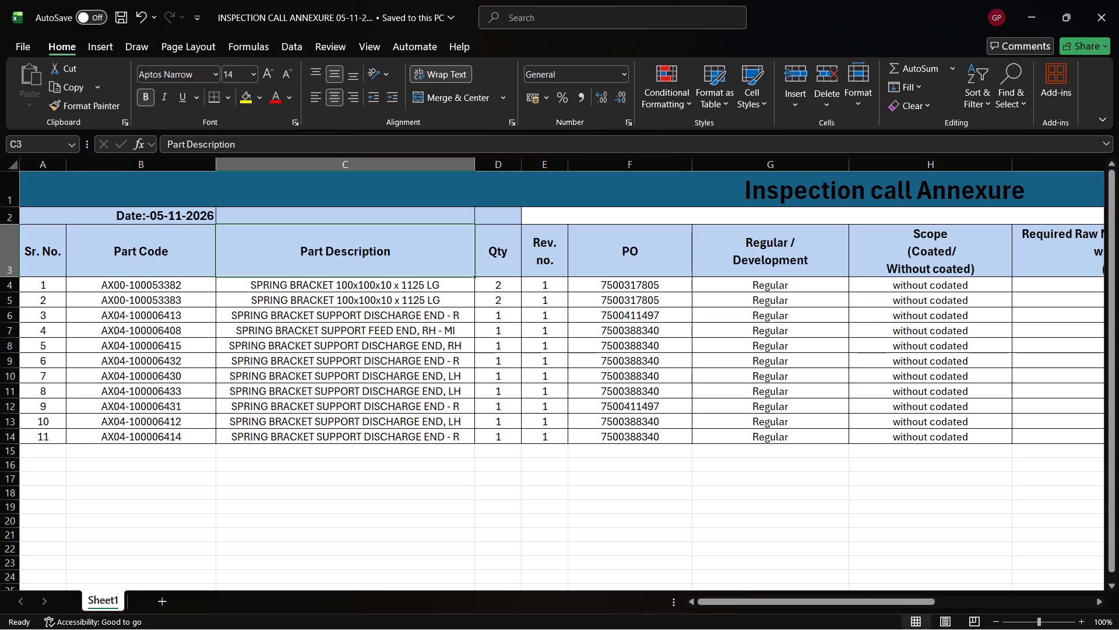
left_click(428, 248)
key("alt+Tab")
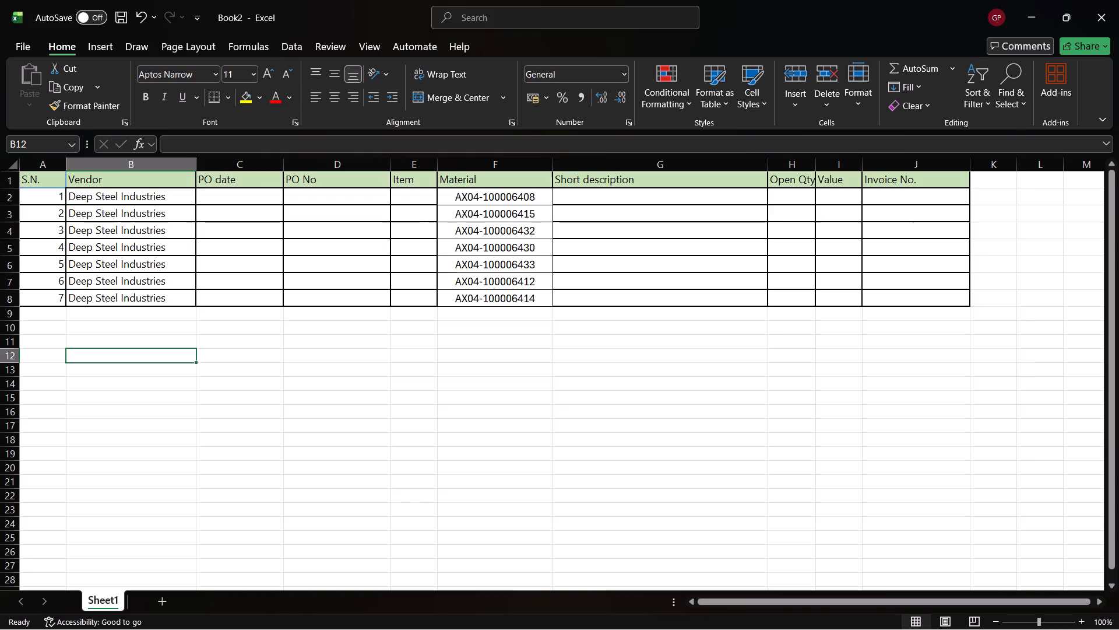
Switch from Book2 to the Downloads folder window in File Explorer.
key("alt+Tab")
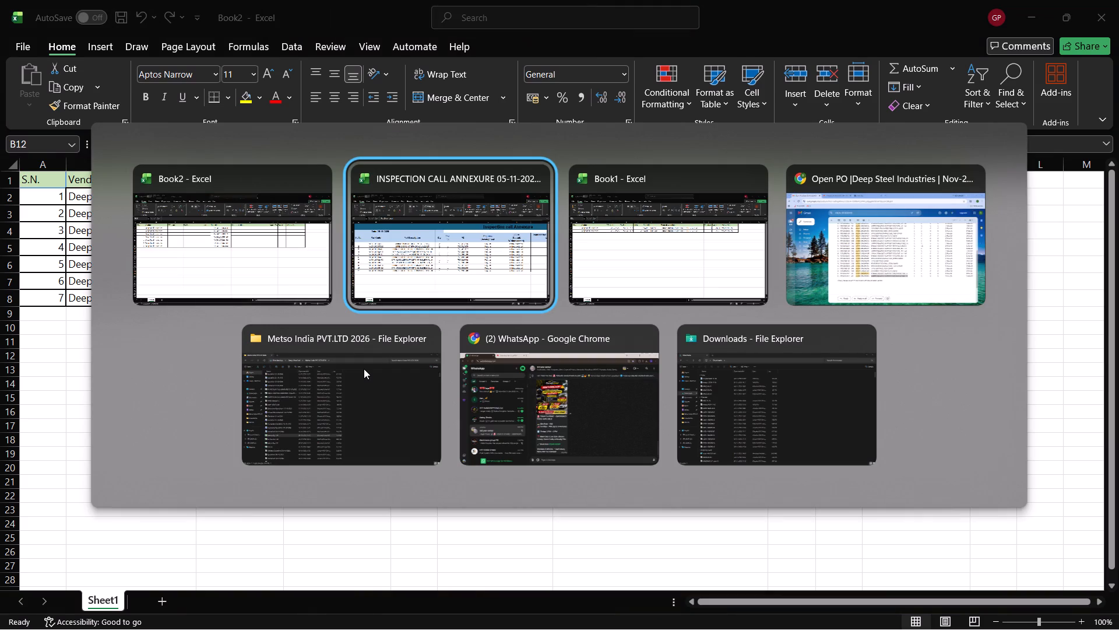
key("alt+Tab")
key("alt+Tab")
key("alt+Tab")
key("alt+Tab")
key("alt+Tab")
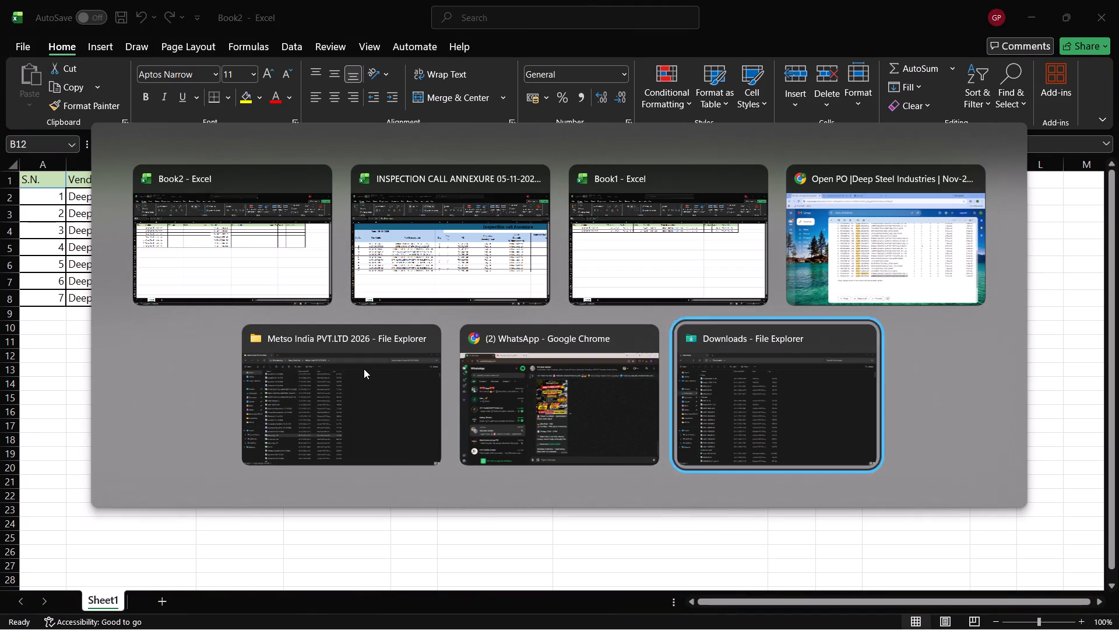
Return from the Downloads folder window to the Book2 workbook with the Deep Steel Industries material table.
key("alt+Tab")
scroll(315, 450, "up", 1)
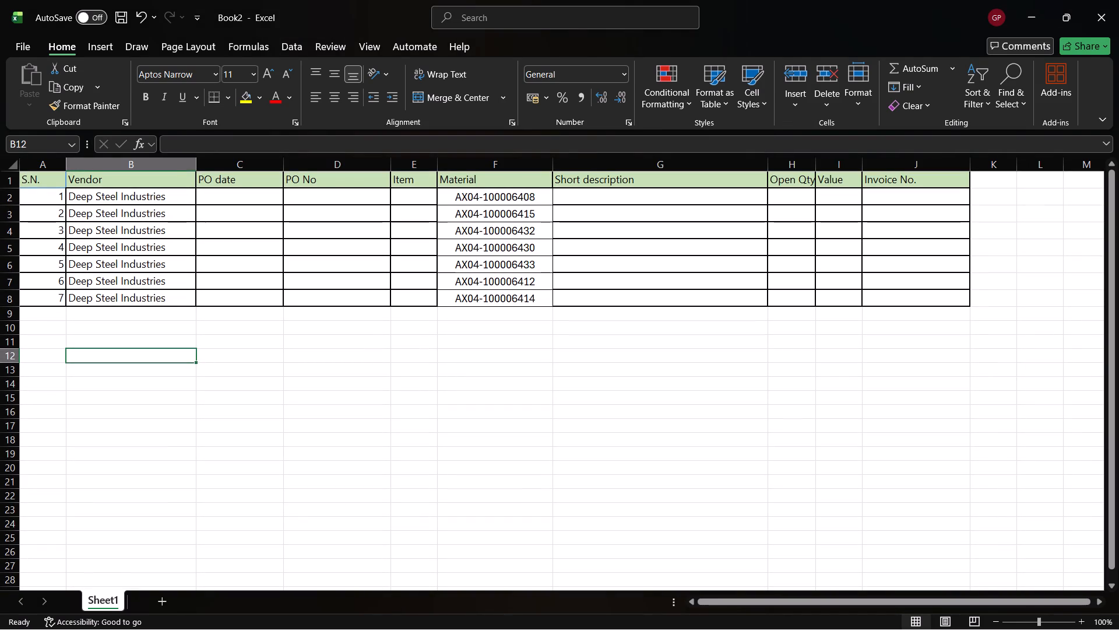
left_click(315, 450)
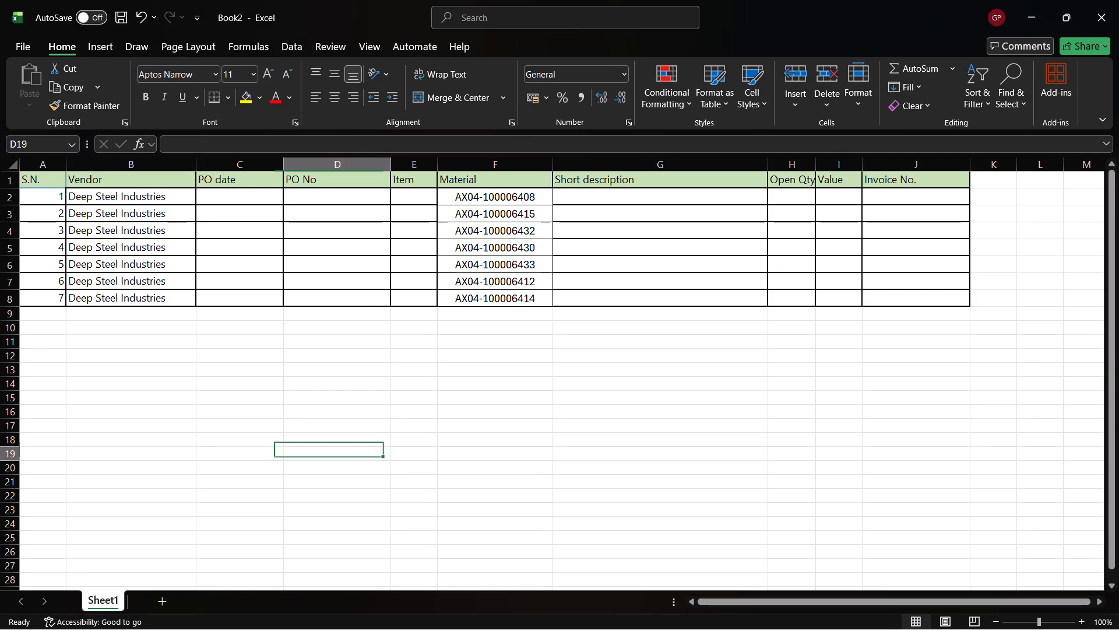
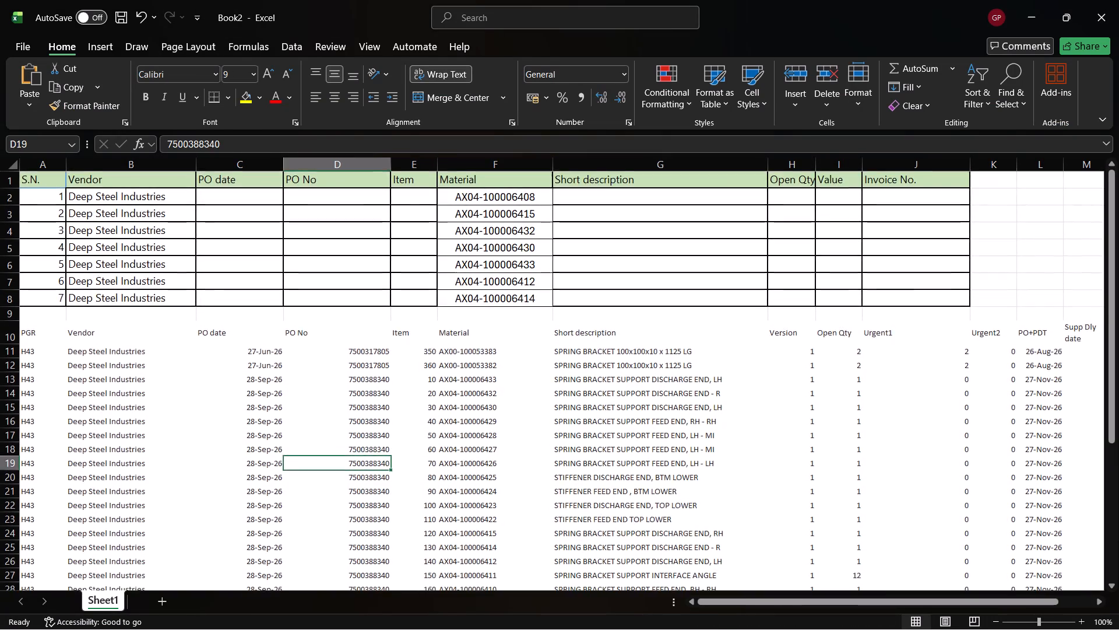
scroll(293, 466, "up", 1)
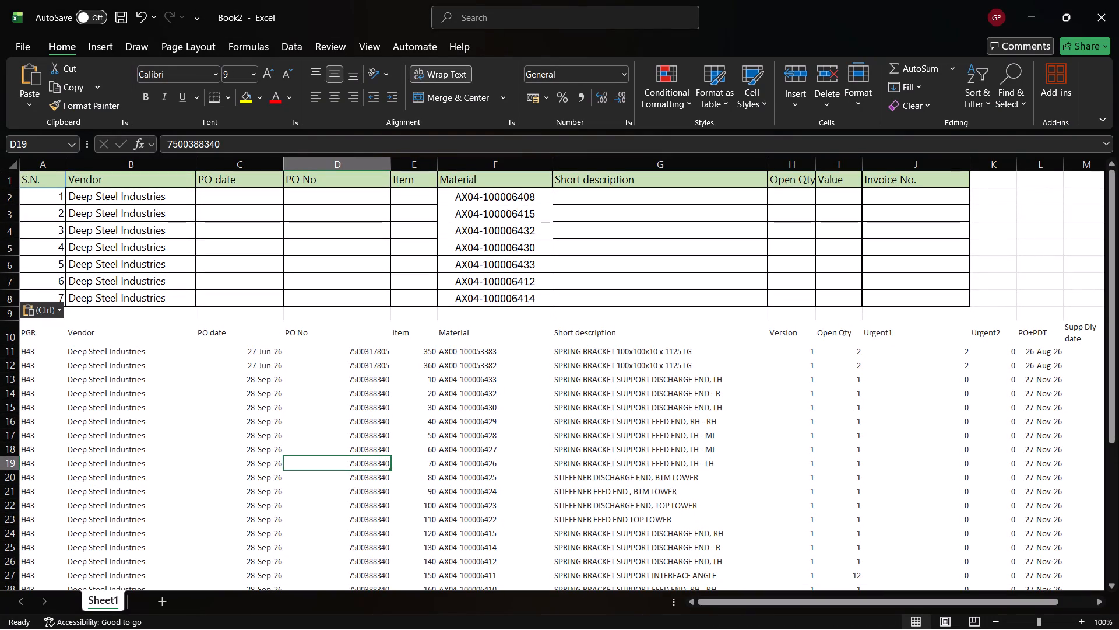
left_click(524, 198)
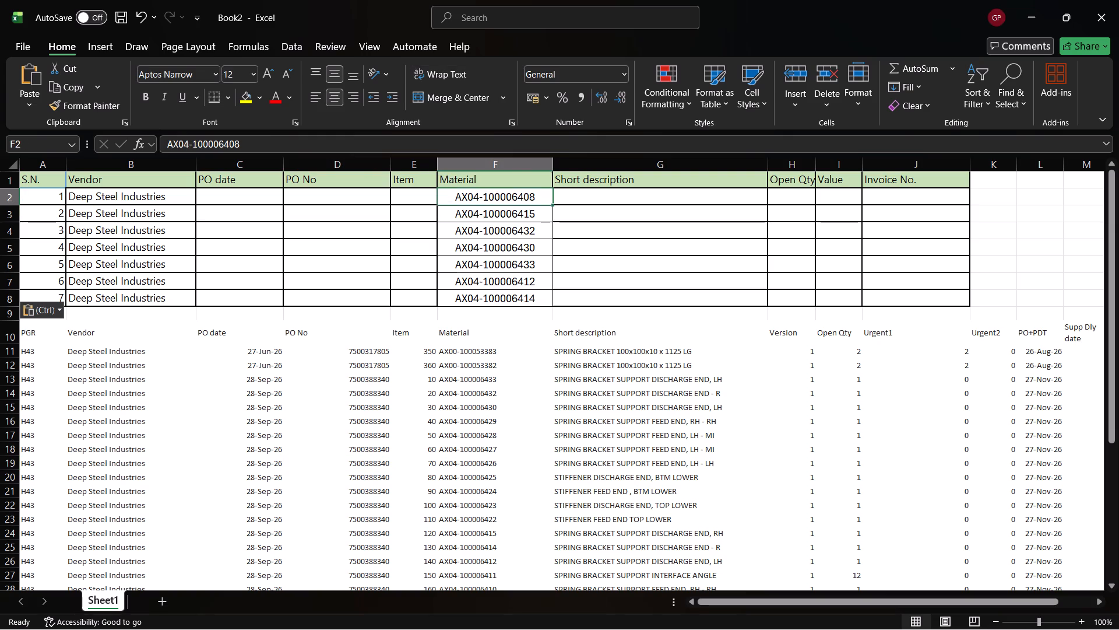
key("ctrl+c")
key("ctrl+f")
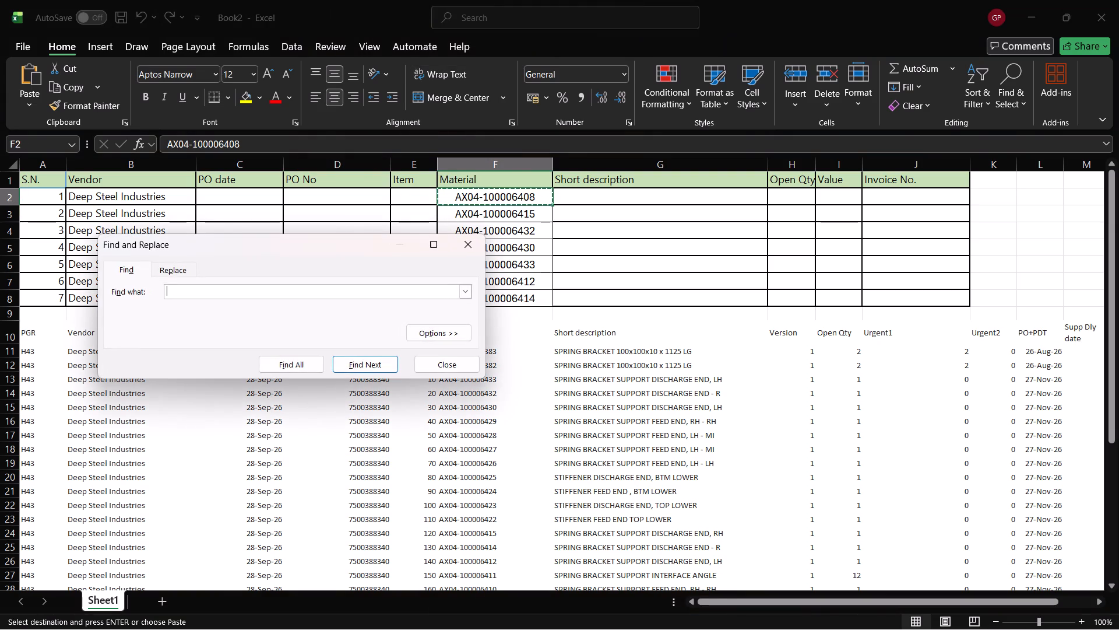
key("ctrl+v")
key("Return")
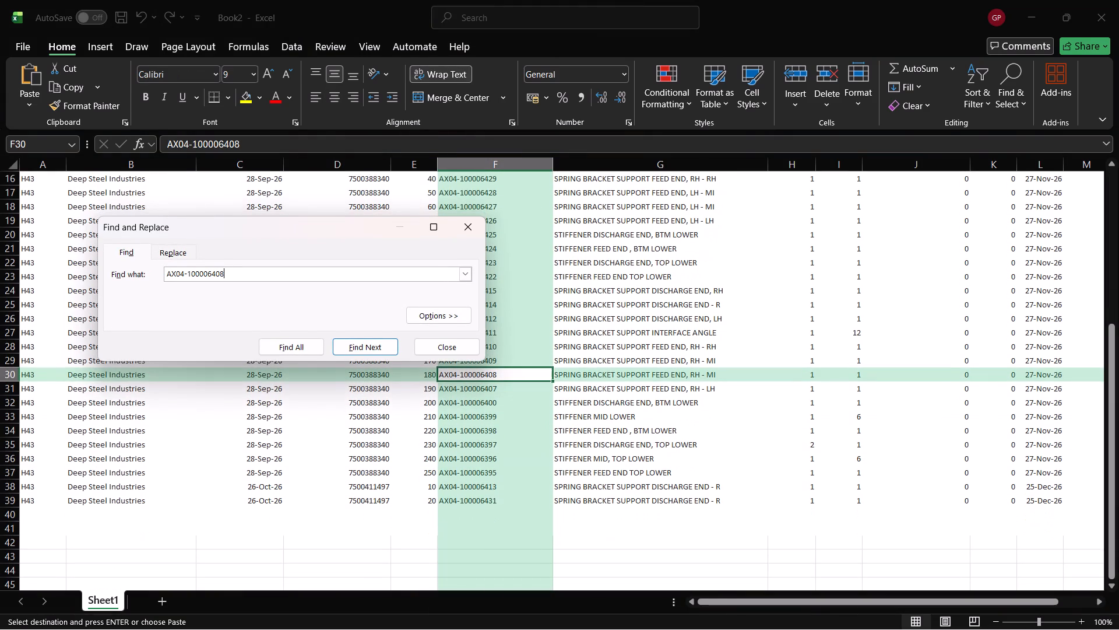
left_click(625, 379)
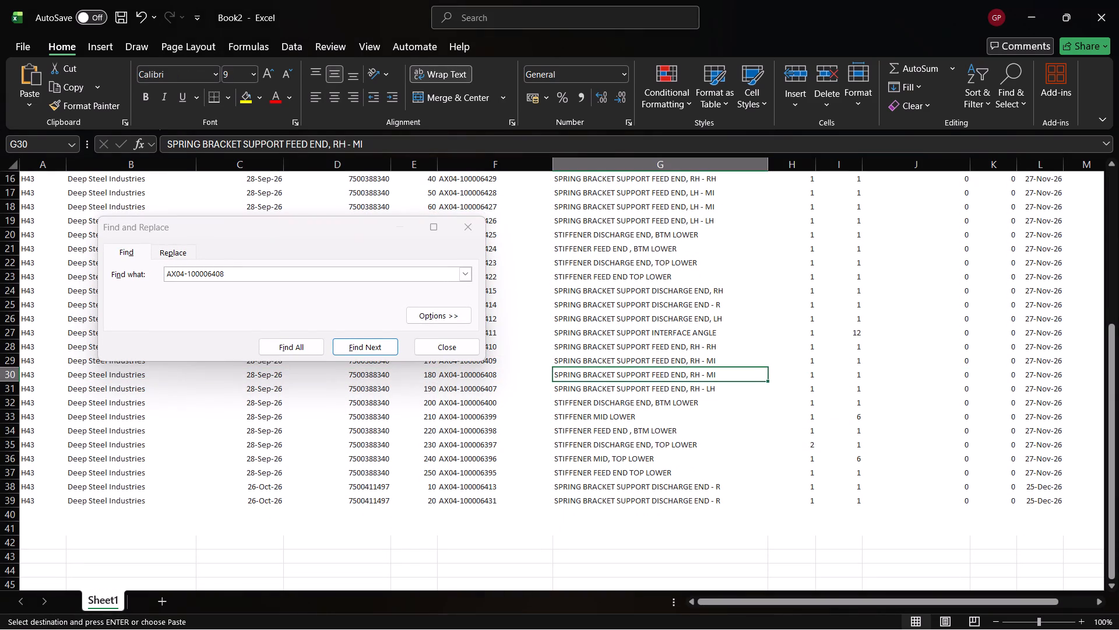
key("Escape")
left_click(473, 226)
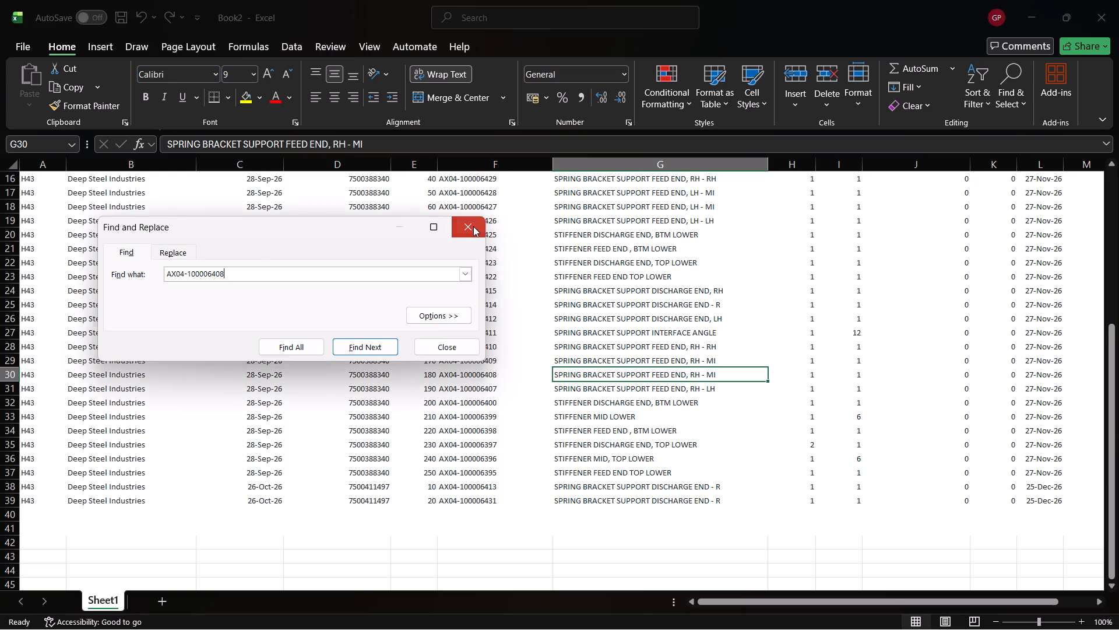
left_click(475, 382)
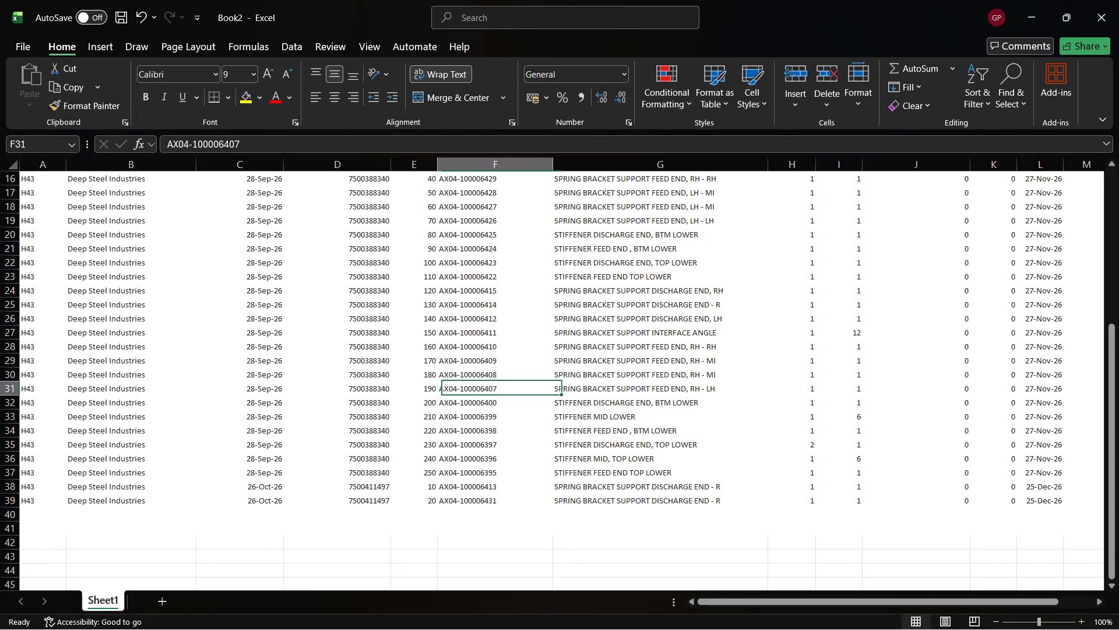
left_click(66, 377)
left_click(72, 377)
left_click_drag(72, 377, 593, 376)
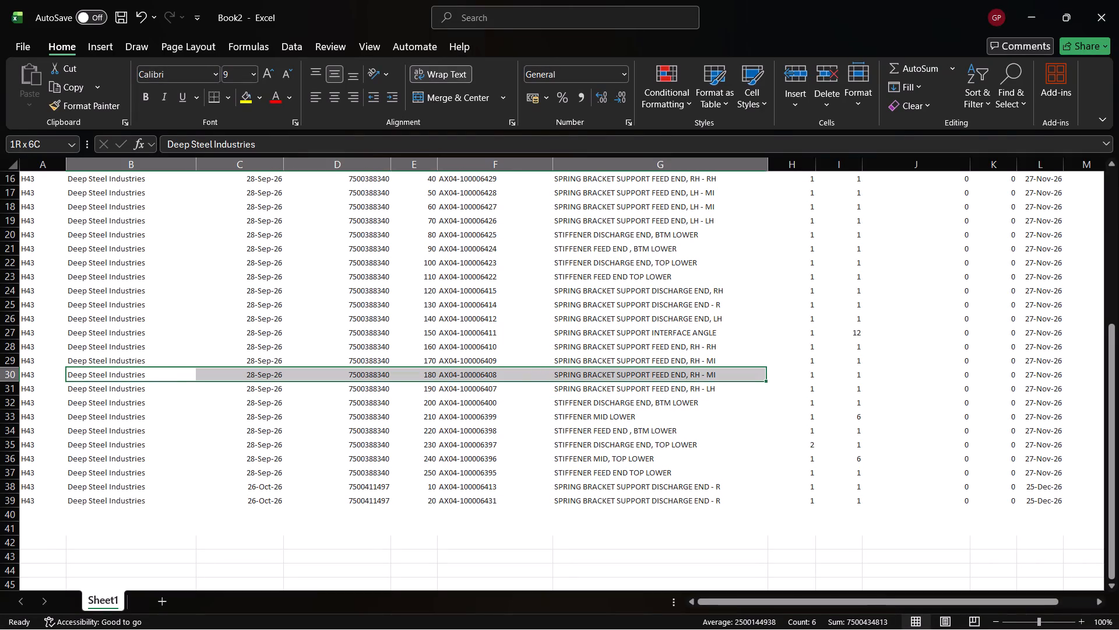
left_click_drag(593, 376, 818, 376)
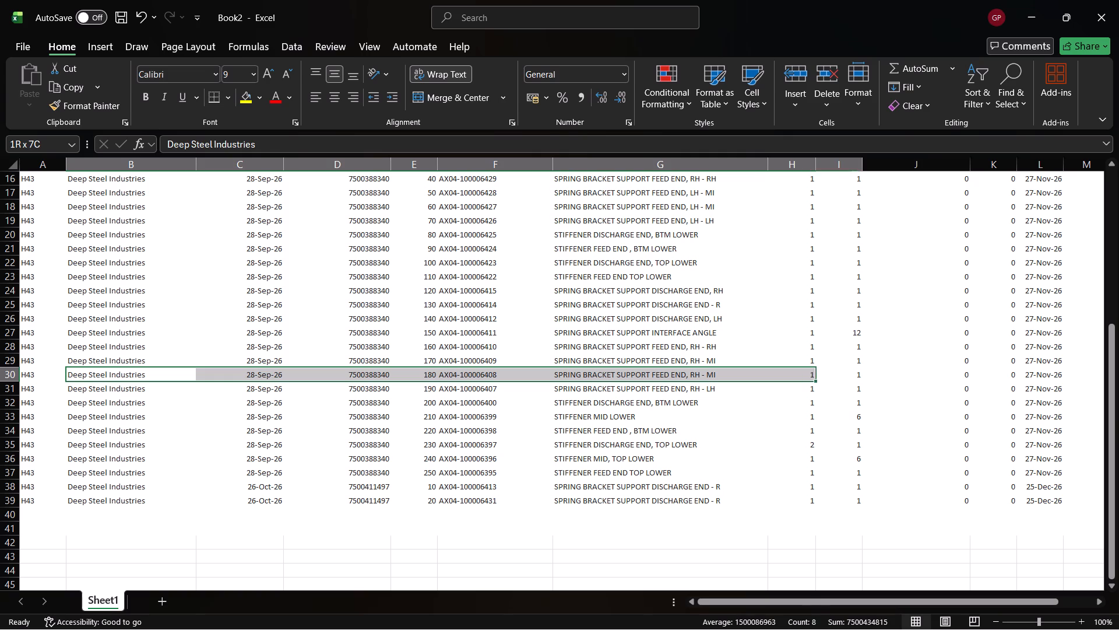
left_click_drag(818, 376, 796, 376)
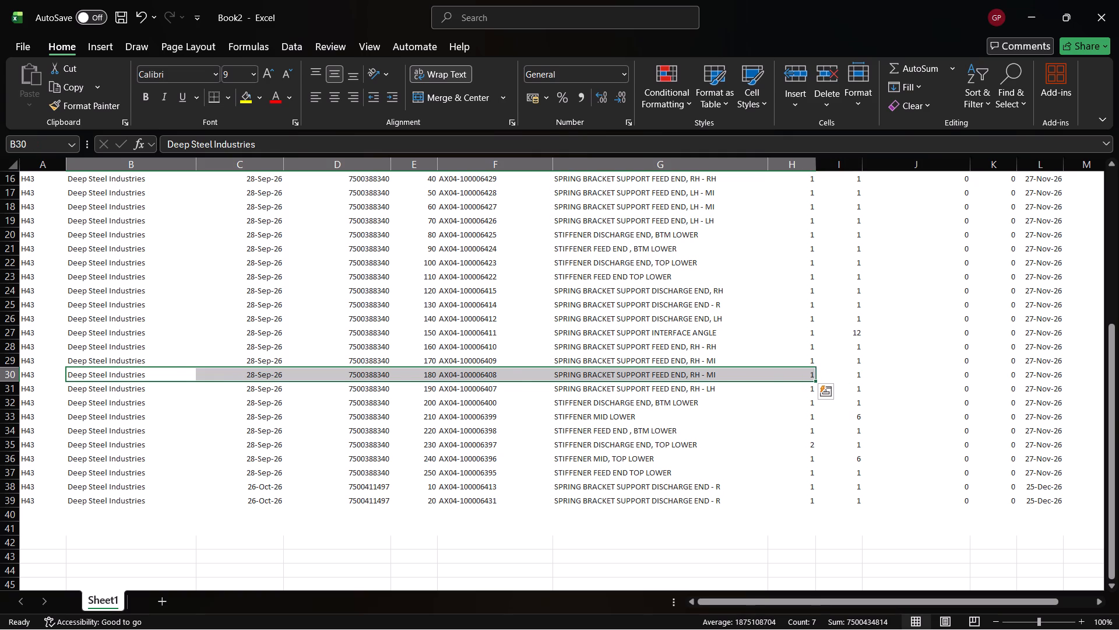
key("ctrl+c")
Enter 2290, taken from cell N30 of the matching part row, as the Value of table line 1 in cell I2.
scroll(1030, 433, "left", 1)
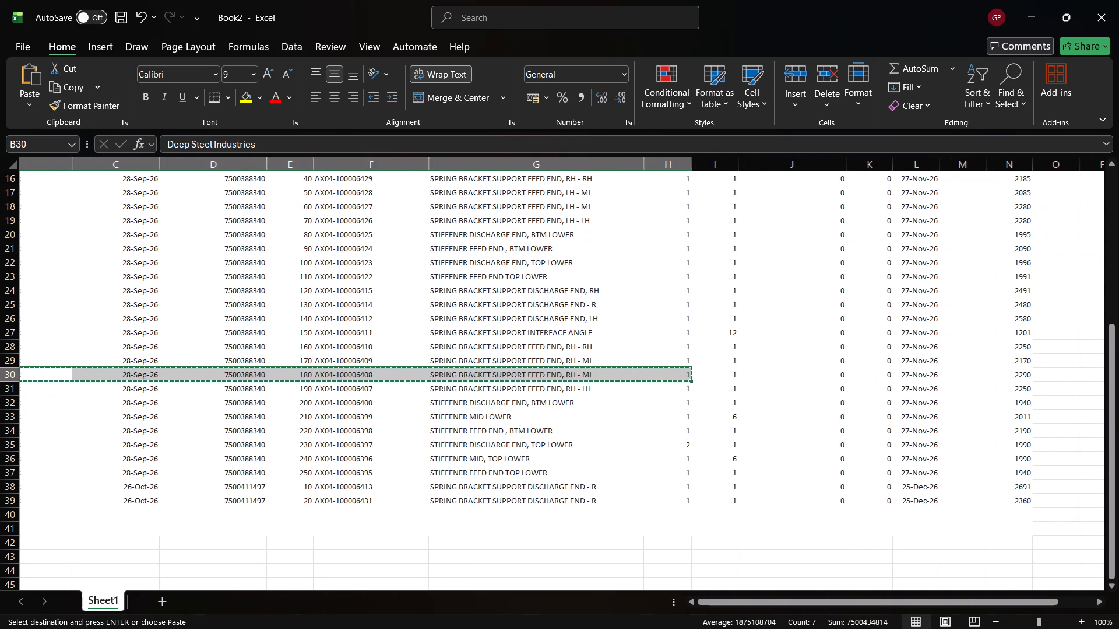
scroll(1030, 433, "left", 1)
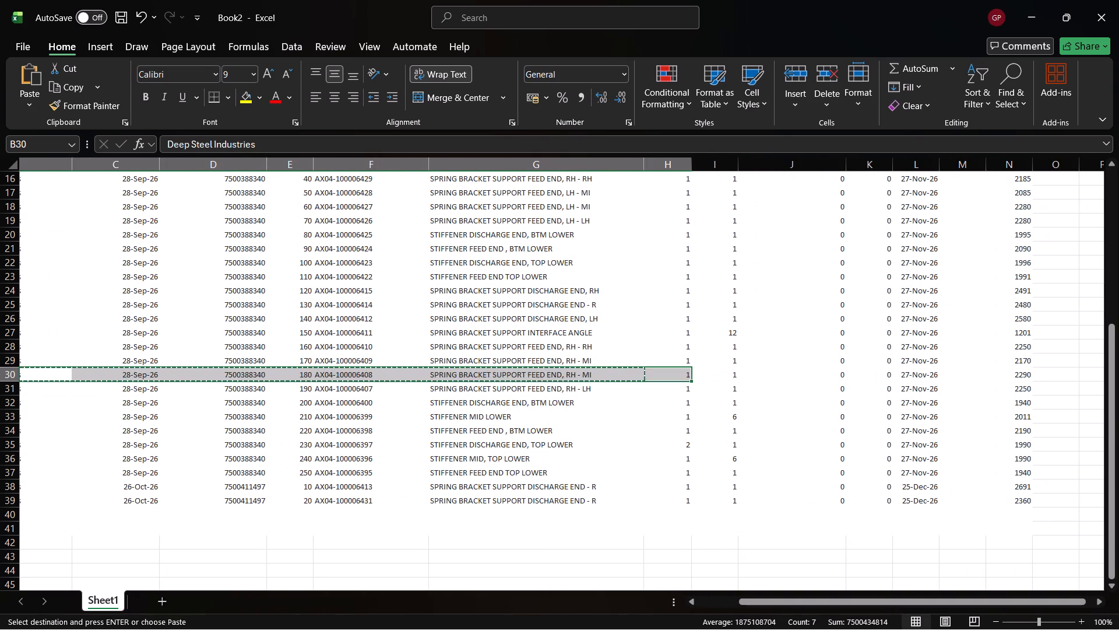
left_click(1016, 378)
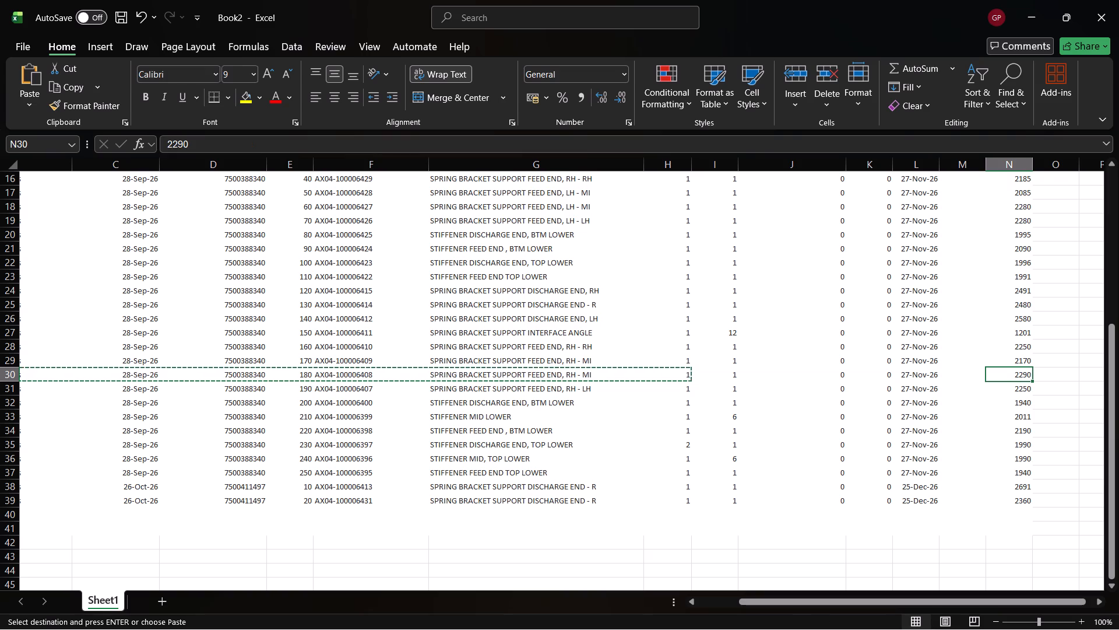
scroll(1000, 419, "up", 4)
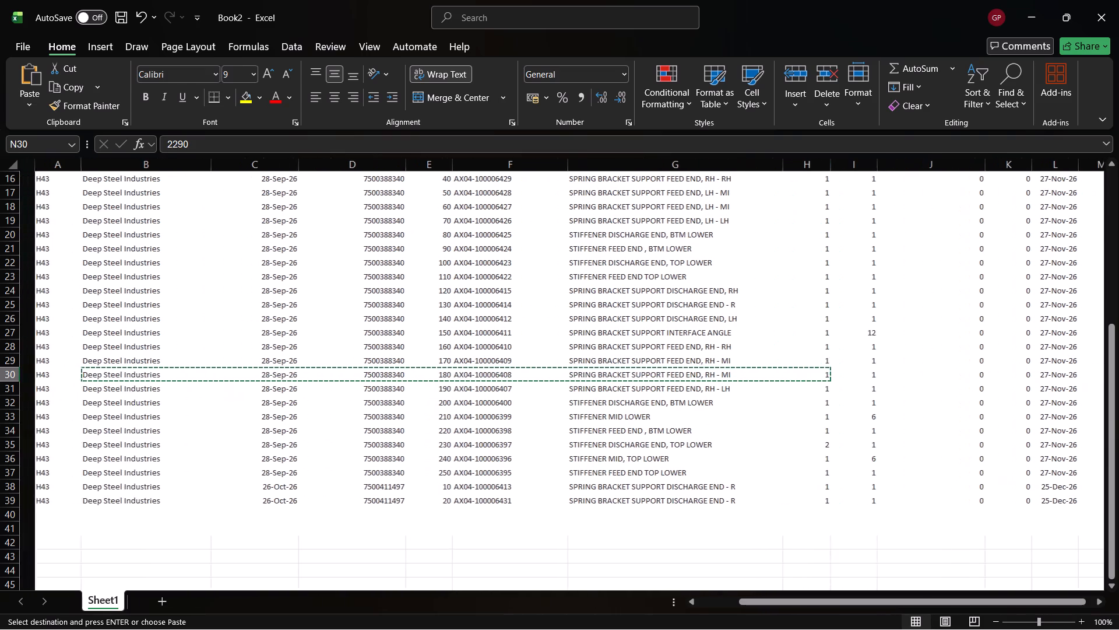
scroll(1000, 419, "up", 14)
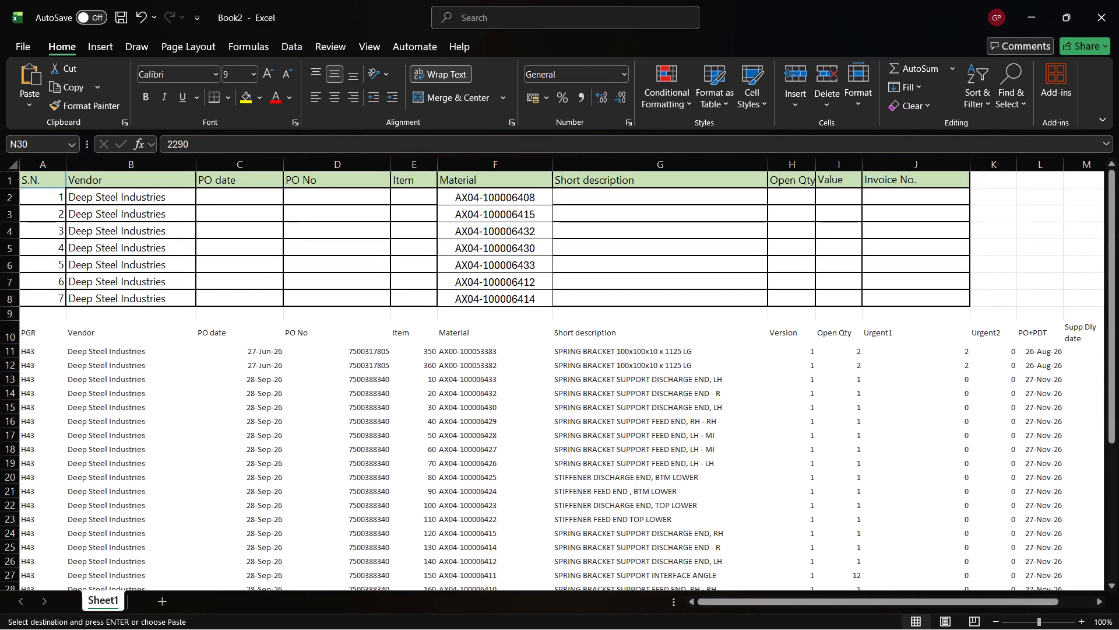
left_click(843, 202)
type("22")
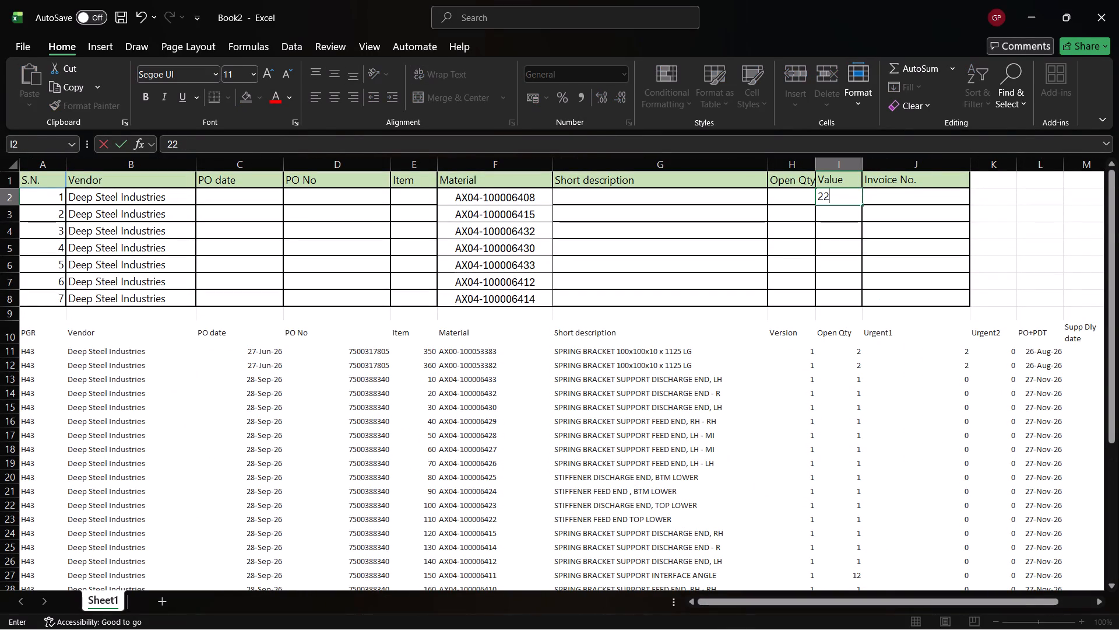
type("90")
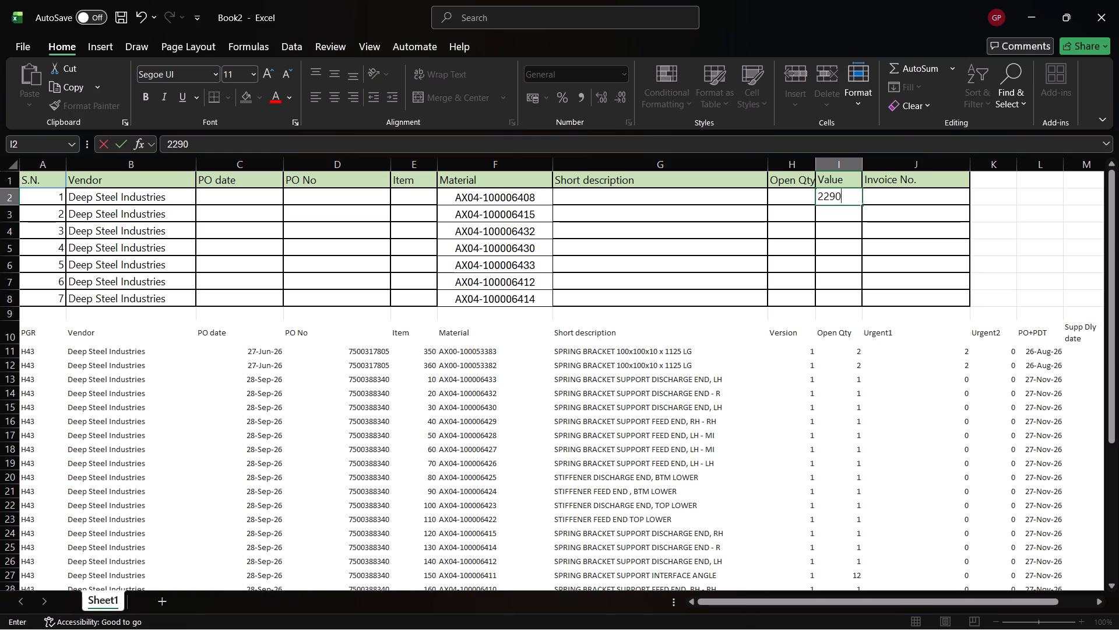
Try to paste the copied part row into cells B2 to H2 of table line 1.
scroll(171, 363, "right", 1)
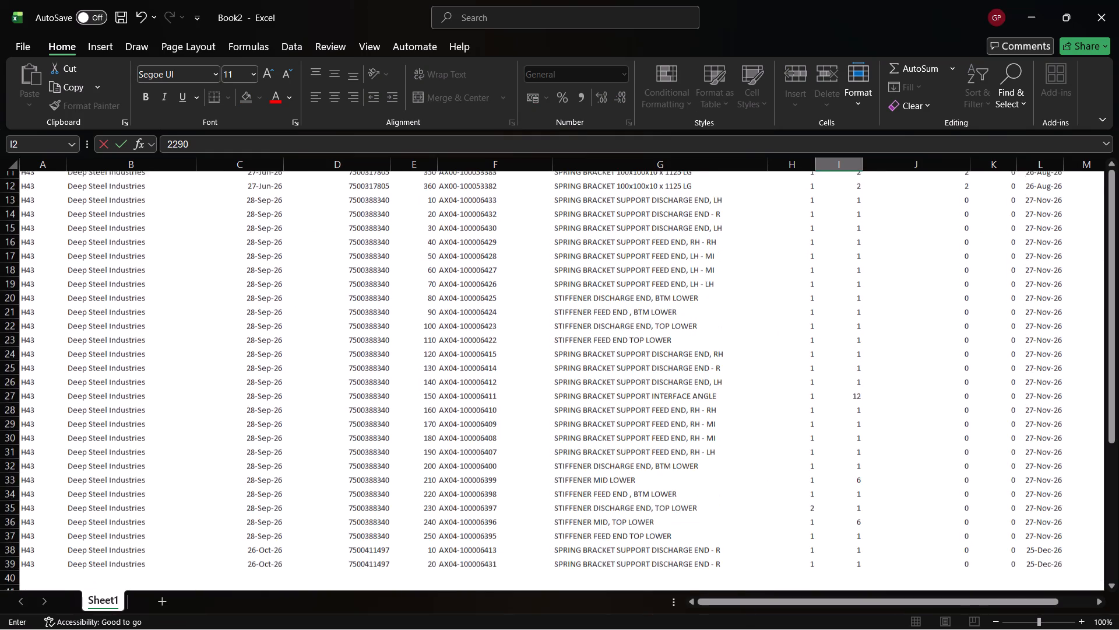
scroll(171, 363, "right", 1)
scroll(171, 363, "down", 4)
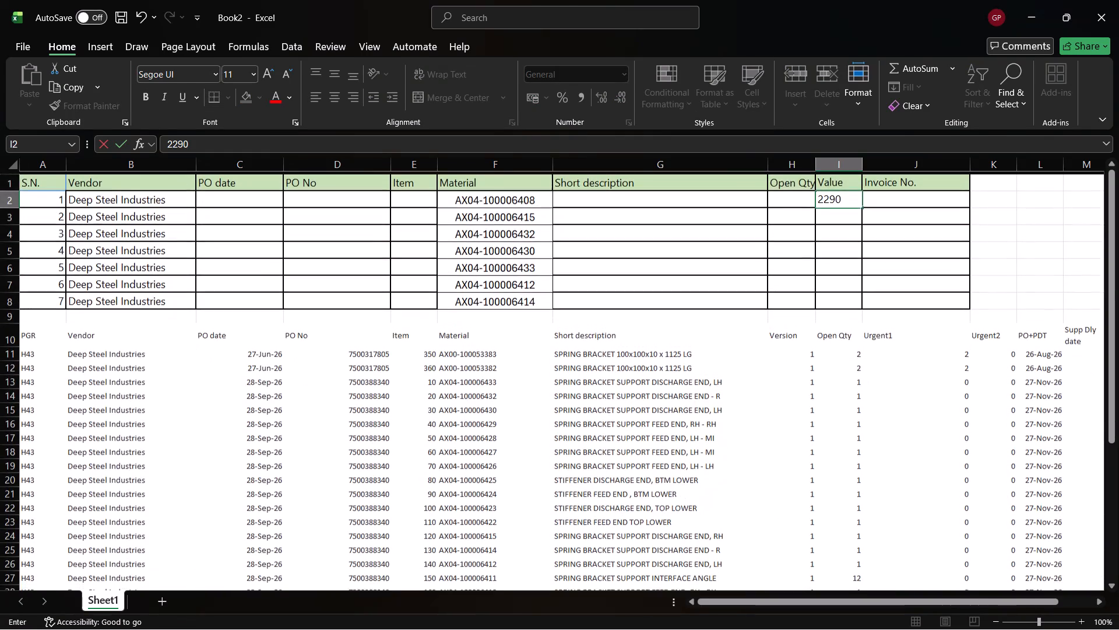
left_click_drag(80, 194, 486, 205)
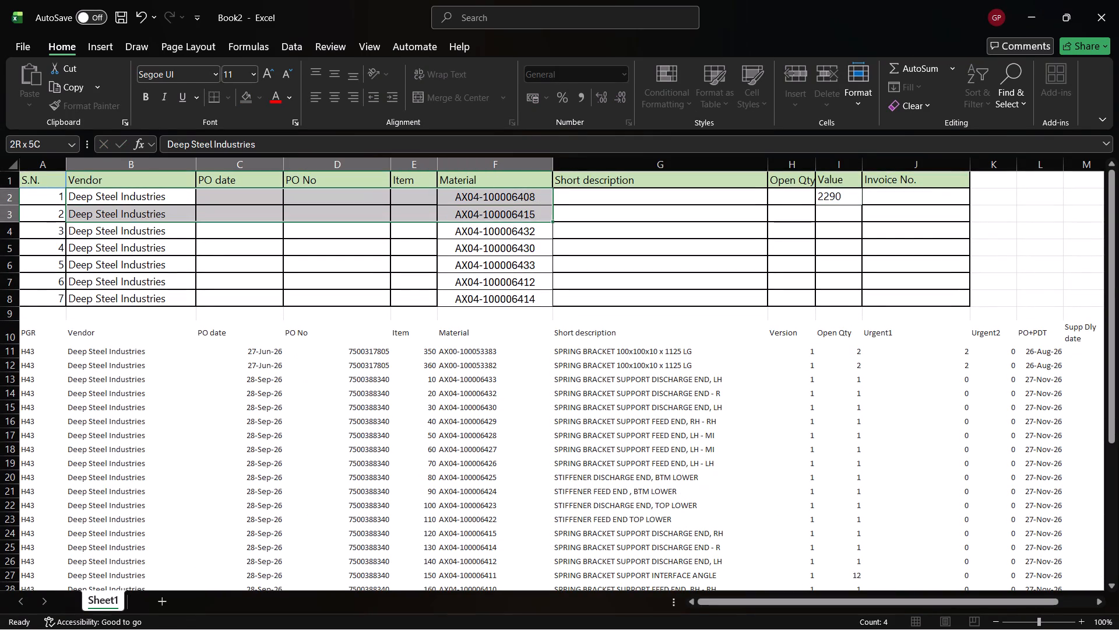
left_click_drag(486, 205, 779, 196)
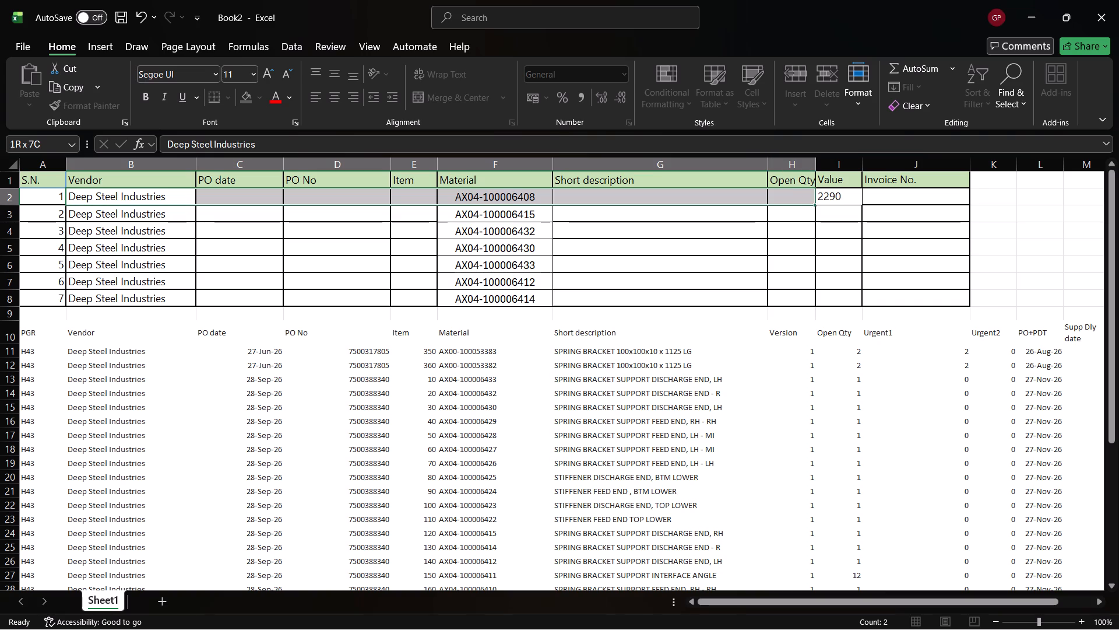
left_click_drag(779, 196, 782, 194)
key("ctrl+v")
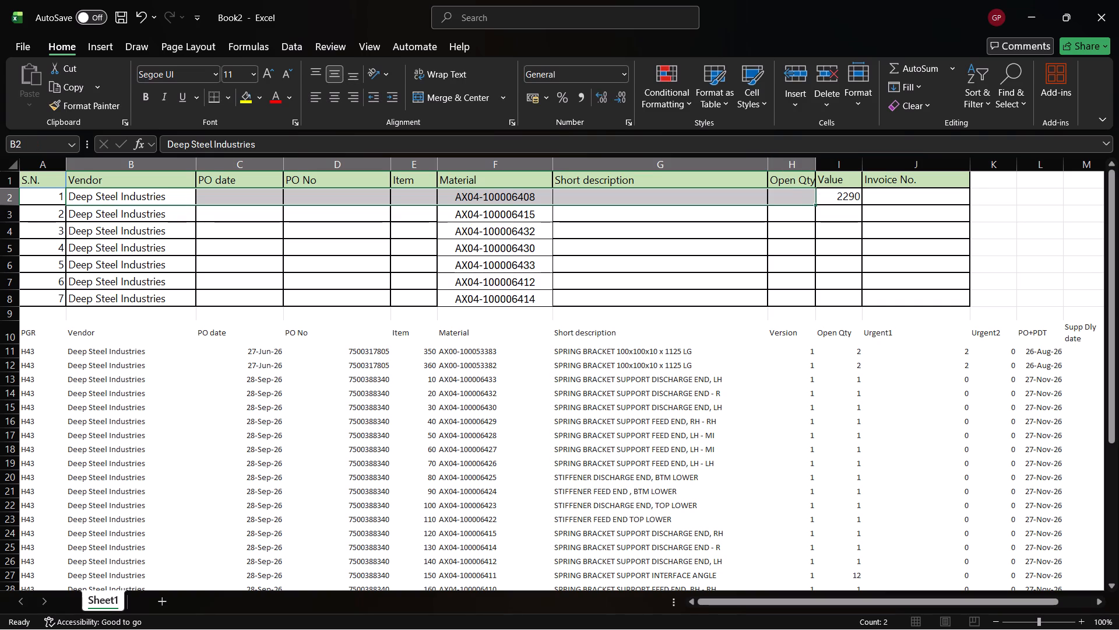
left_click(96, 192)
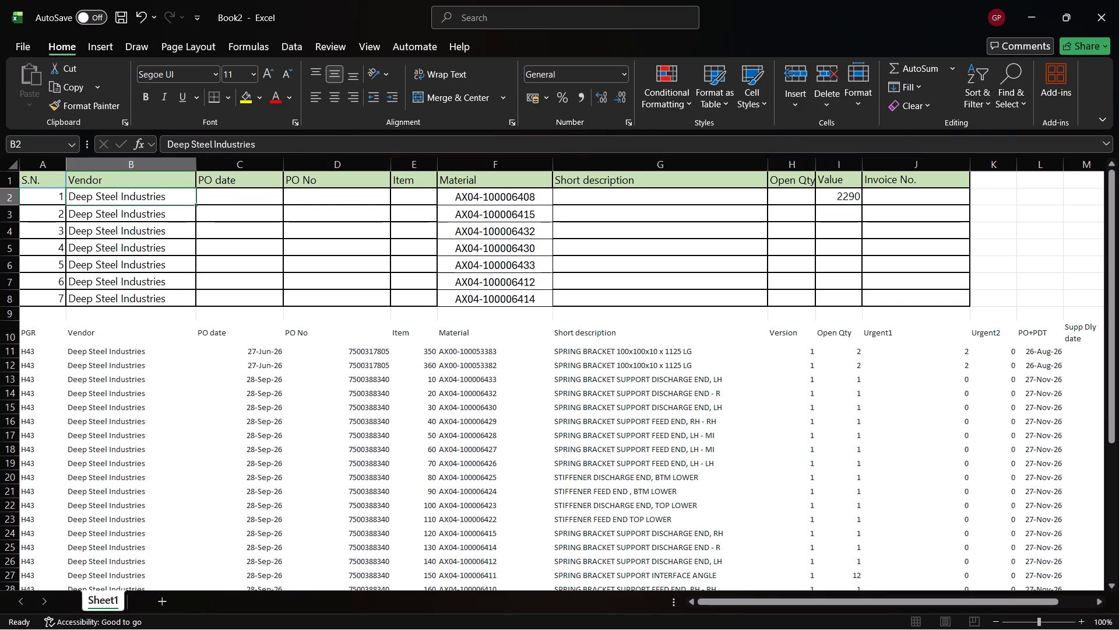
Look through the part list below the table for the rows matching the table's material codes.
scroll(194, 397, "down", 3)
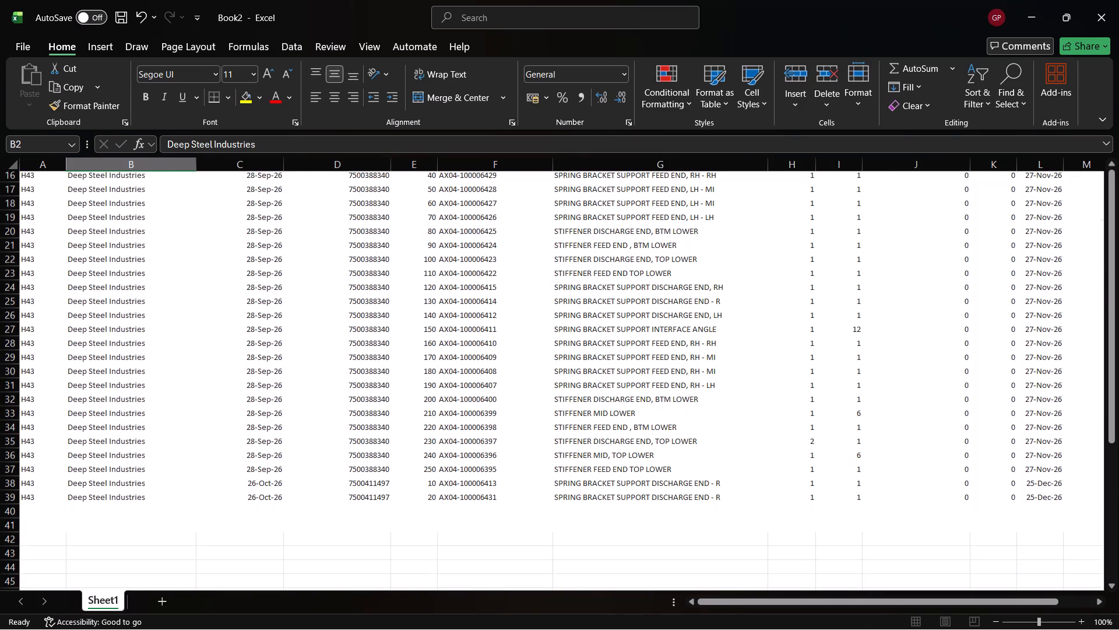
scroll(194, 397, "down", 1)
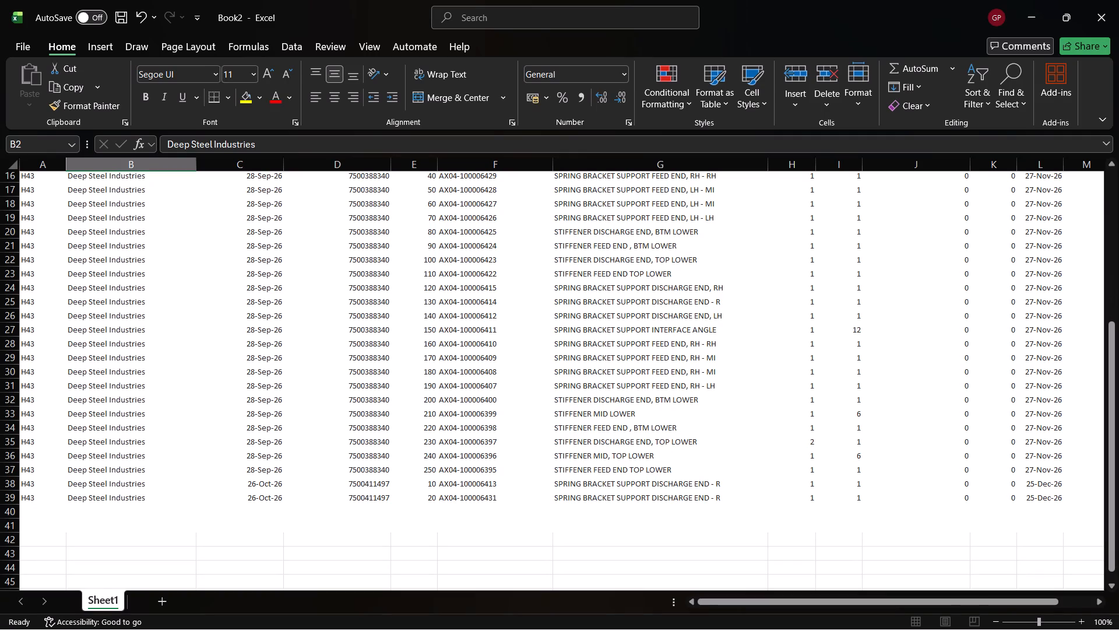
scroll(466, 373, "up", 1)
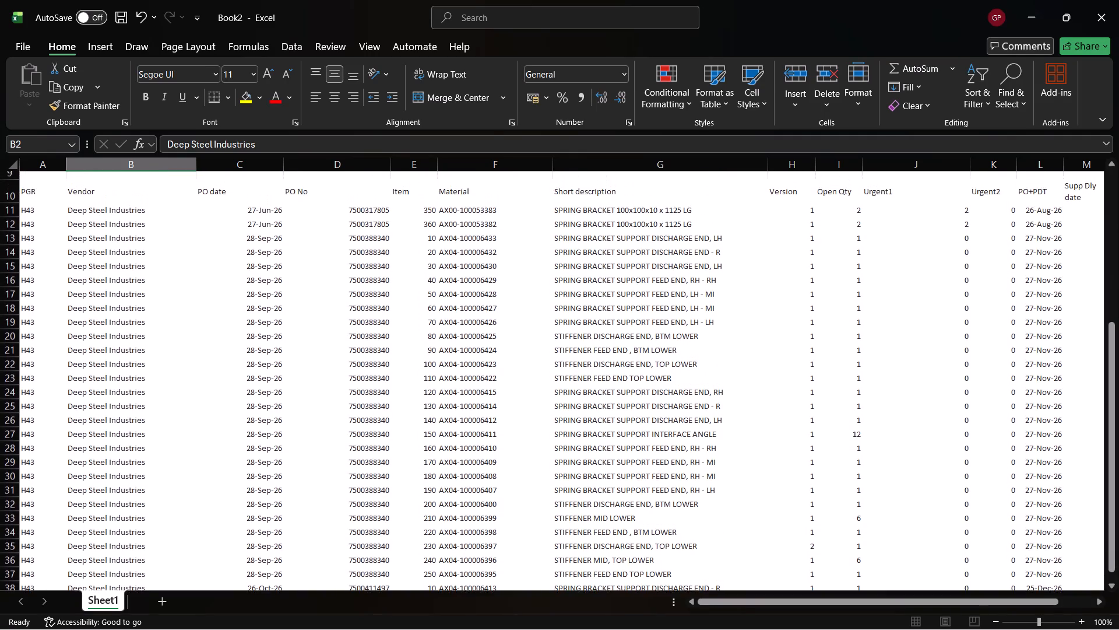
scroll(466, 373, "up", 1)
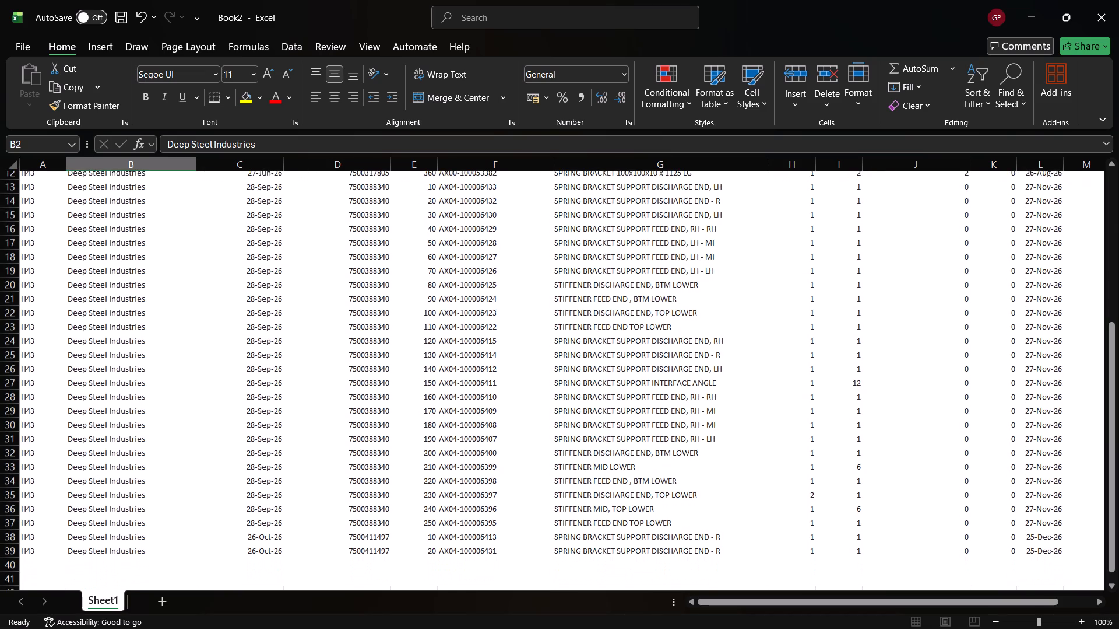
scroll(466, 373, "up", 1)
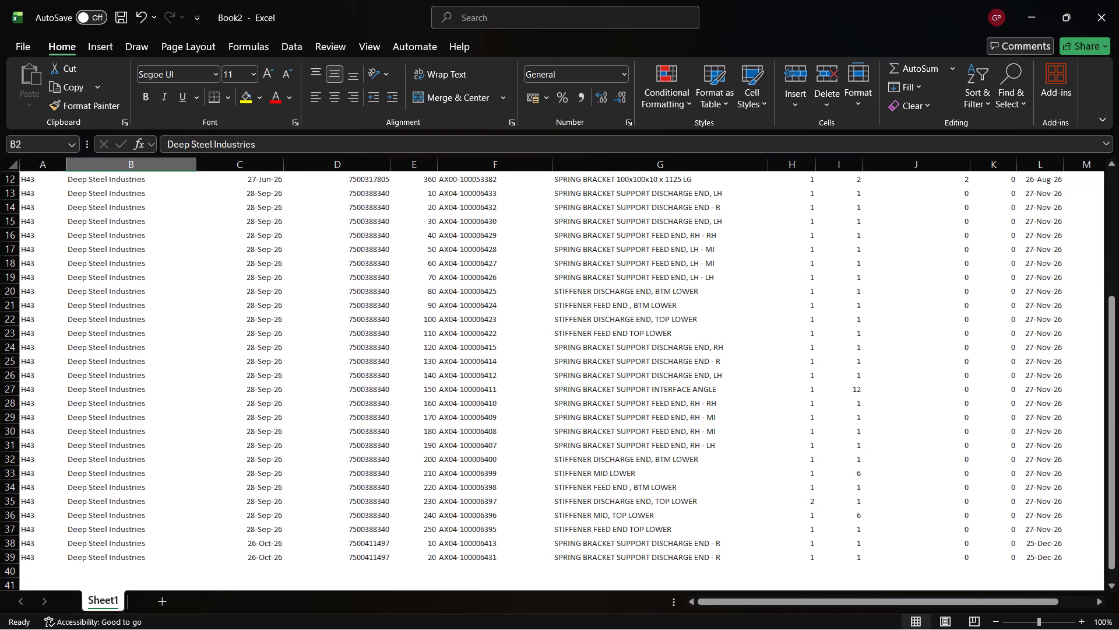
scroll(460, 441, "up", 3)
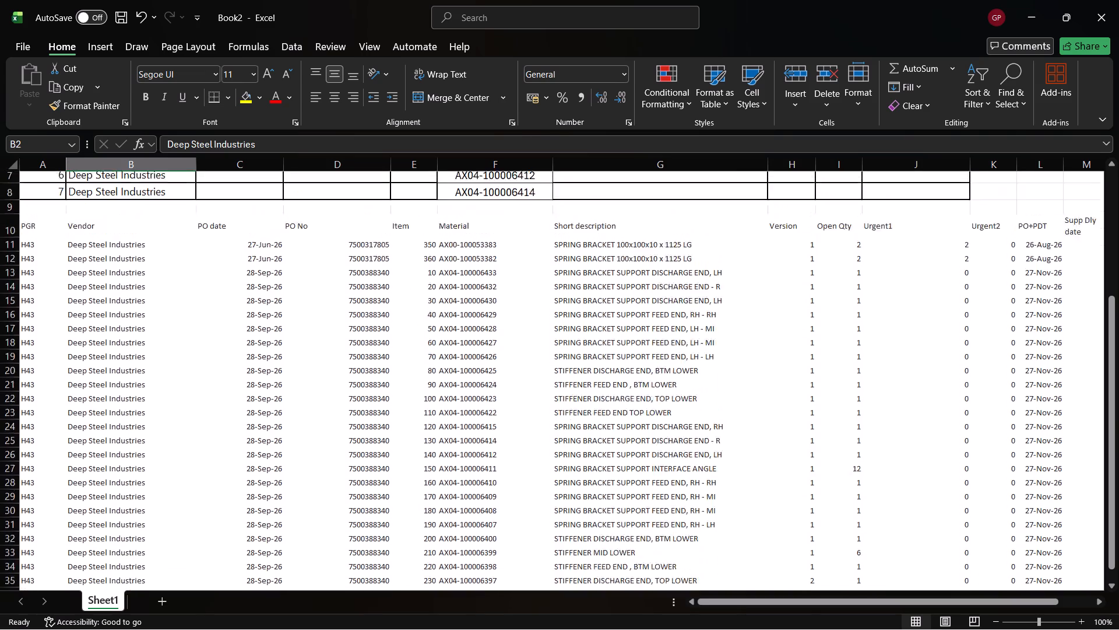
scroll(460, 441, "up", 2)
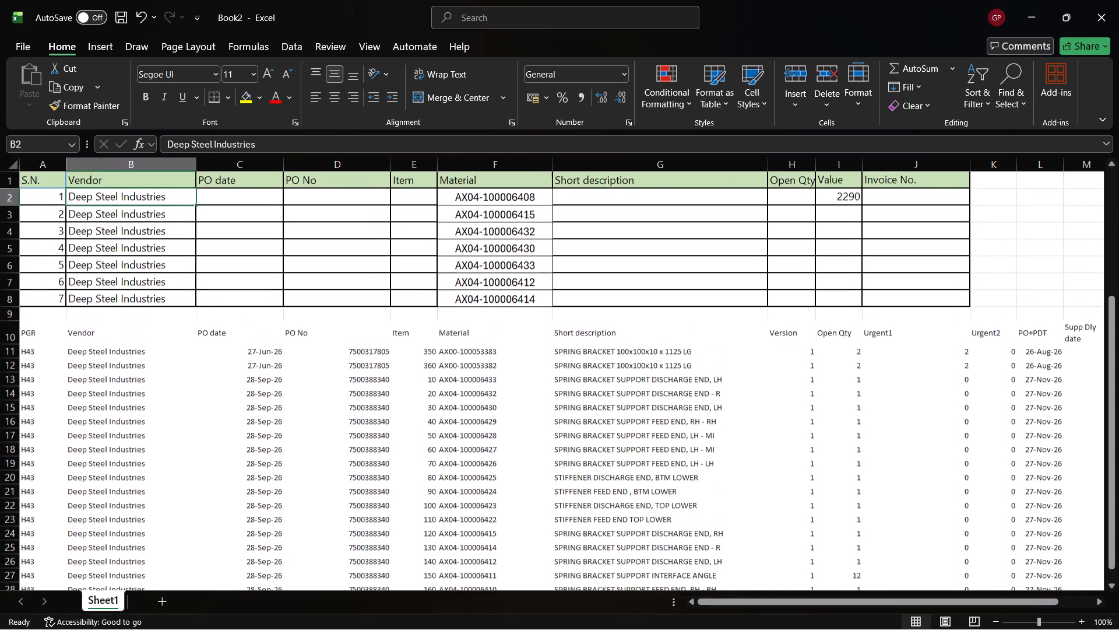
left_click(487, 189)
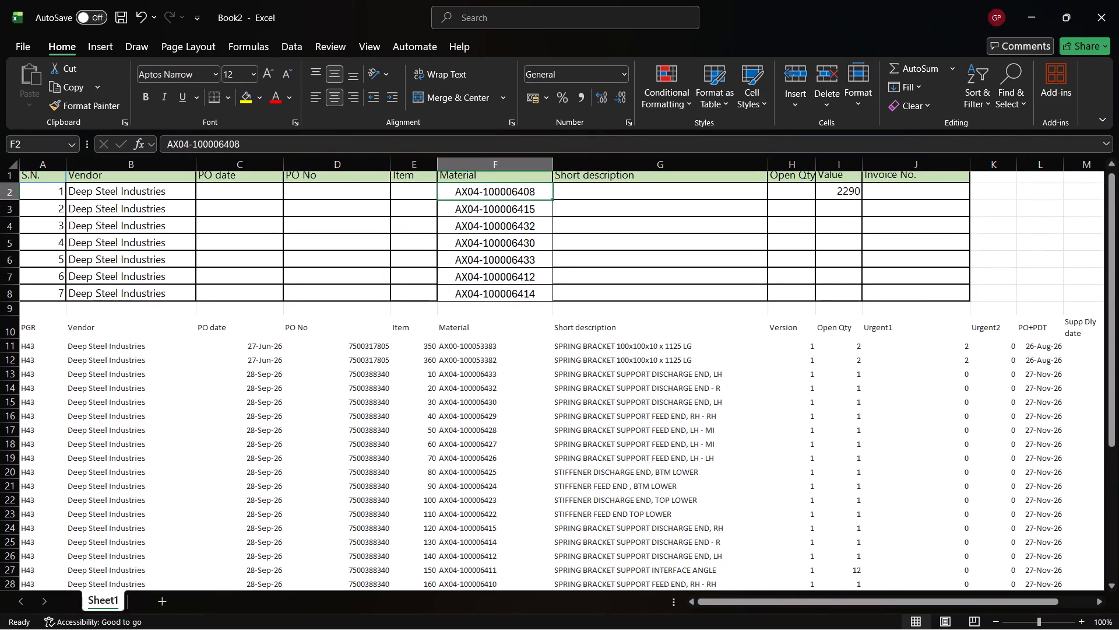
key("ctrl+c")
key("ctrl+f")
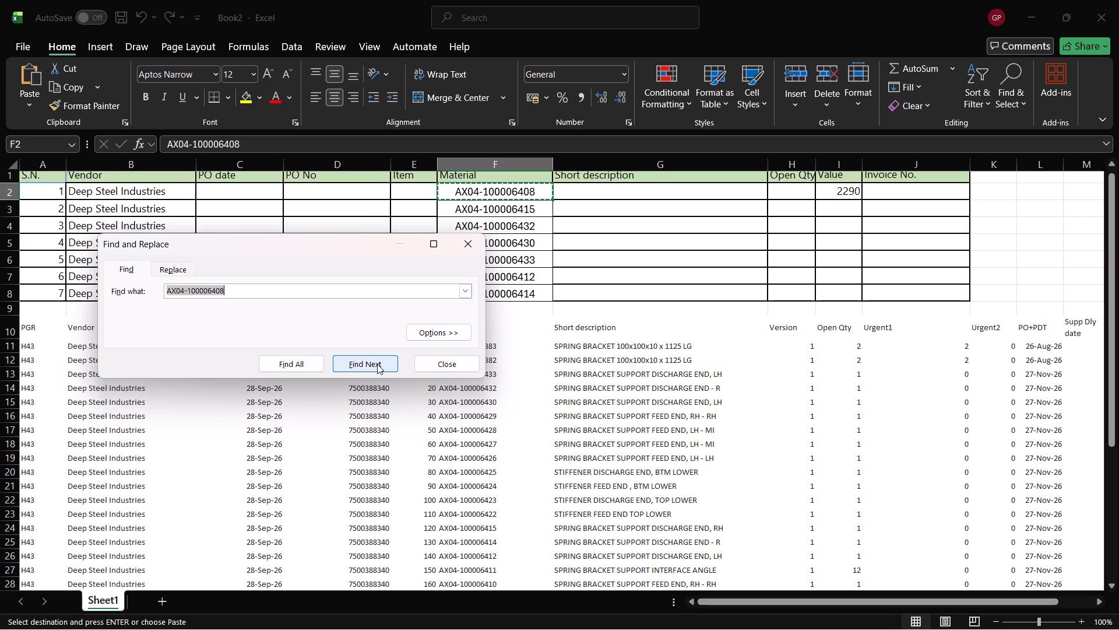
left_click(286, 372)
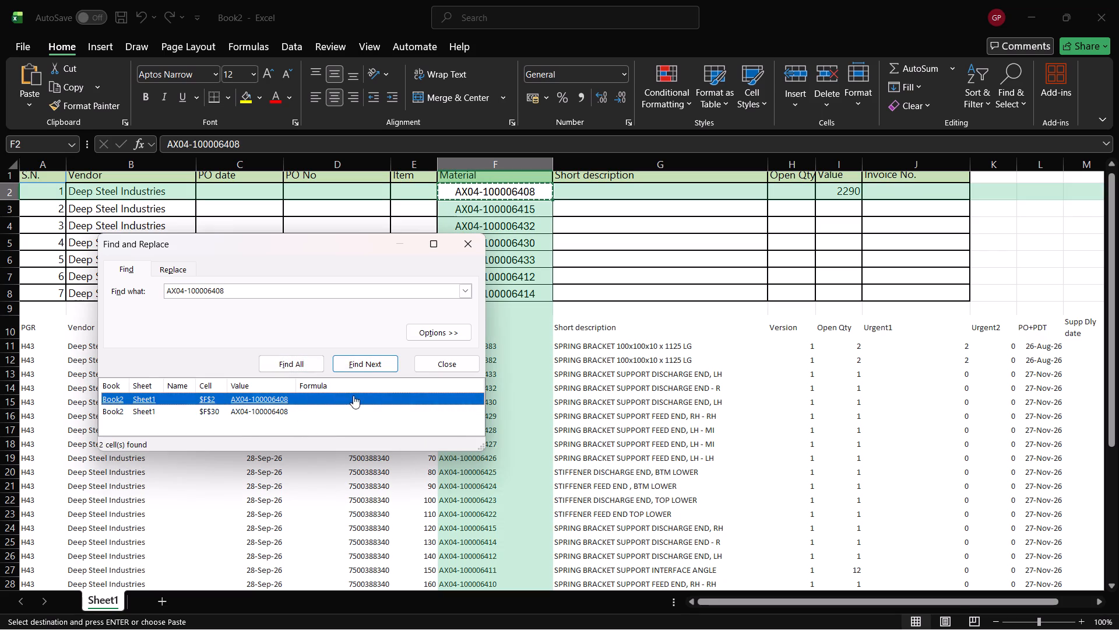
left_click(343, 362)
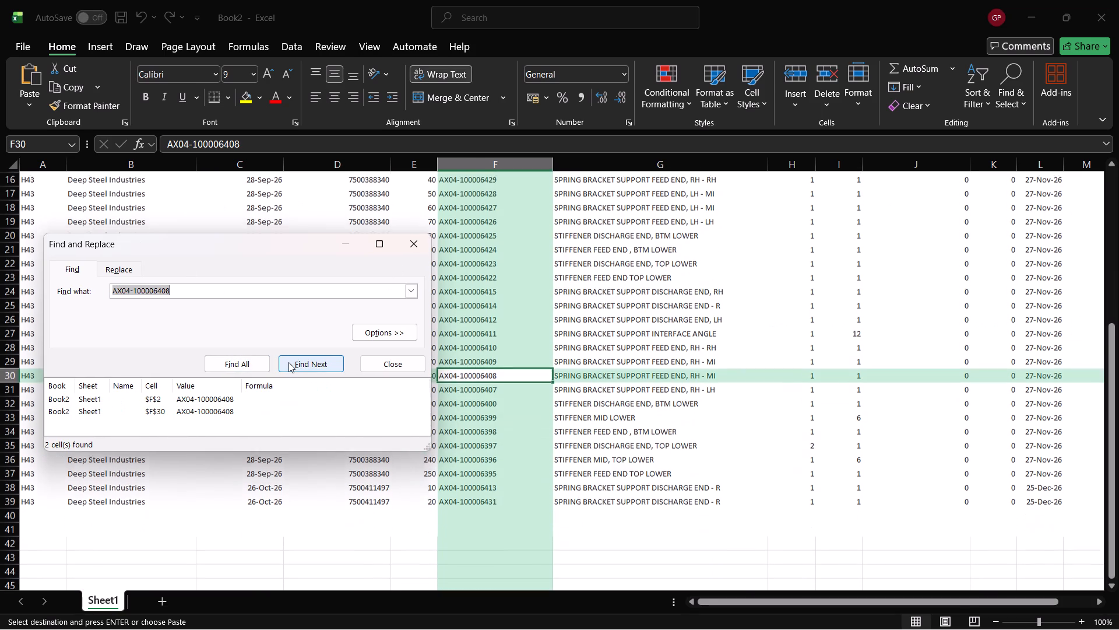
left_click(531, 370)
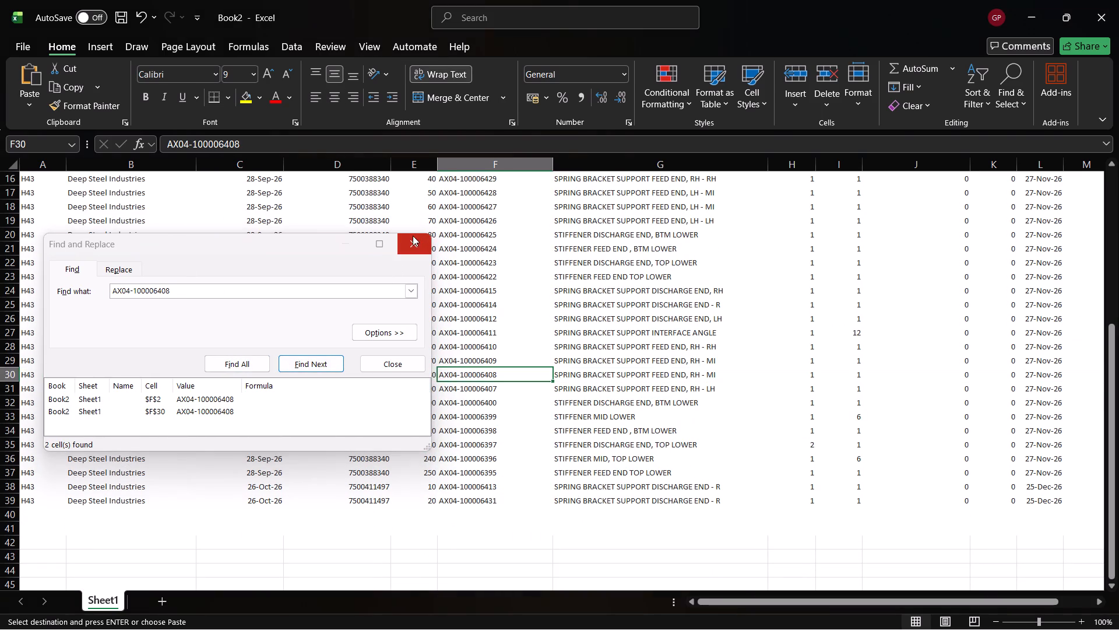
left_click(413, 236)
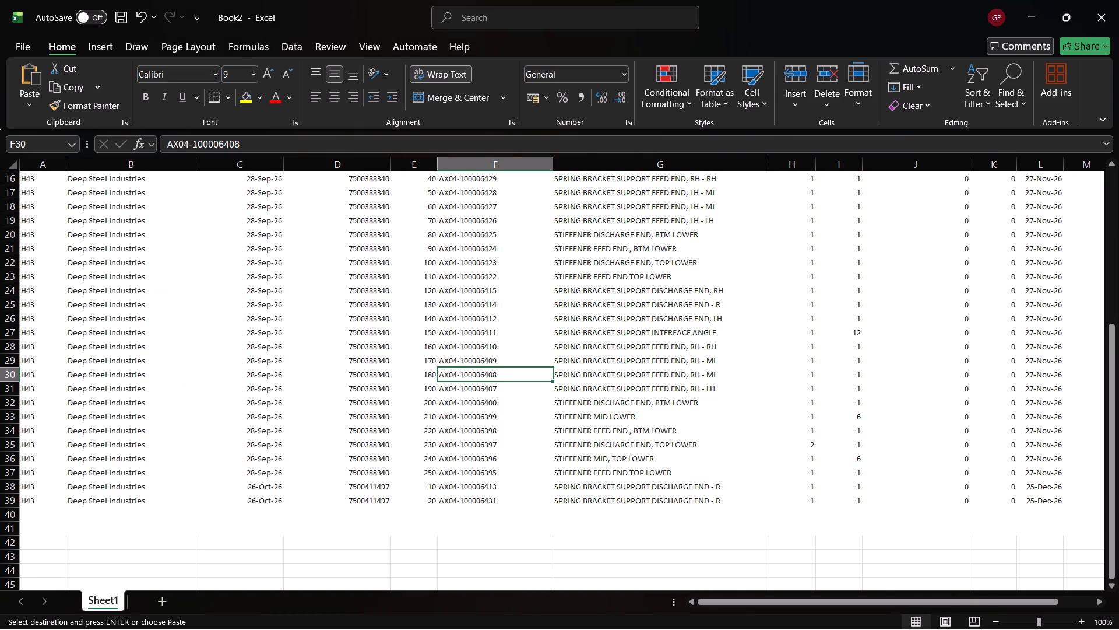
left_click(80, 374)
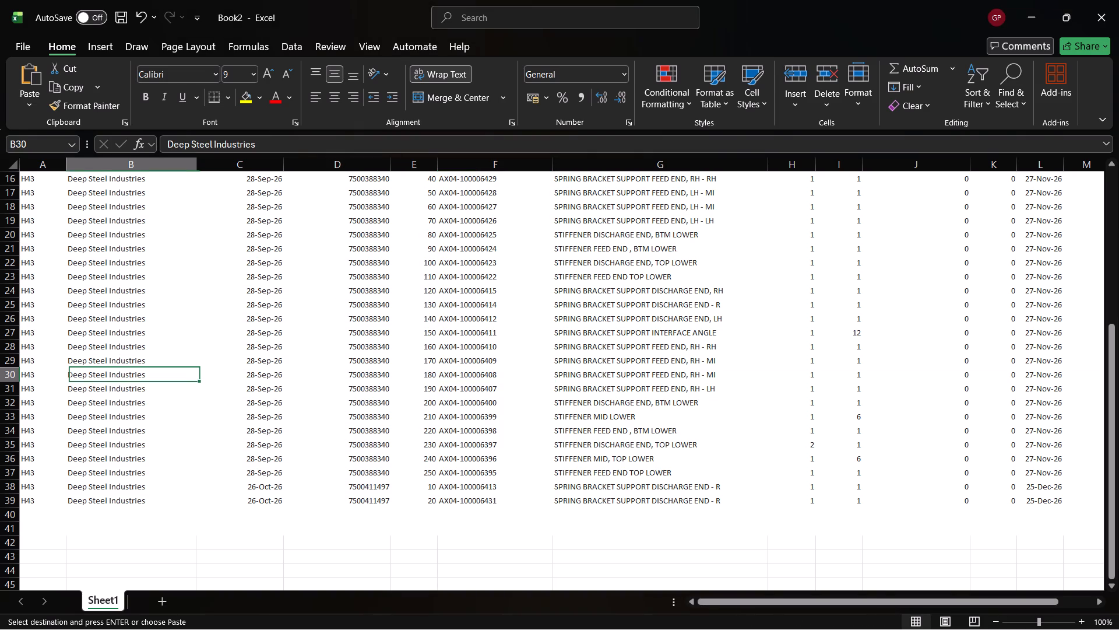
left_click(265, 374, "shift")
left_click(371, 379, "shift")
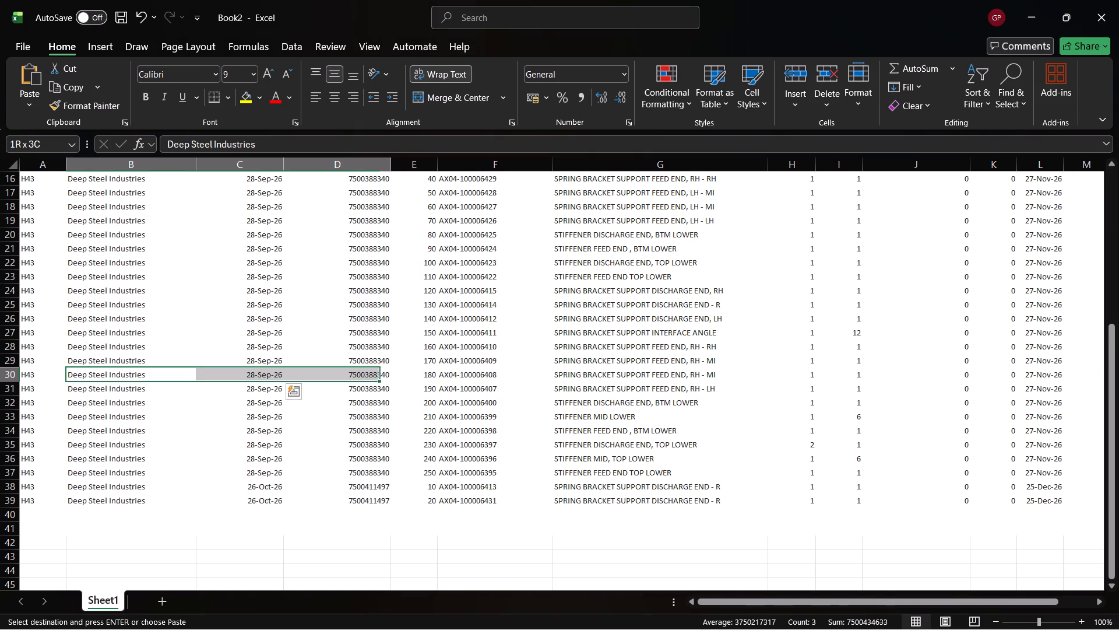
left_click(448, 381, "shift")
left_click(548, 384, "shift")
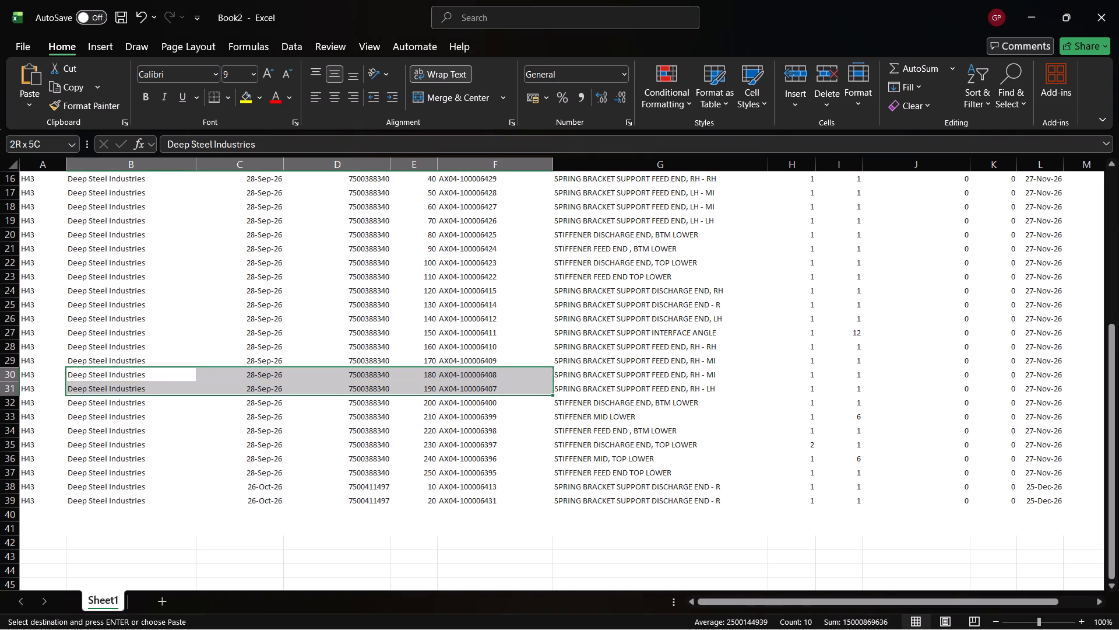
left_click(590, 374, "shift")
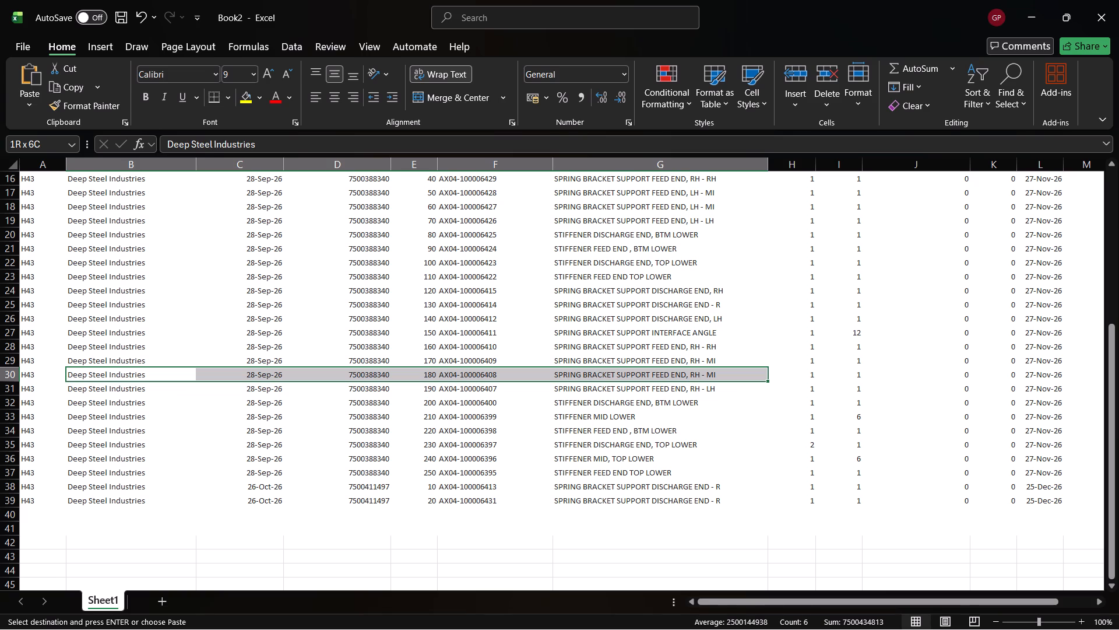
left_click(808, 375, "shift")
key("ctrl+c")
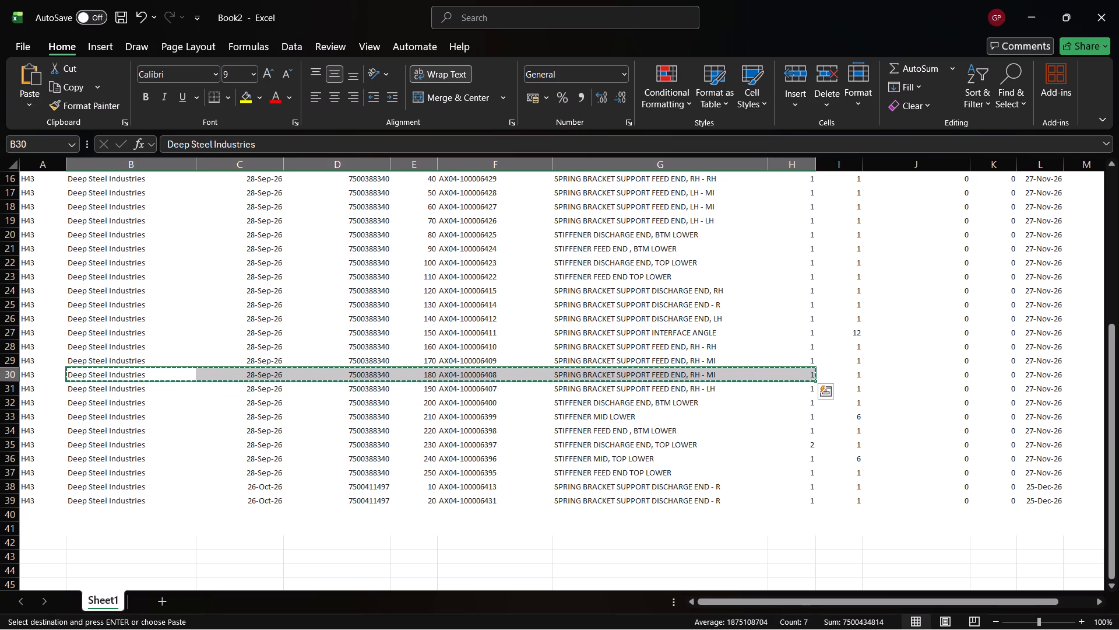
scroll(808, 375, "up", 6)
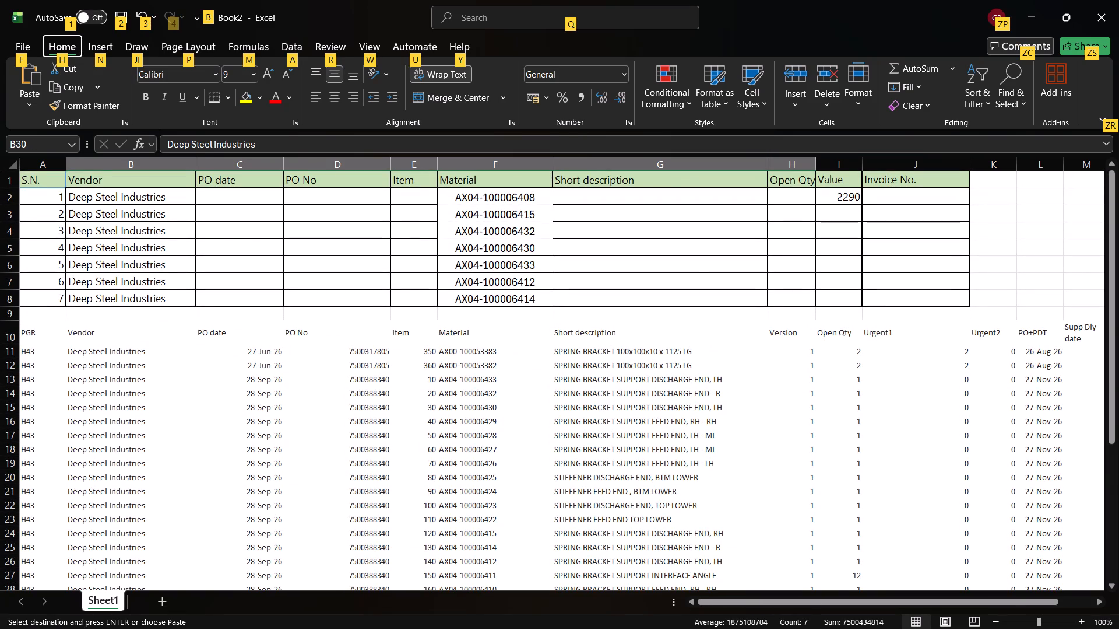
scroll(207, 374, "down", 2)
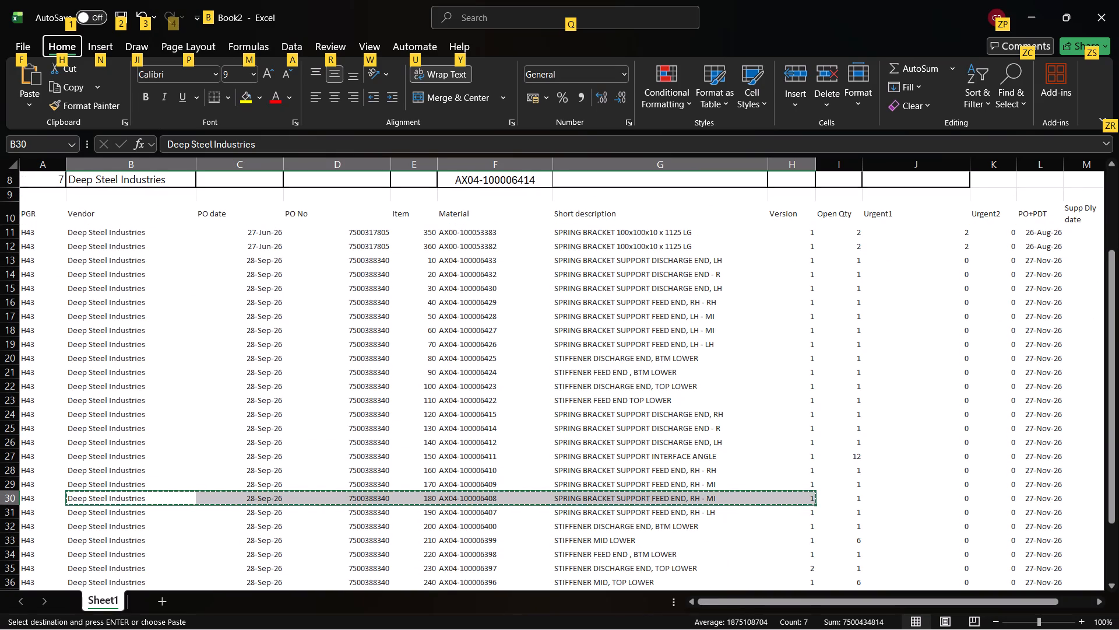
key("ctrl+c")
scroll(154, 341, "up", 4)
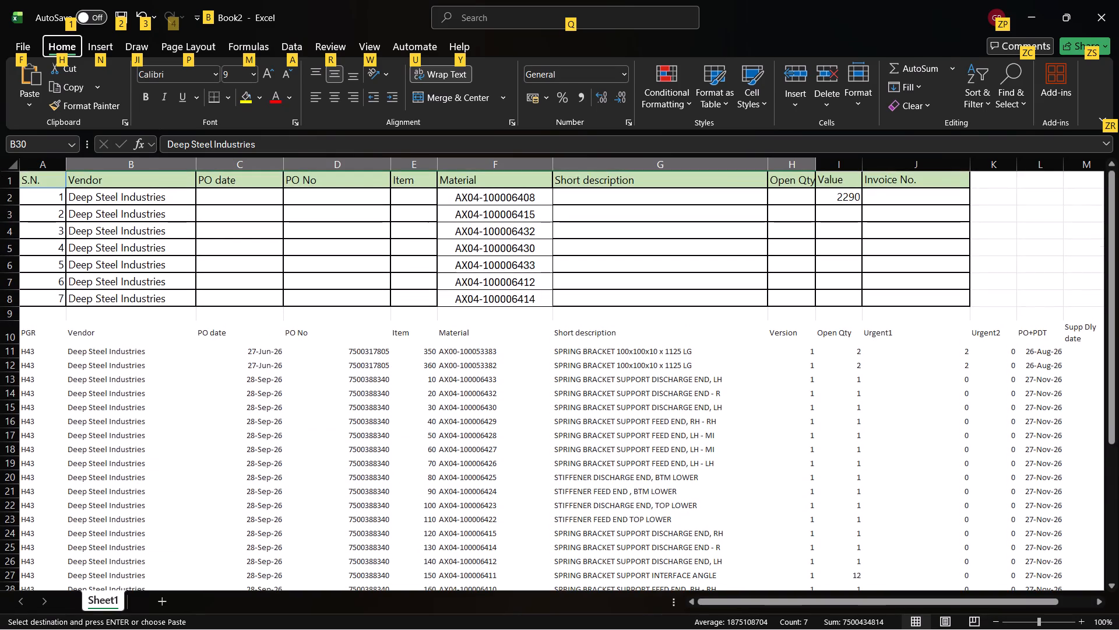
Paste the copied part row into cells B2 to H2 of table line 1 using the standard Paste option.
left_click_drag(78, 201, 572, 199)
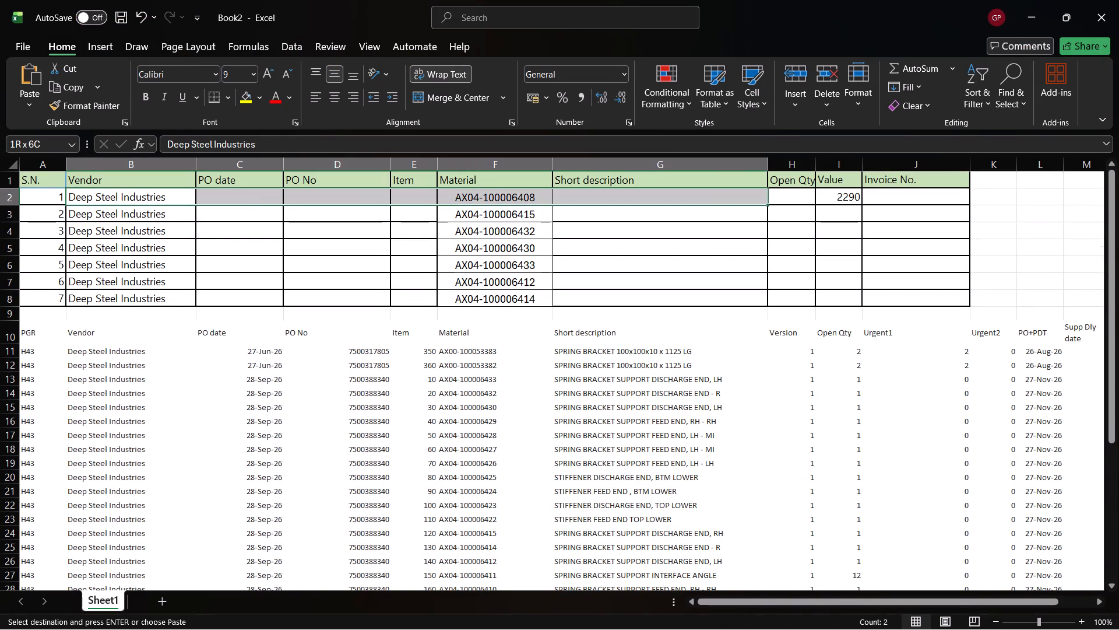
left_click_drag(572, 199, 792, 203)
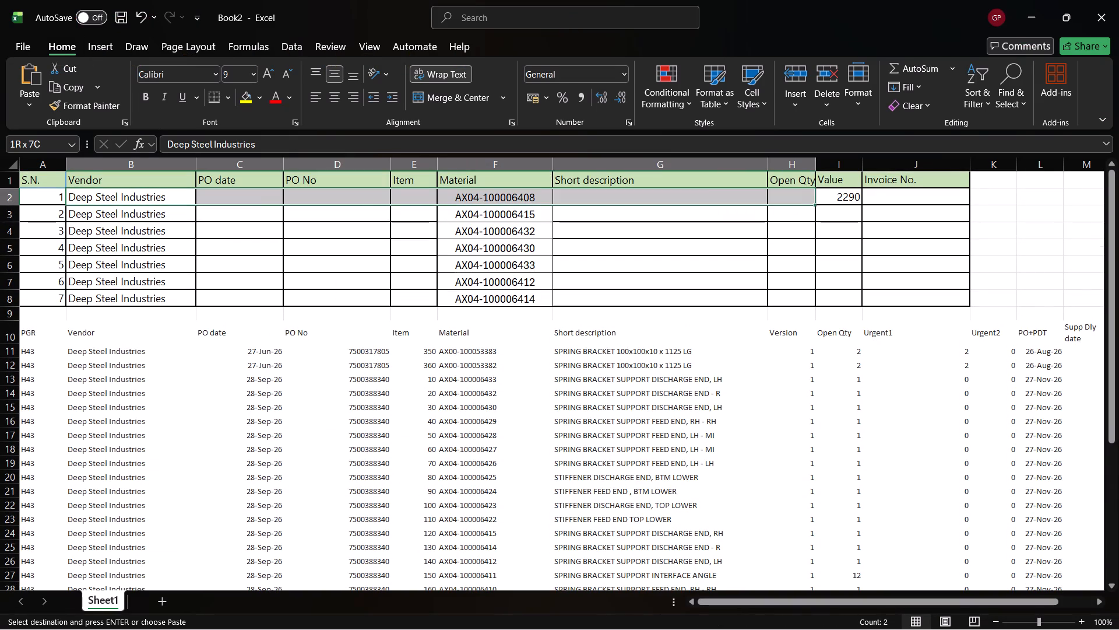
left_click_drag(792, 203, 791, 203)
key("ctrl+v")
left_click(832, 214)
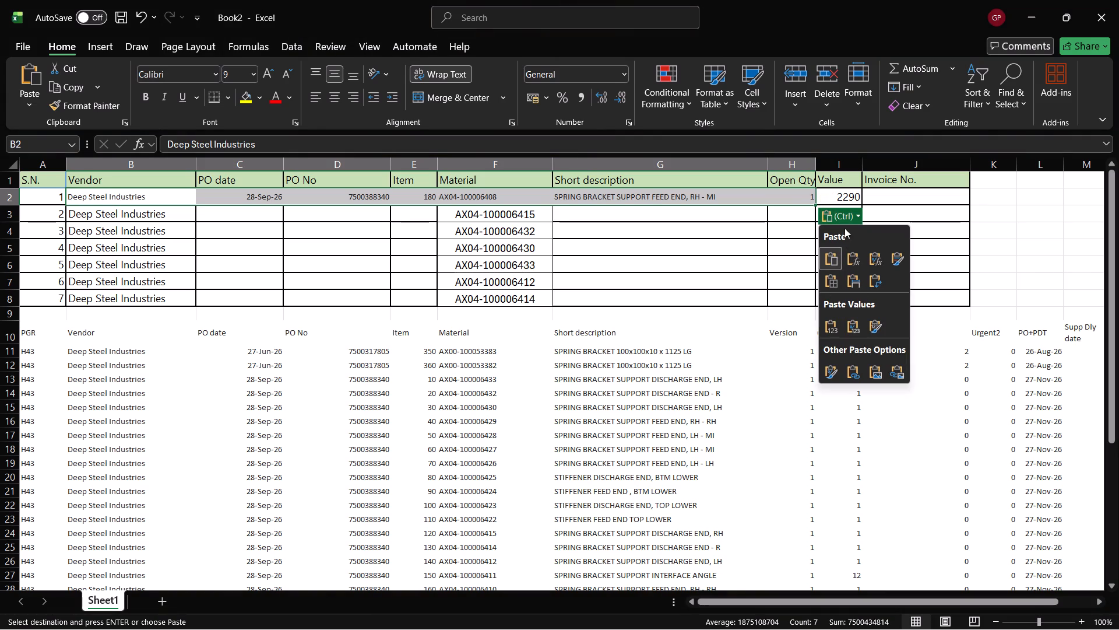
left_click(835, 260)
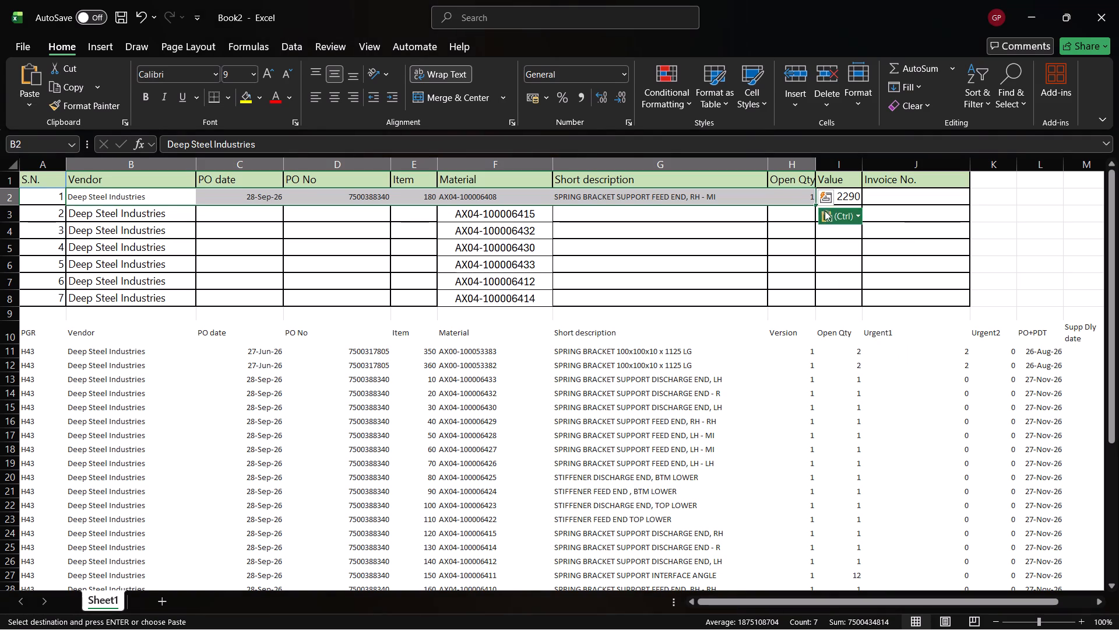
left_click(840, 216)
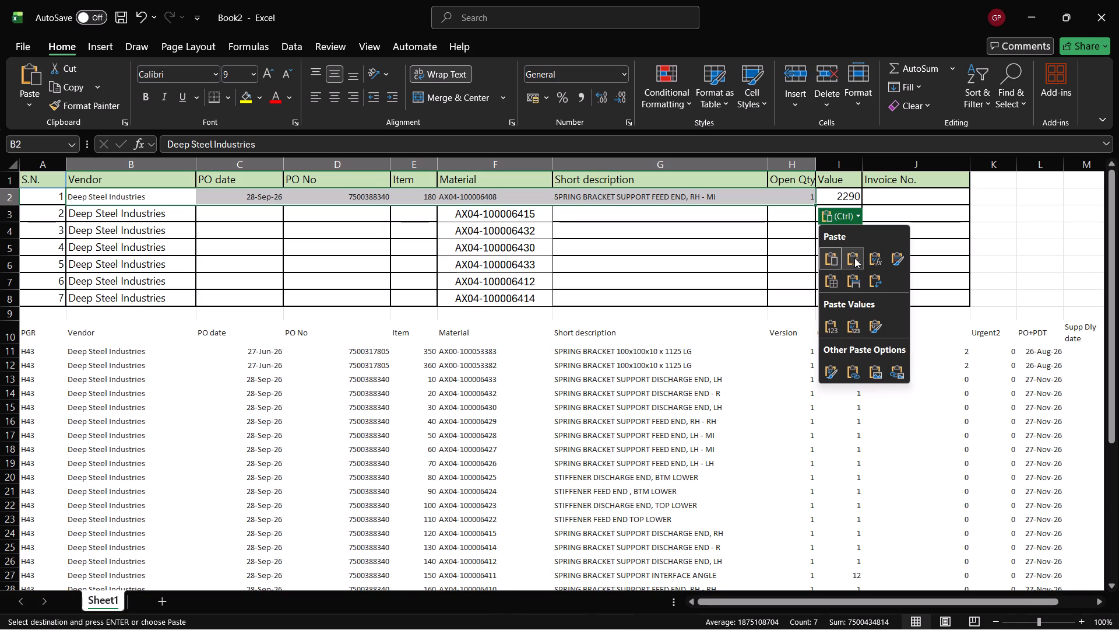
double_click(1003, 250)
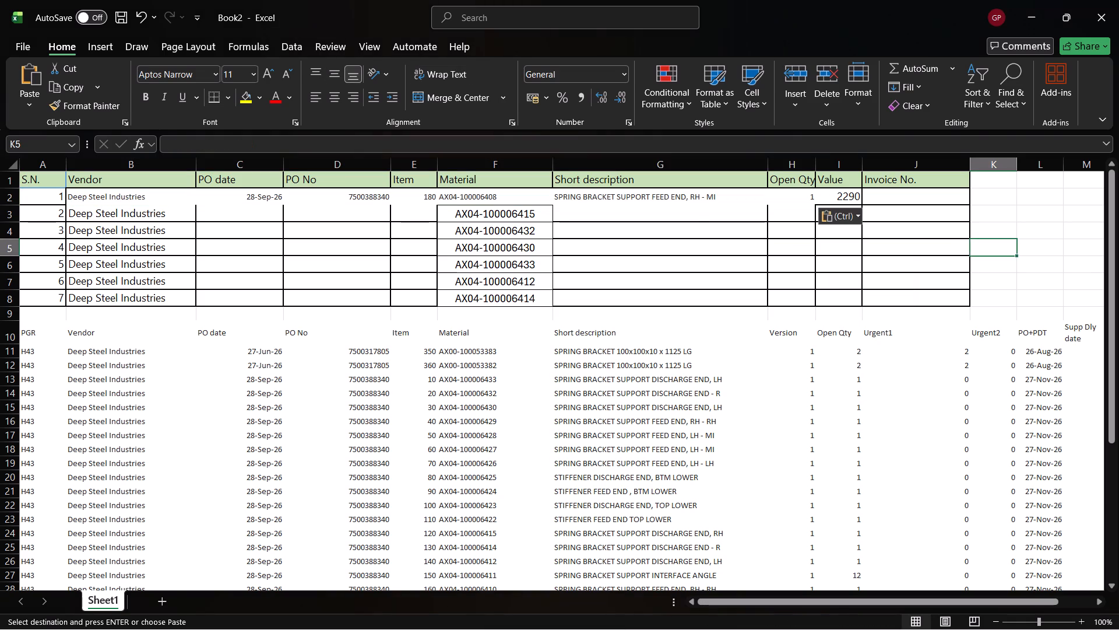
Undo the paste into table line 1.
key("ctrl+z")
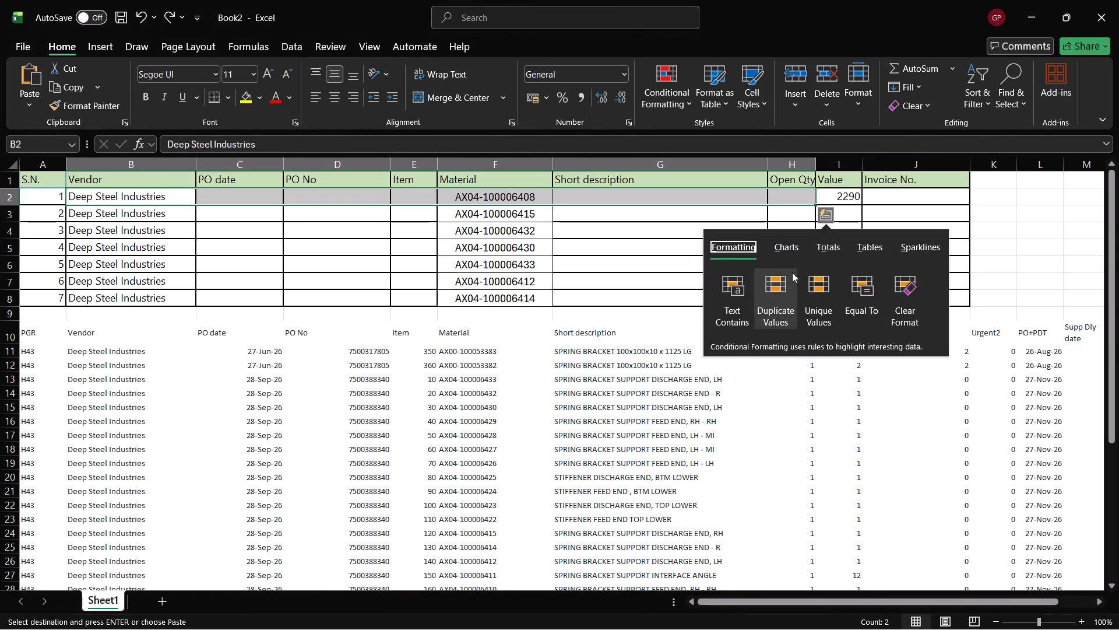
Clear the copy selection, undo line 1's 2290 value and the part list paste below the table, and keep table lines 8 and 9 deleted.
left_click(1074, 309)
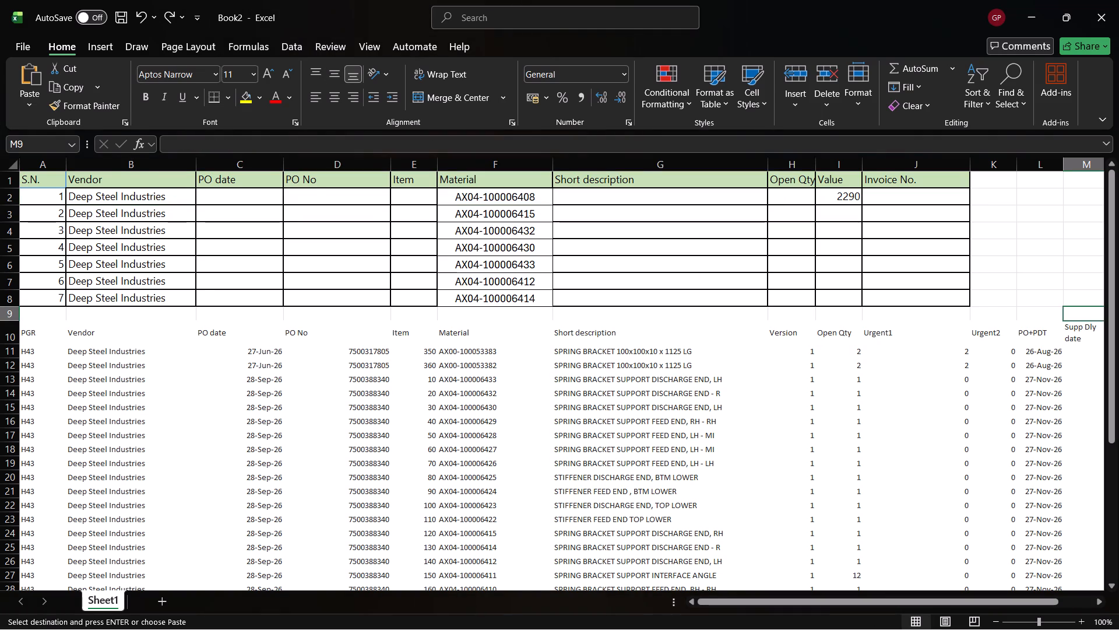
key("Escape")
key("Escape")
scroll(930, 271, "right", 8)
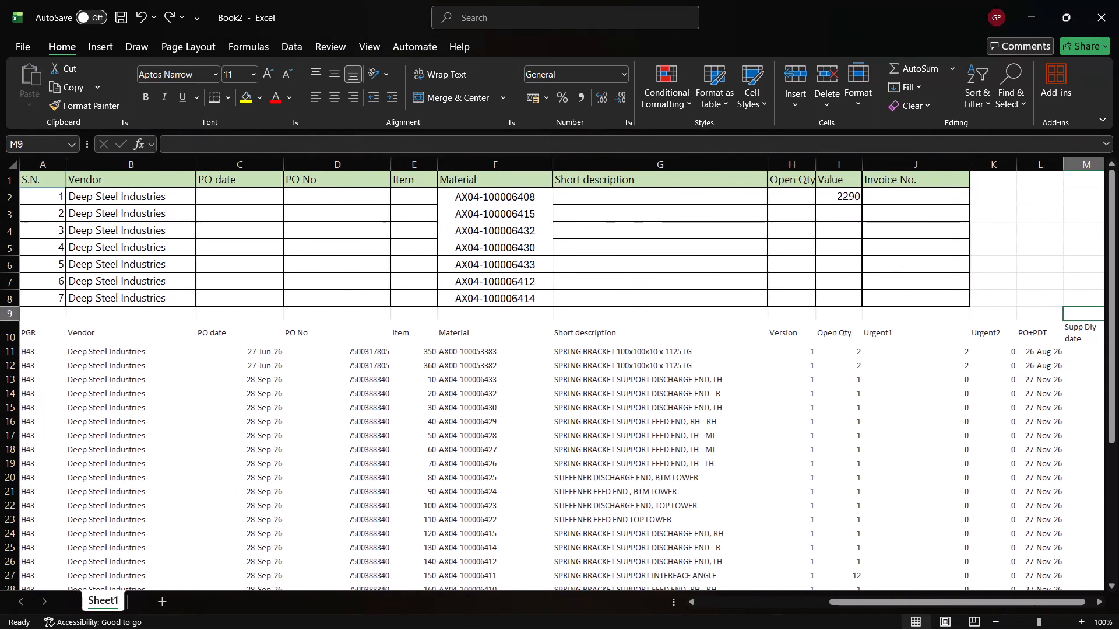
scroll(364, 488, "down", 3)
scroll(364, 488, "up", 3)
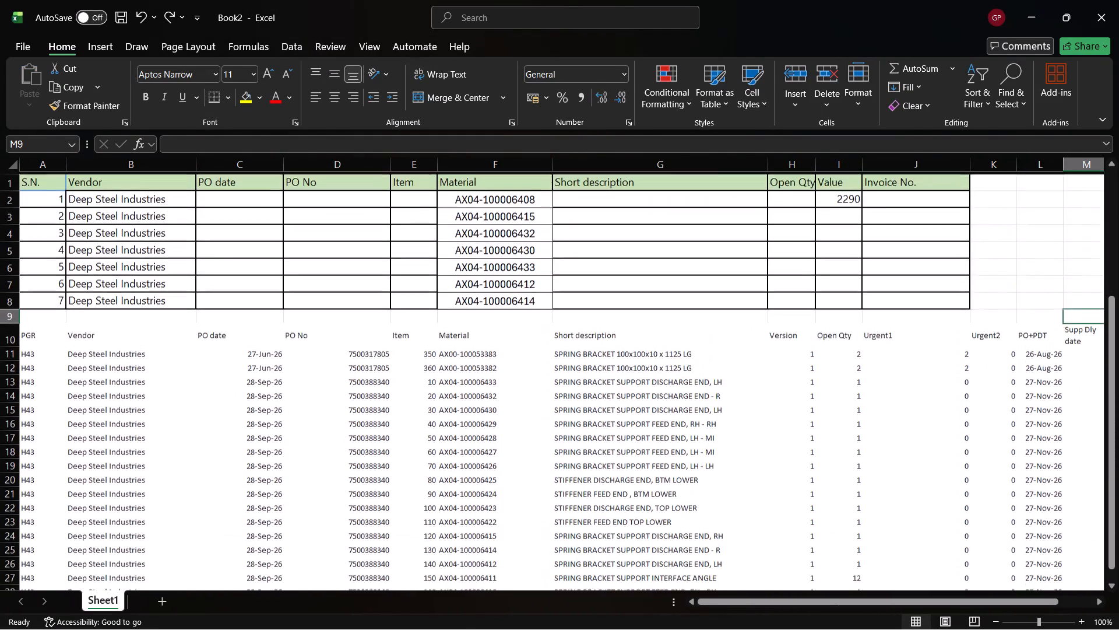
key("ctrl+z")
key("ctrl+z")
key("ctrl+z")
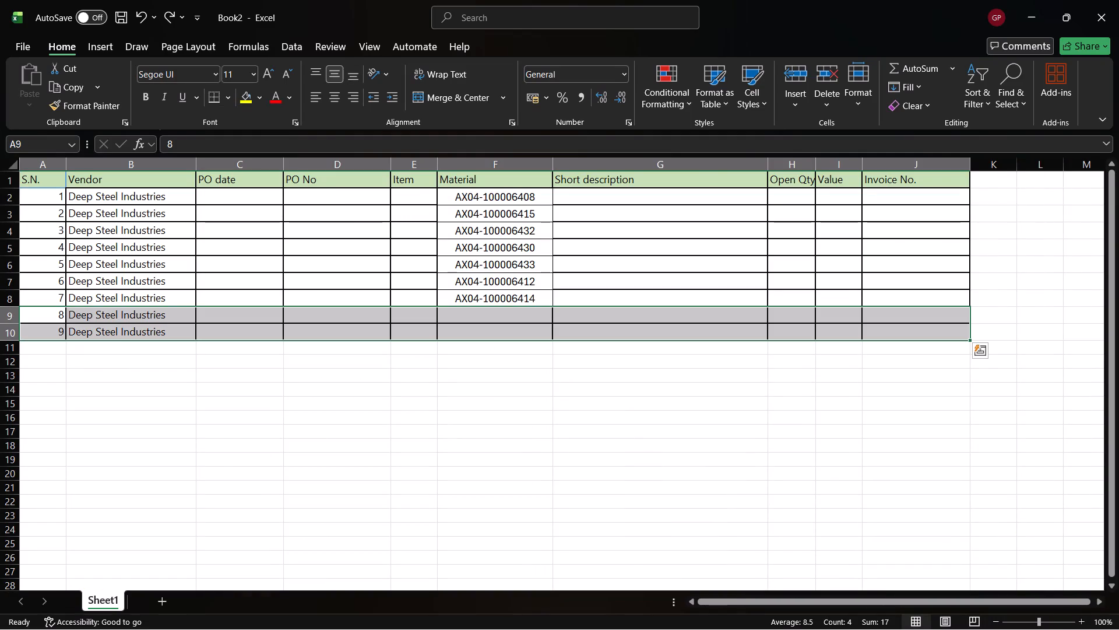
key("ctrl+y")
left_click(272, 578)
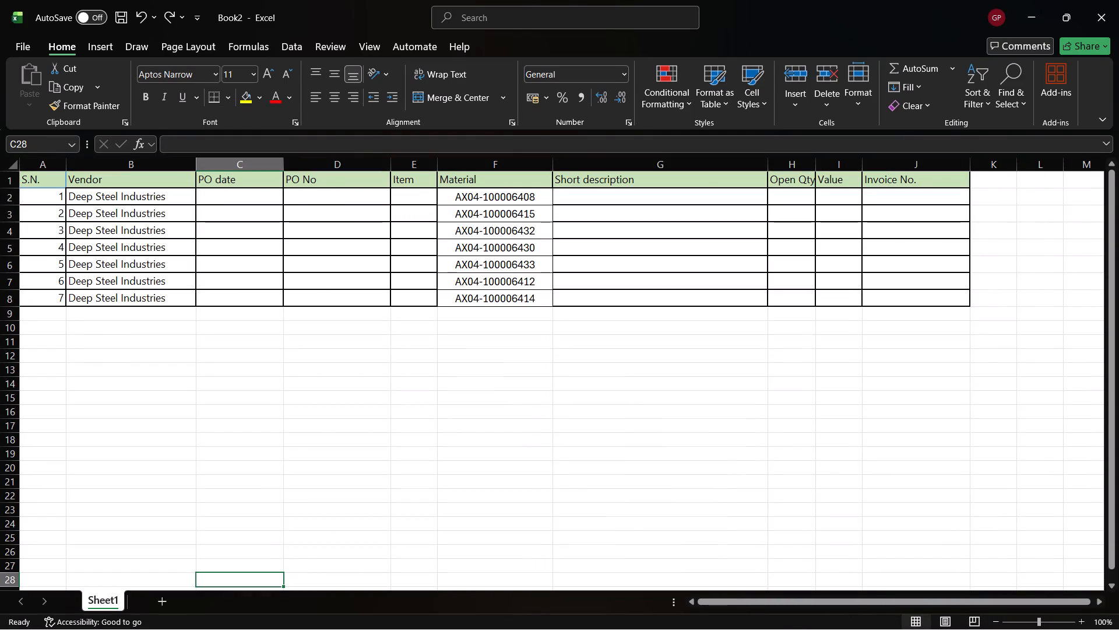
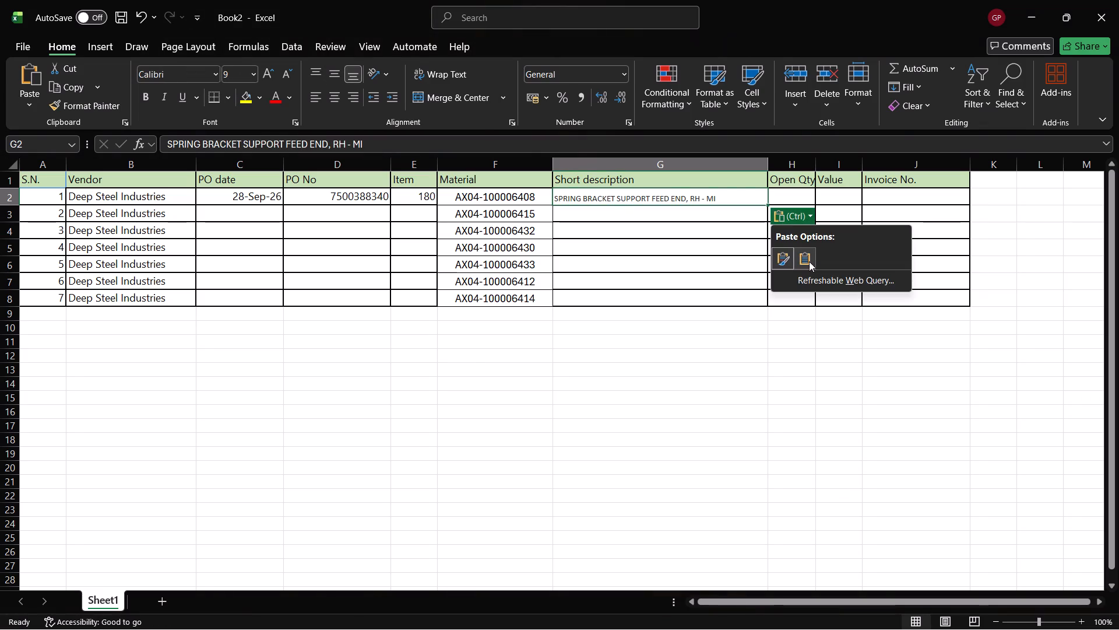
Match the short description pasted in G2 to the destination formatting and widen column G to fit its text.
left_click(809, 261)
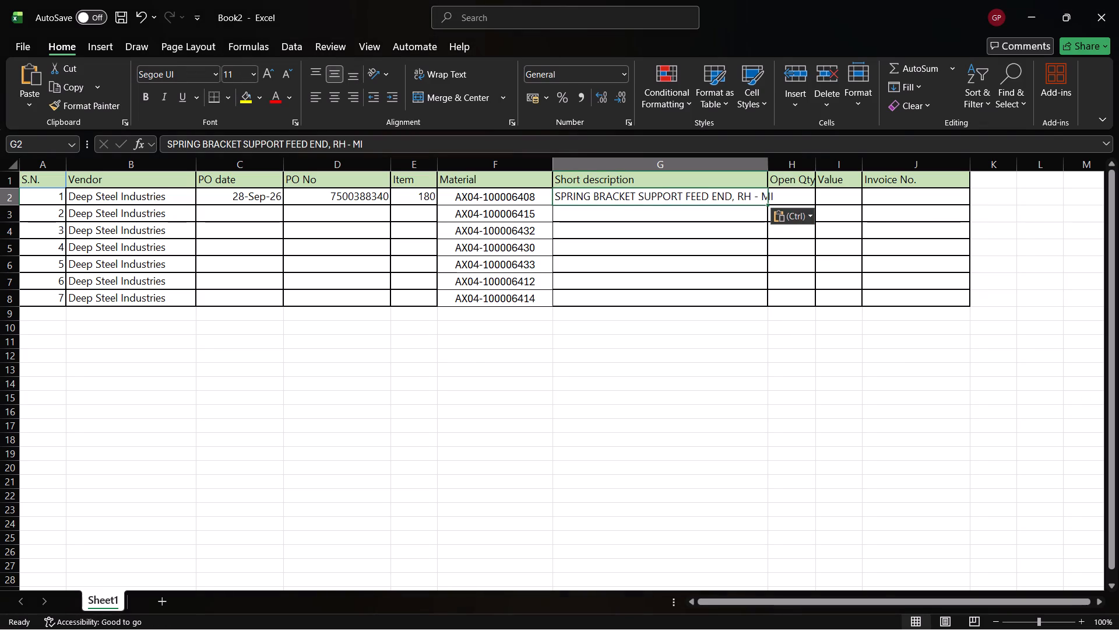
left_click_drag(766, 167, 786, 168)
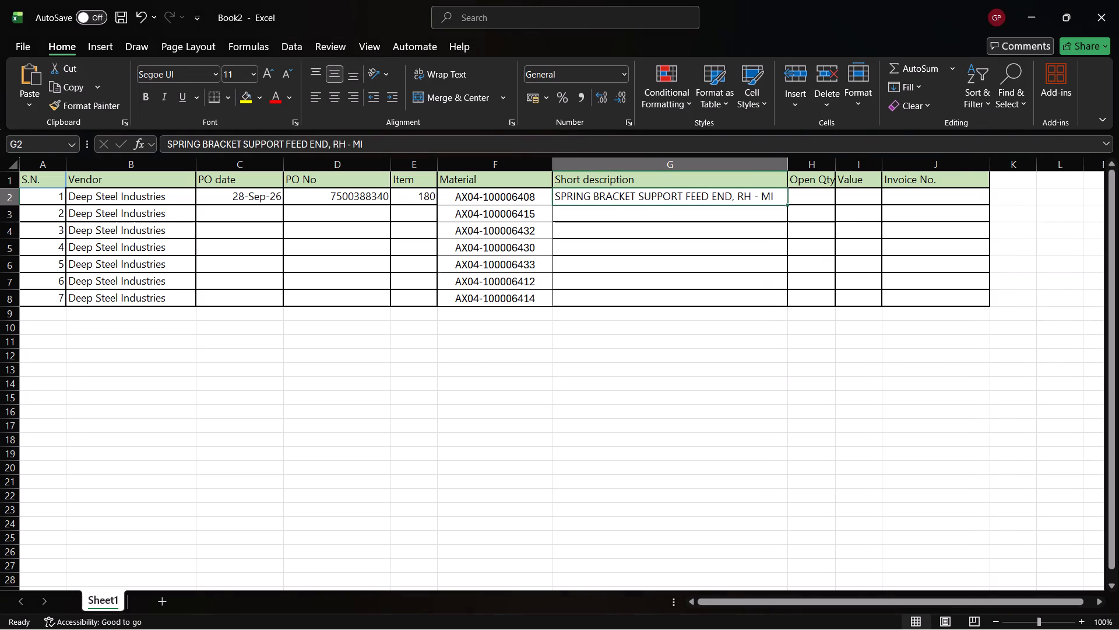
Enter an Open Qty of 1 and a Value of 22 for table line 1.
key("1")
key("ctrl+z")
left_click(805, 185, "ctrl")
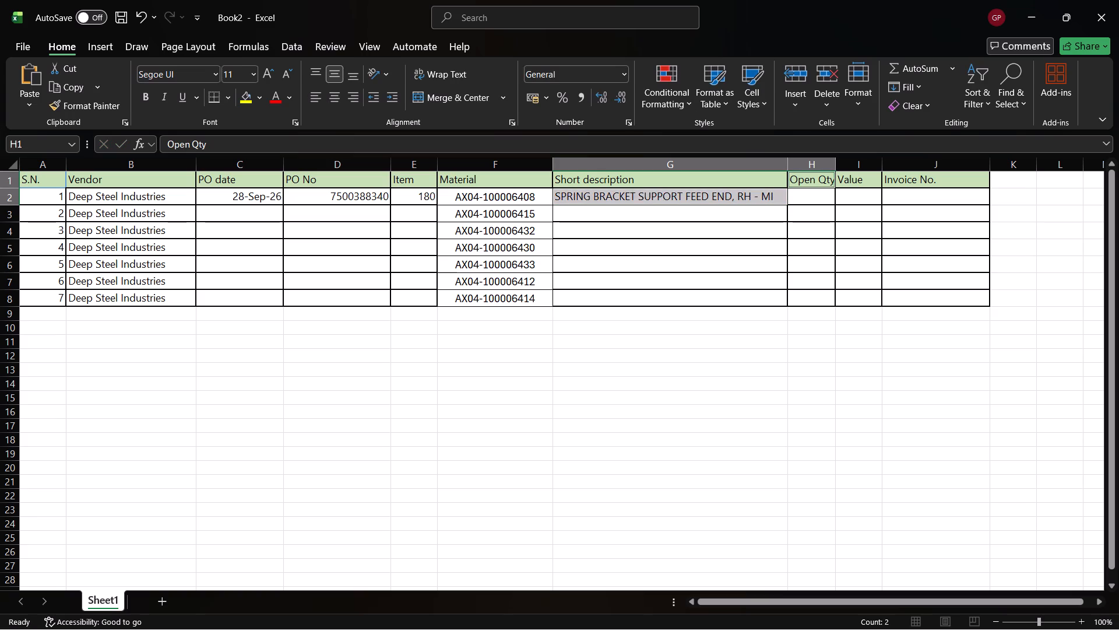
left_click(822, 204)
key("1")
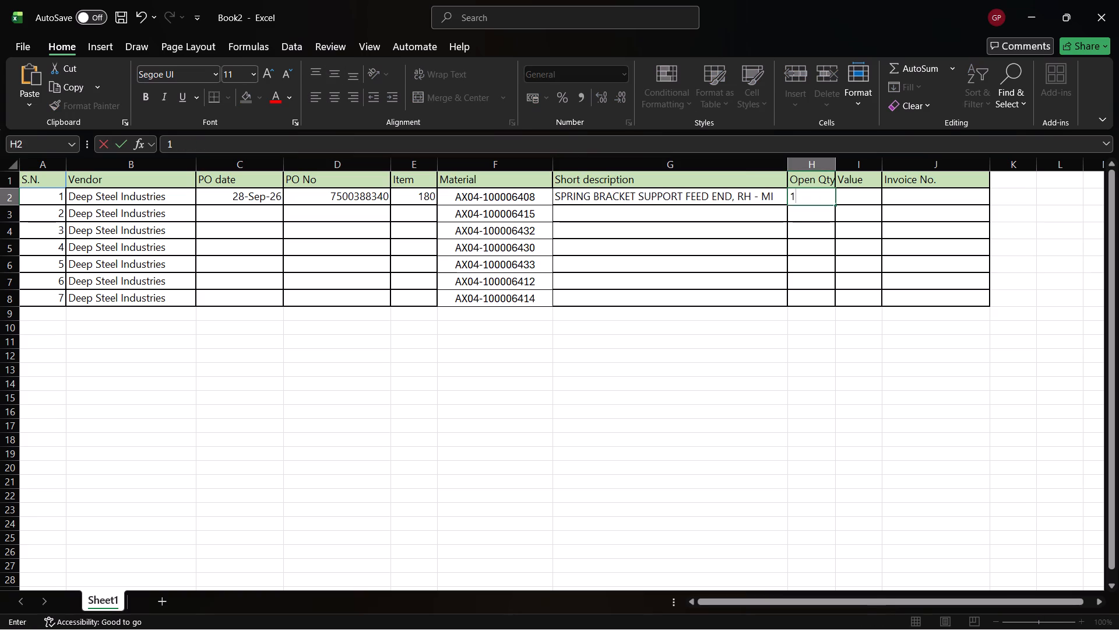
left_click(857, 204)
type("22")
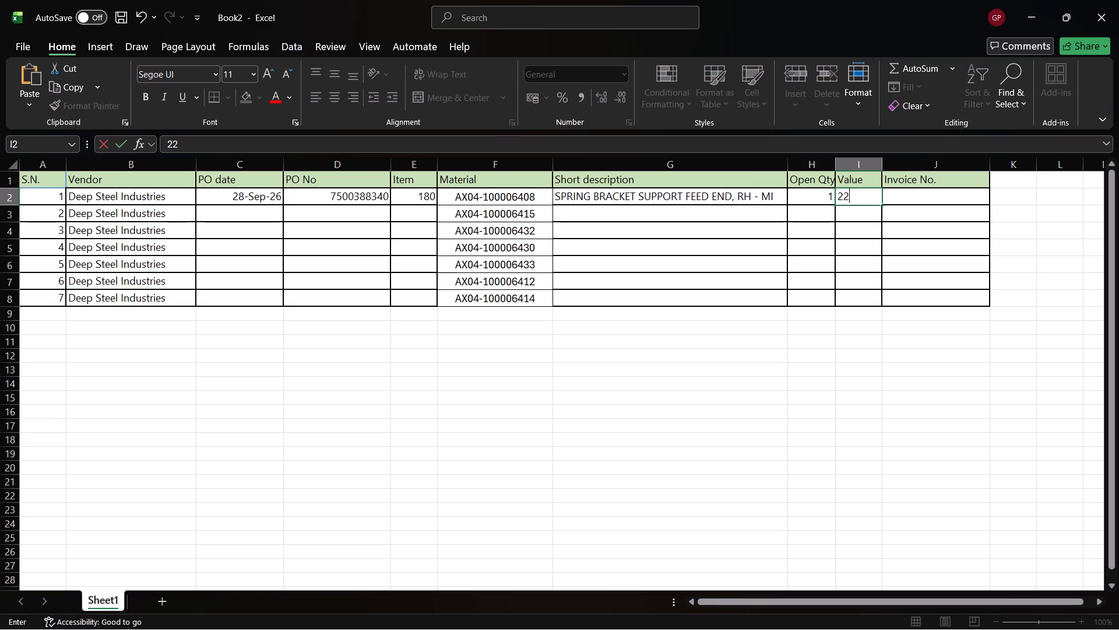
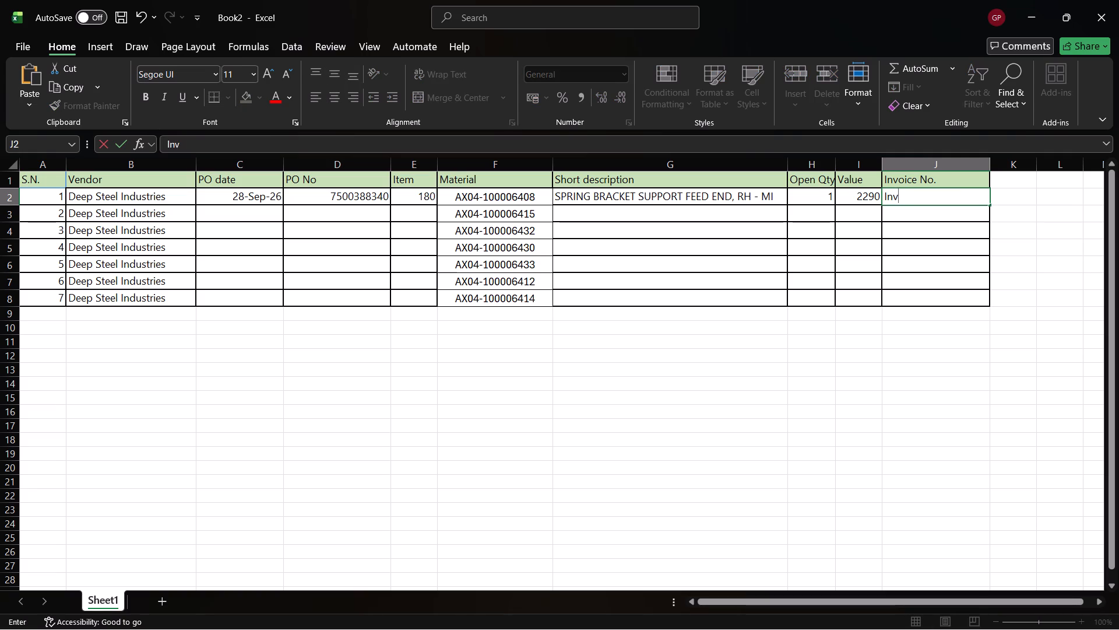
Enter Invoice No. 150 in J2 and fill the series down to Invoice No. 156 in J8.
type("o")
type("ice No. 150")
left_click_drag(988, 206, 992, 304)
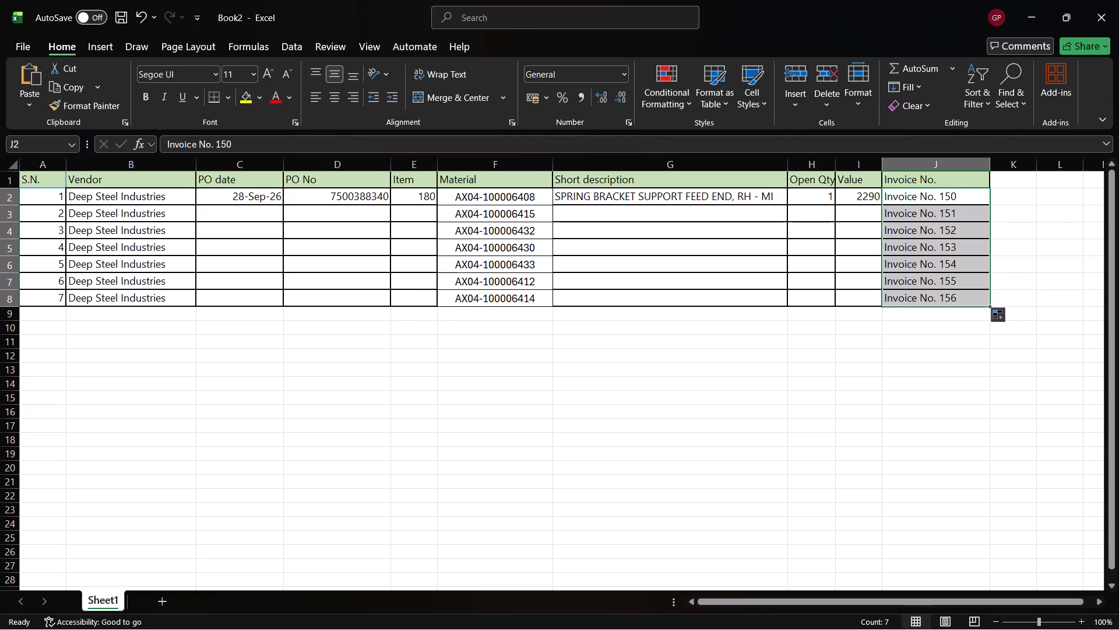
left_click(218, 213)
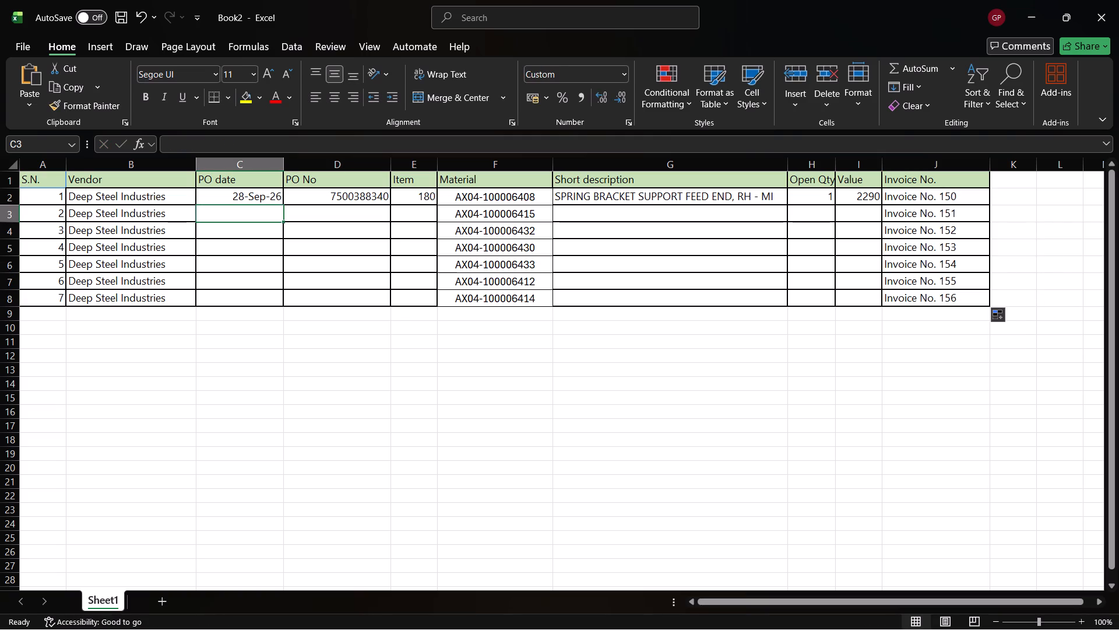
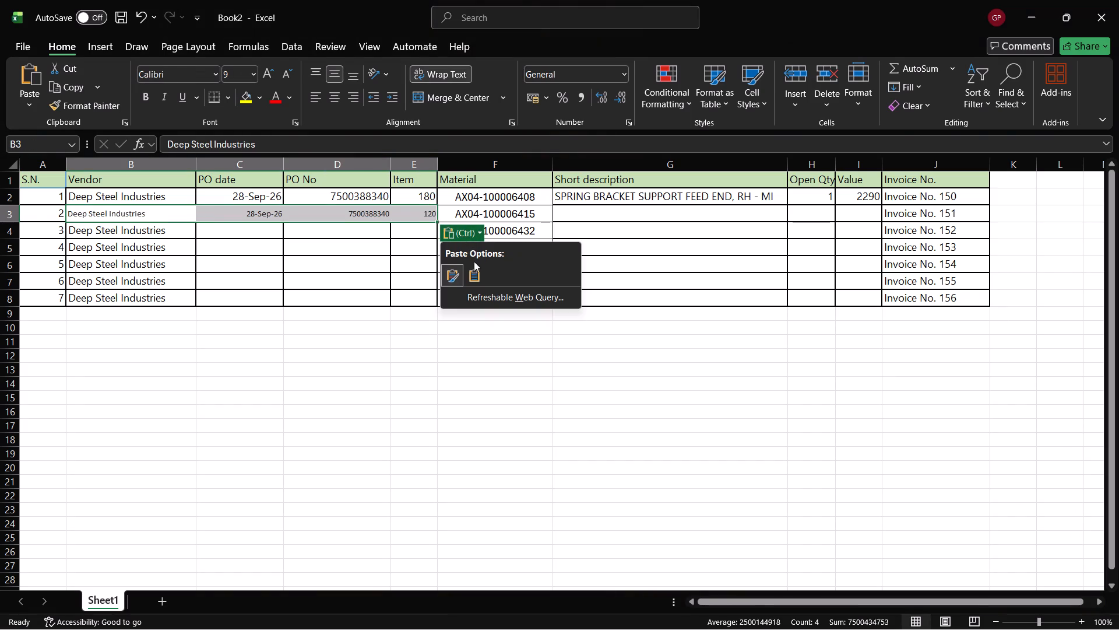
Make the purchase order details pasted into cells B3 to E3 of table line 2 match the destination formatting.
left_click(474, 267)
left_click(621, 222)
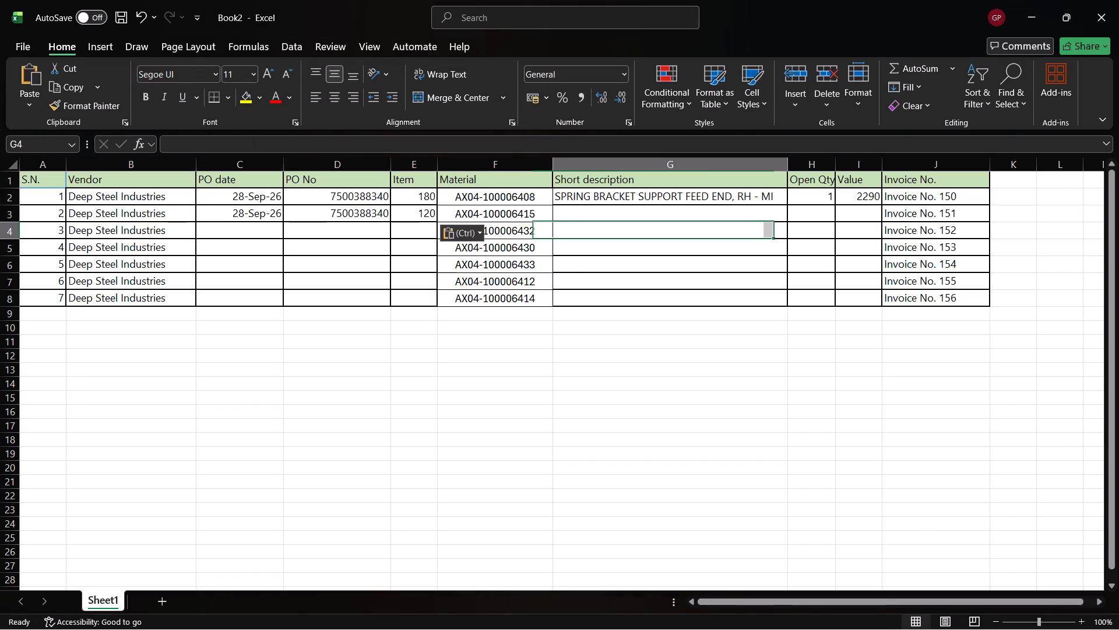
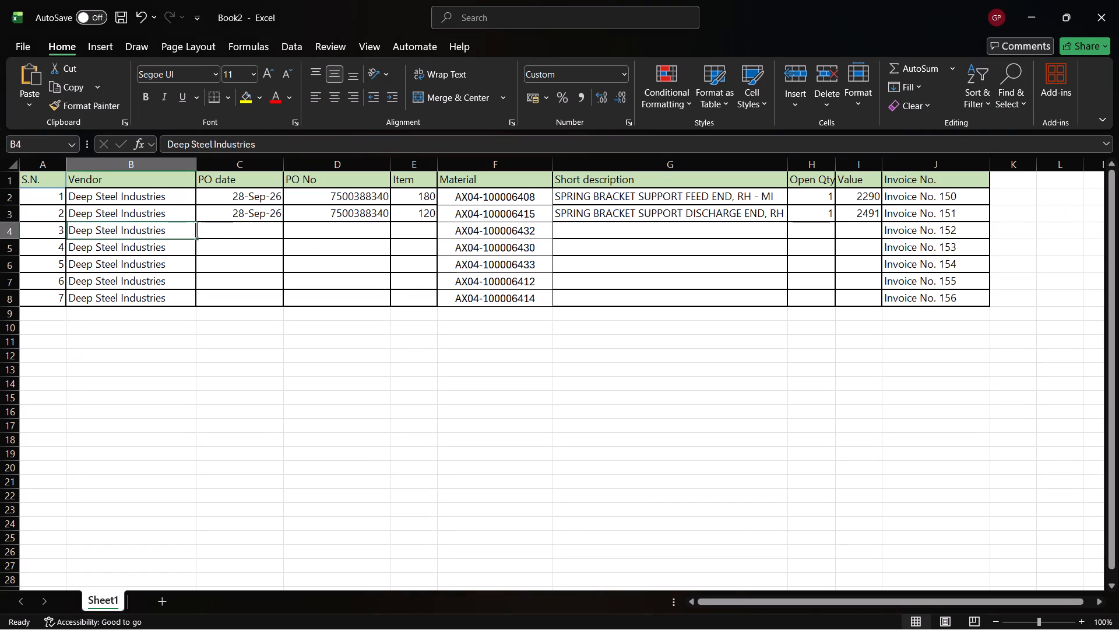
left_click_drag(80, 229, 690, 237)
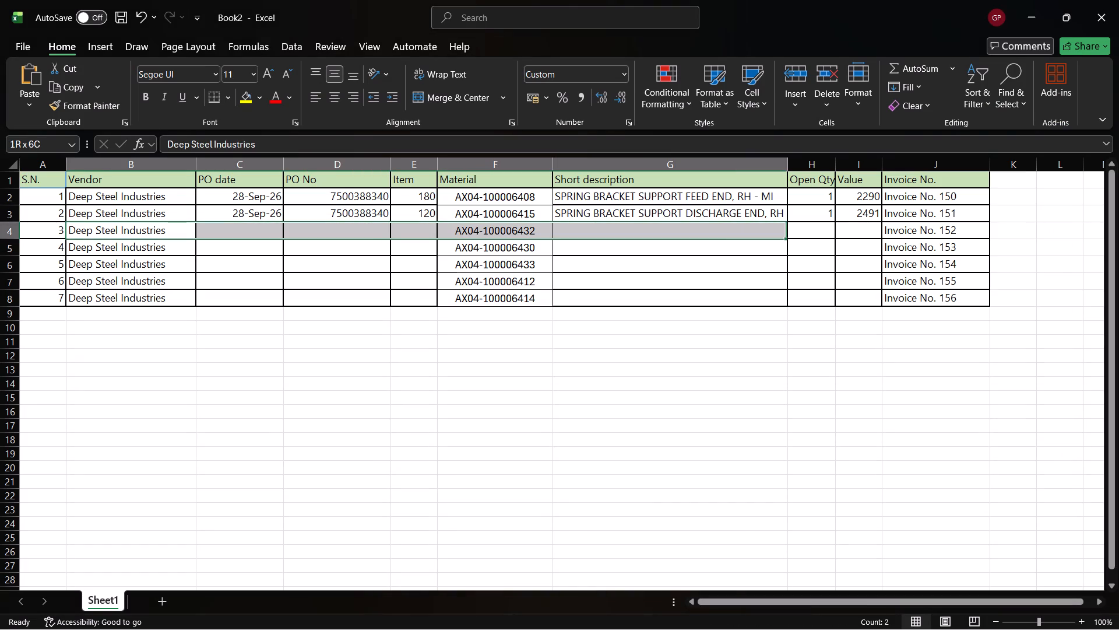
left_click_drag(690, 237, 818, 236)
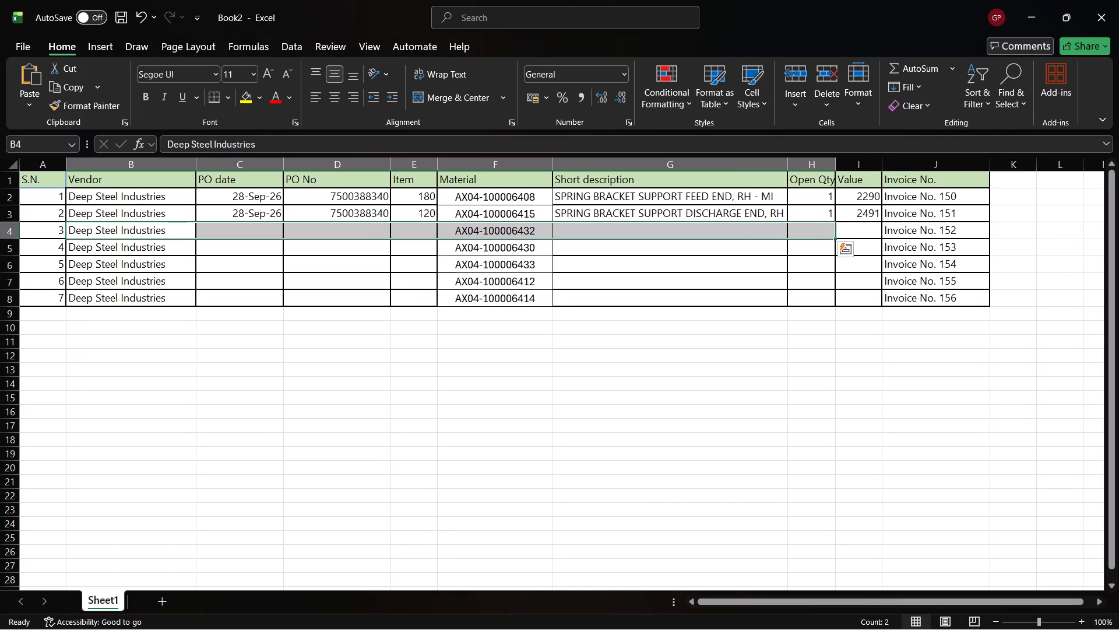
key("ctrl+v")
left_click_drag(869, 247, 870, 289)
left_click(870, 289)
left_click(860, 232)
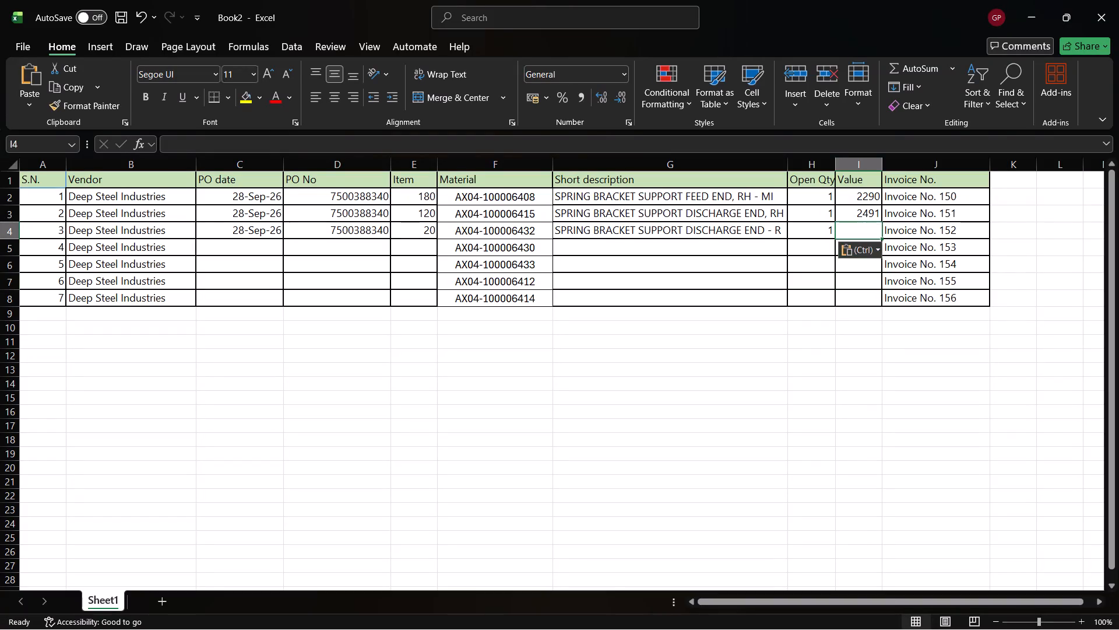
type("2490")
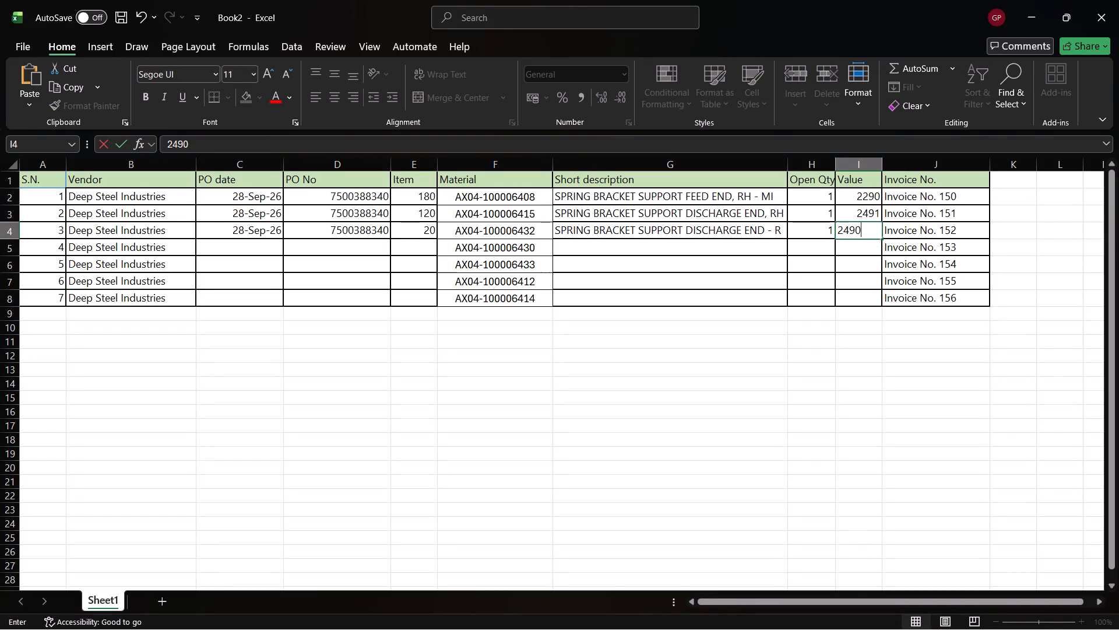
left_click(227, 249)
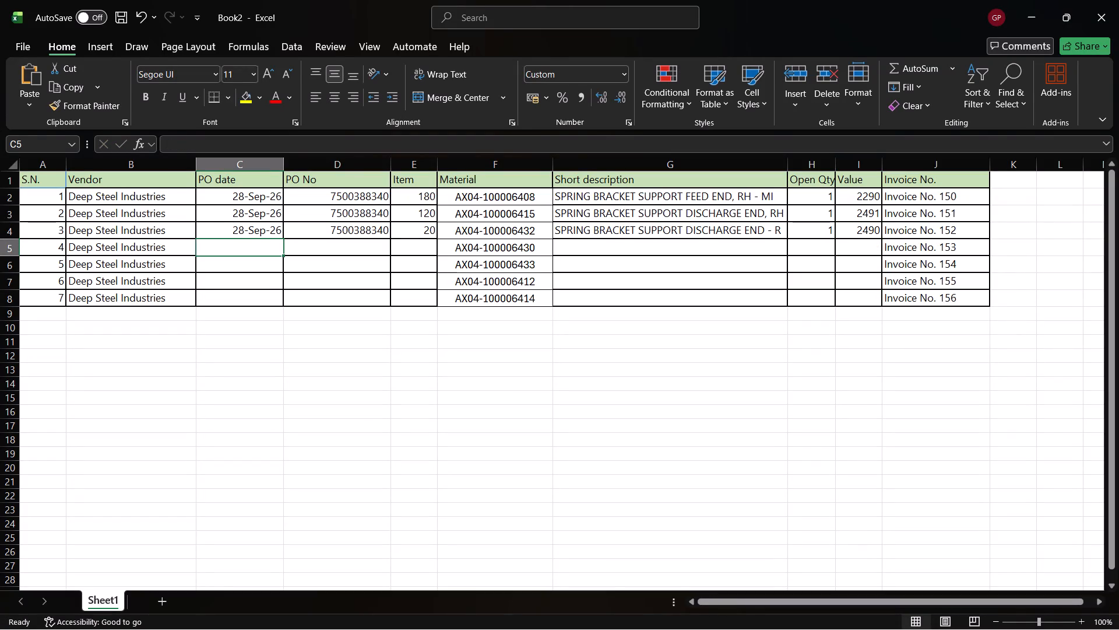
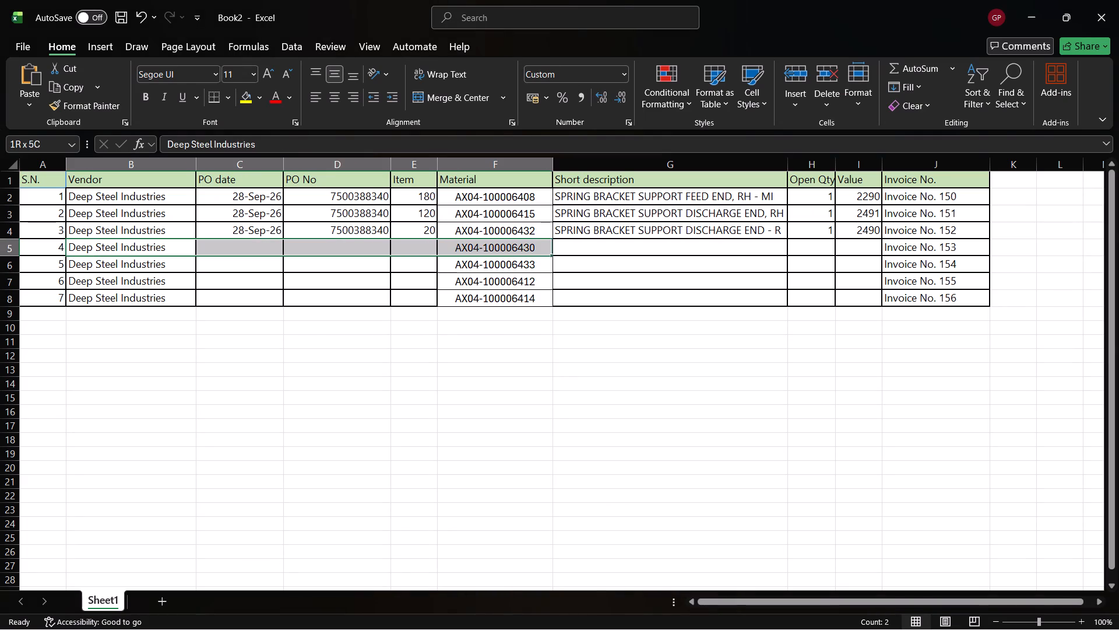
left_click_drag(553, 244, 810, 247)
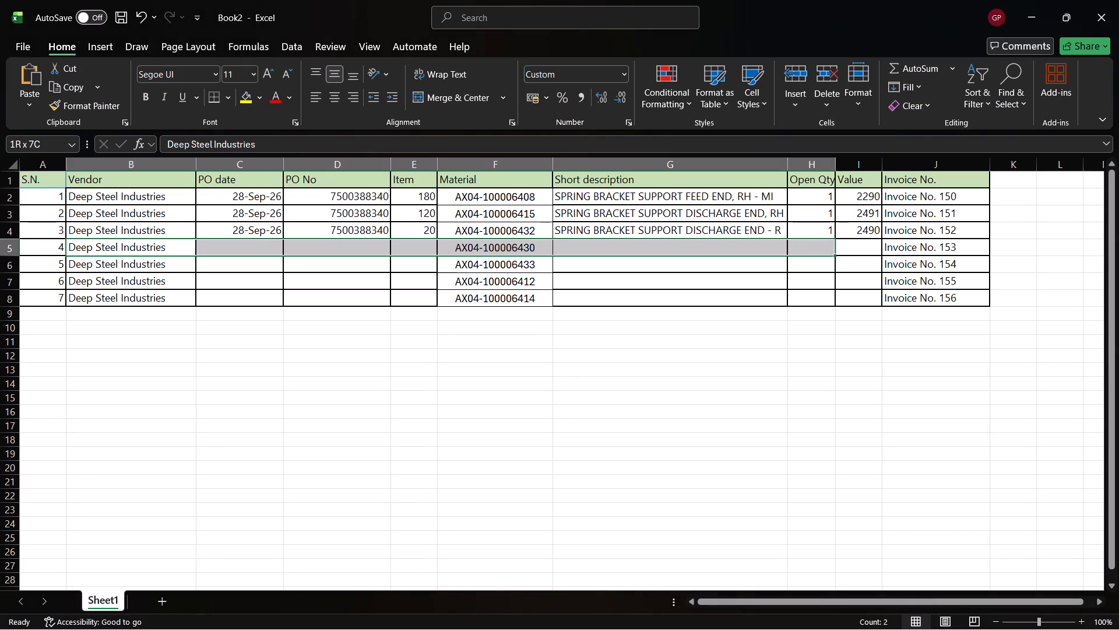
left_click_drag(810, 247, 810, 247)
key("ctrl+v")
left_click(867, 268)
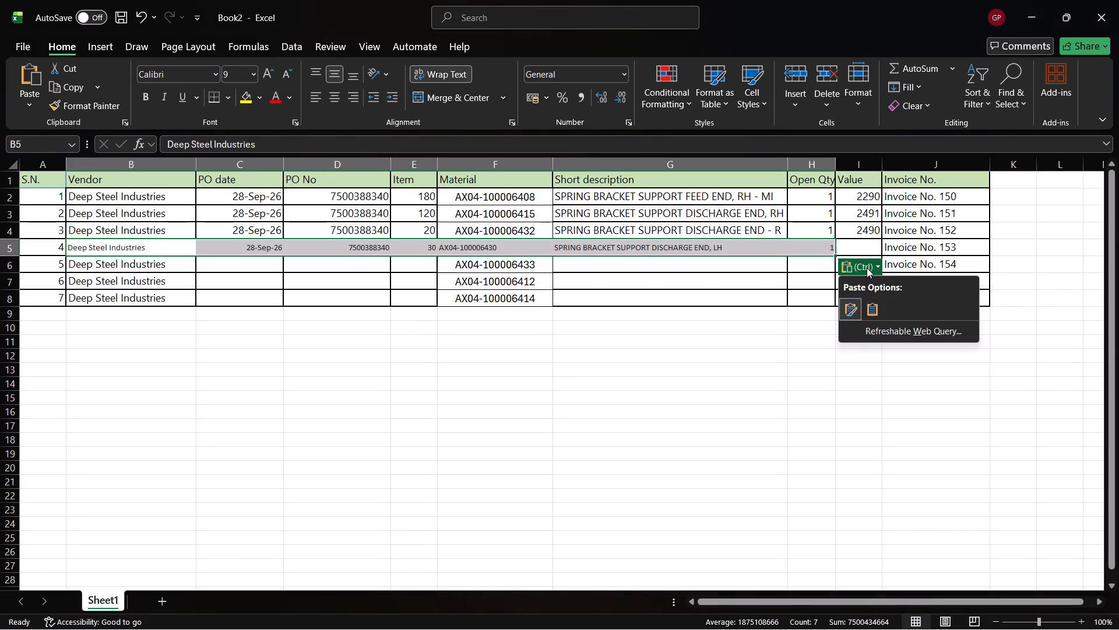
left_click(871, 306)
left_click(864, 248)
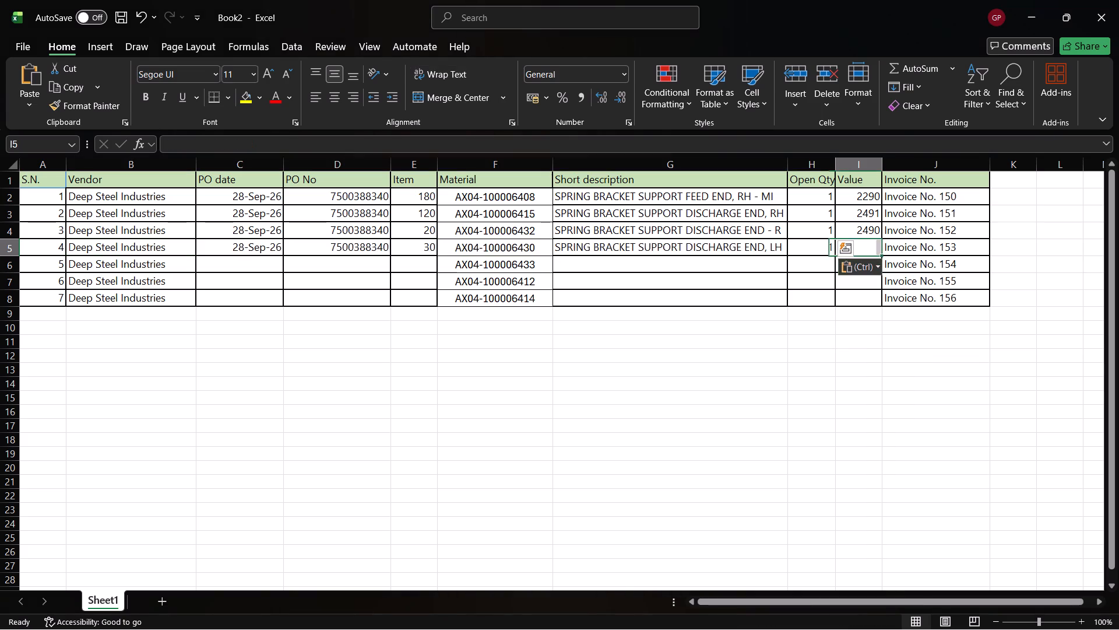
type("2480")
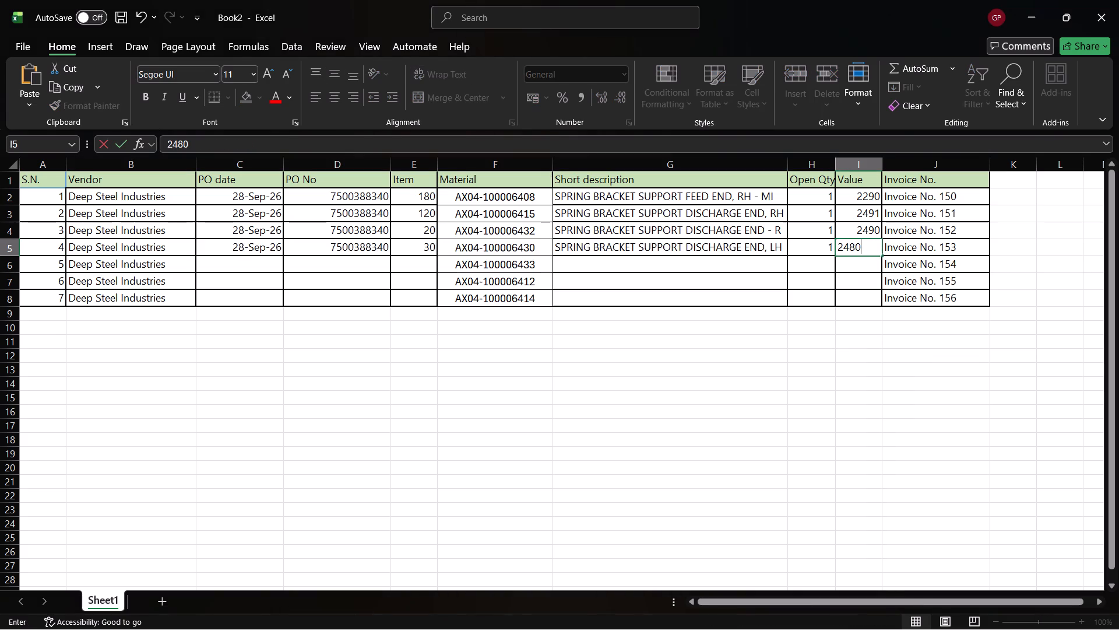
left_click(230, 263)
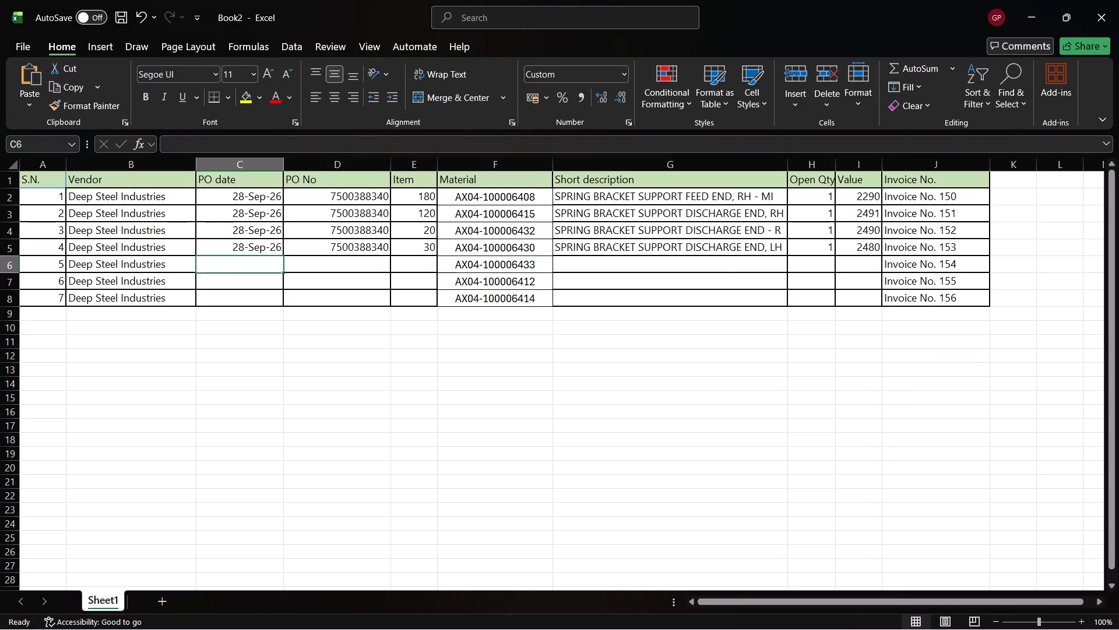
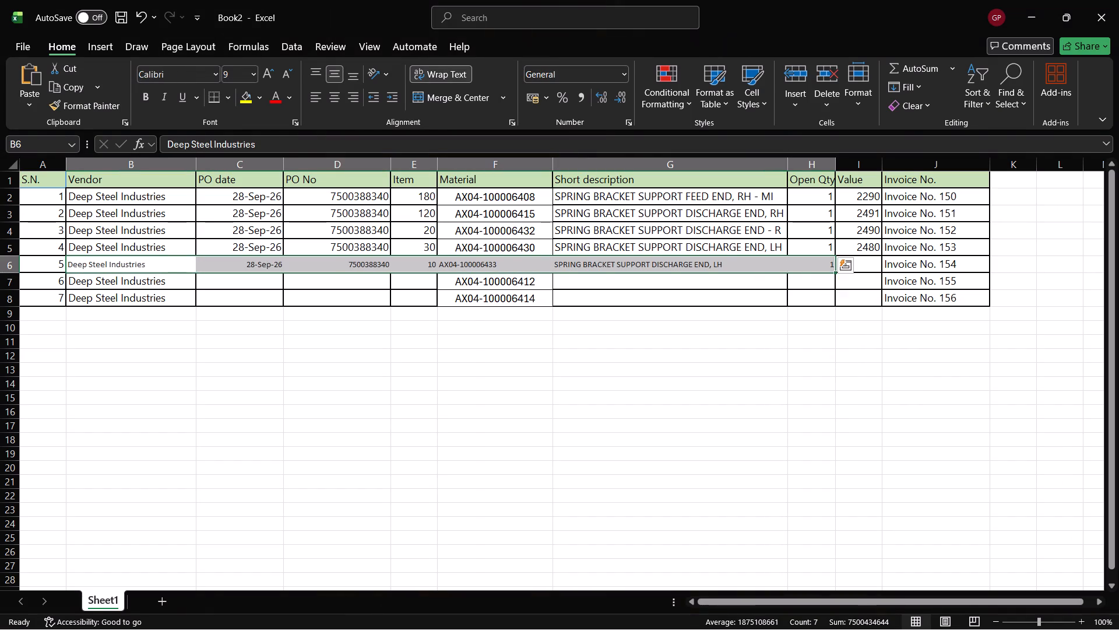
left_click(871, 262)
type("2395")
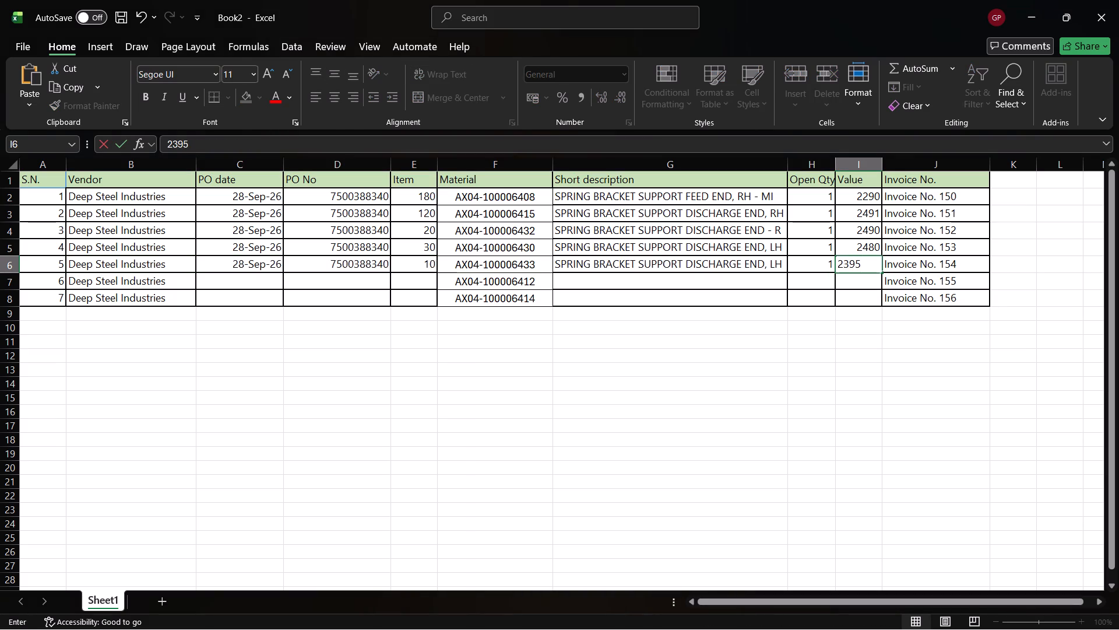
left_click(107, 278)
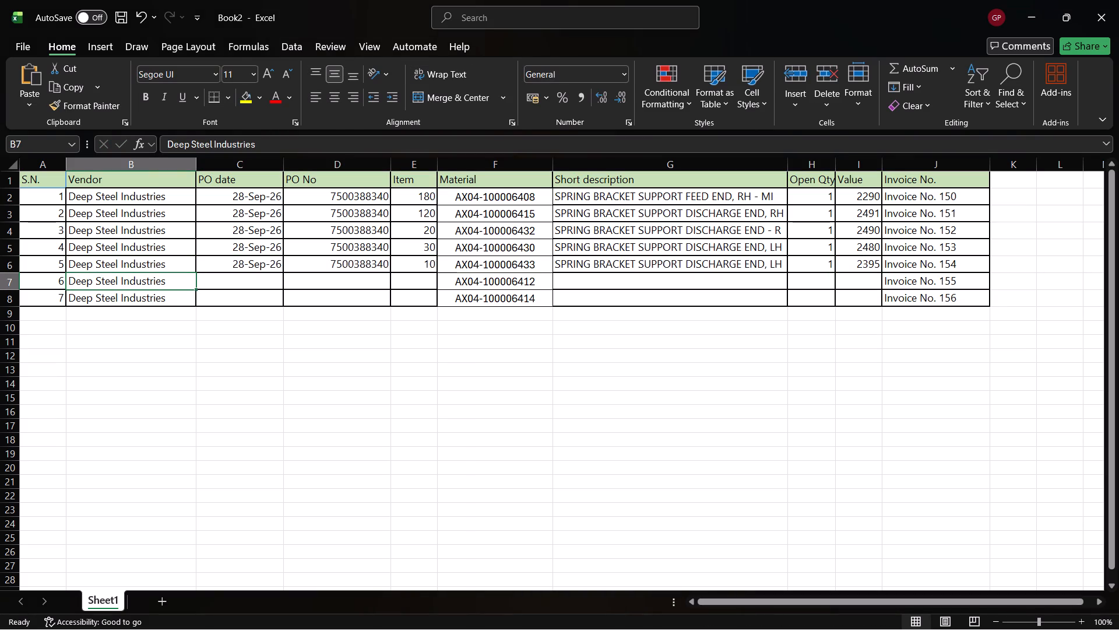
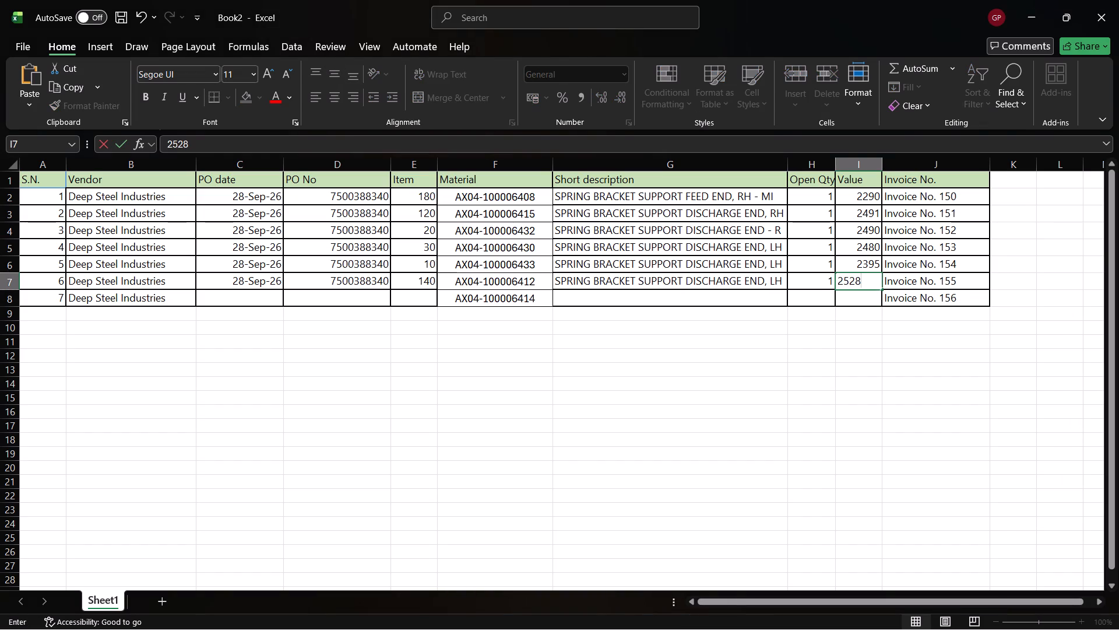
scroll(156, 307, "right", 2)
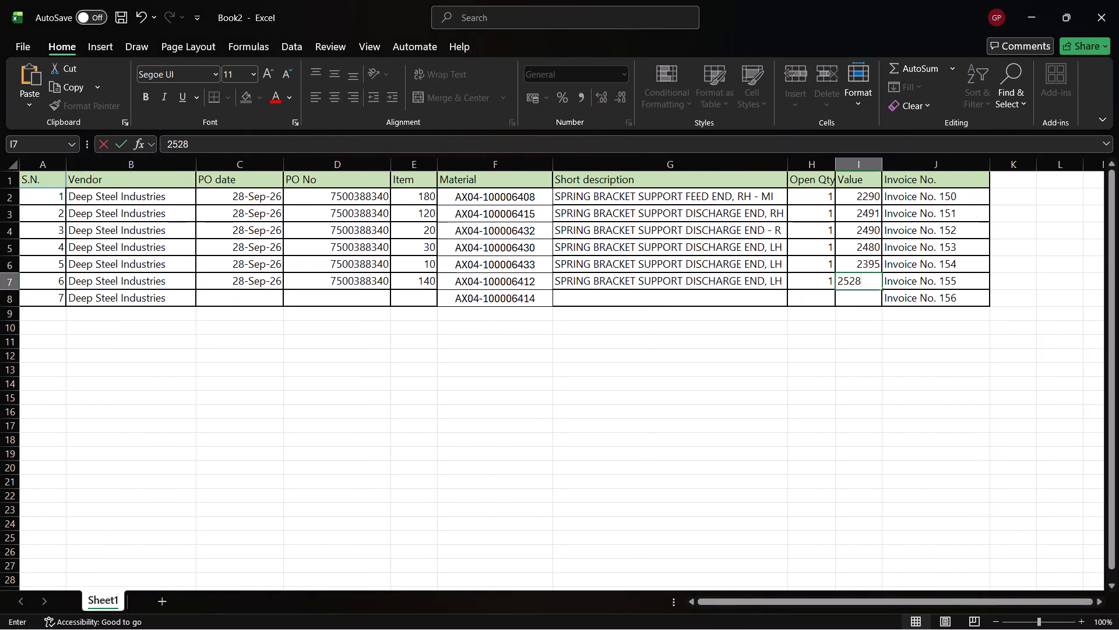
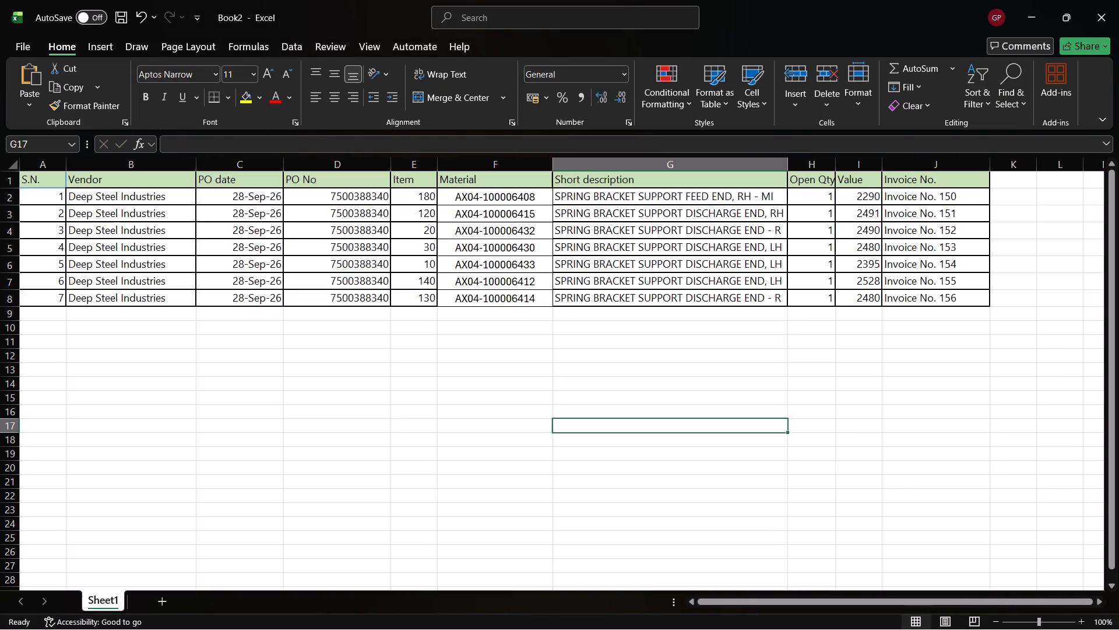
Start saving the Book2 workbook containing the completed Deep Steel Industries material table.
scroll(379, 422, "up", 6)
key("ctrl+s")
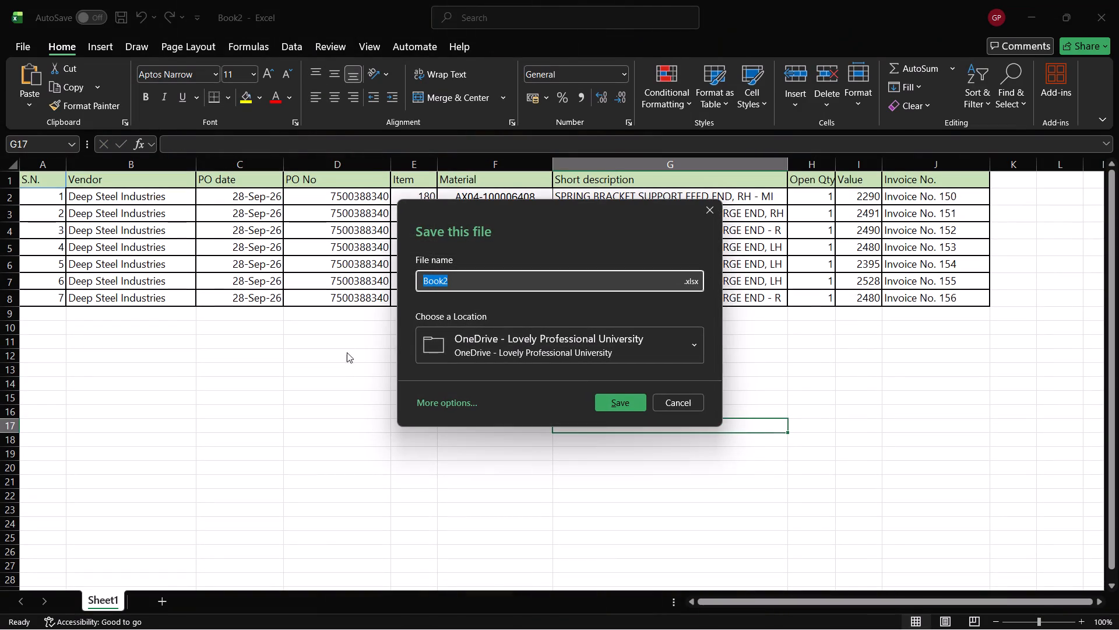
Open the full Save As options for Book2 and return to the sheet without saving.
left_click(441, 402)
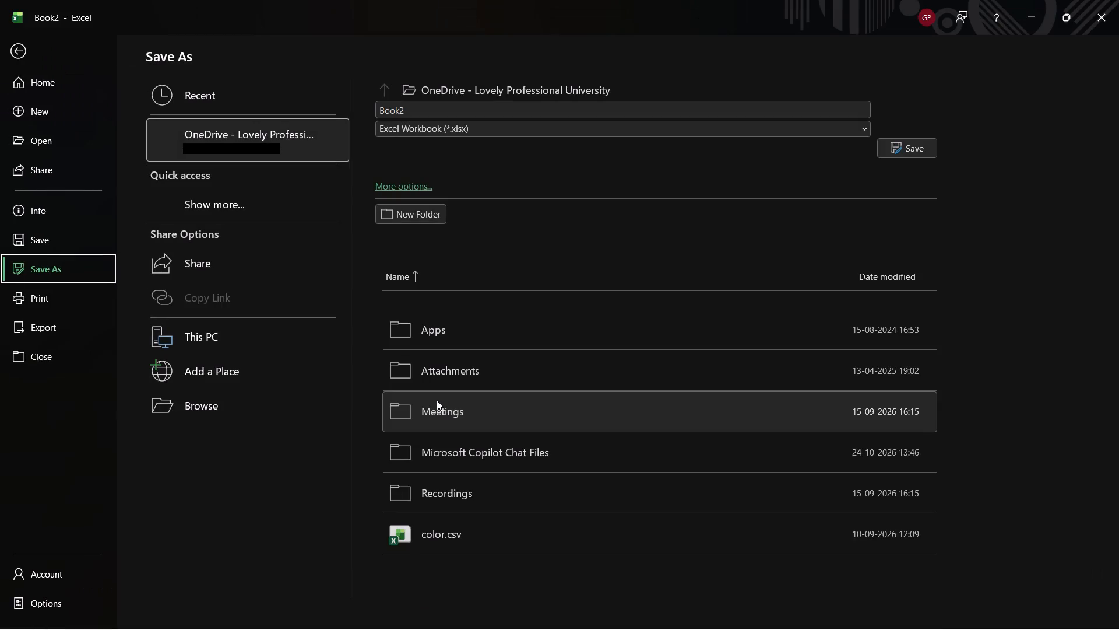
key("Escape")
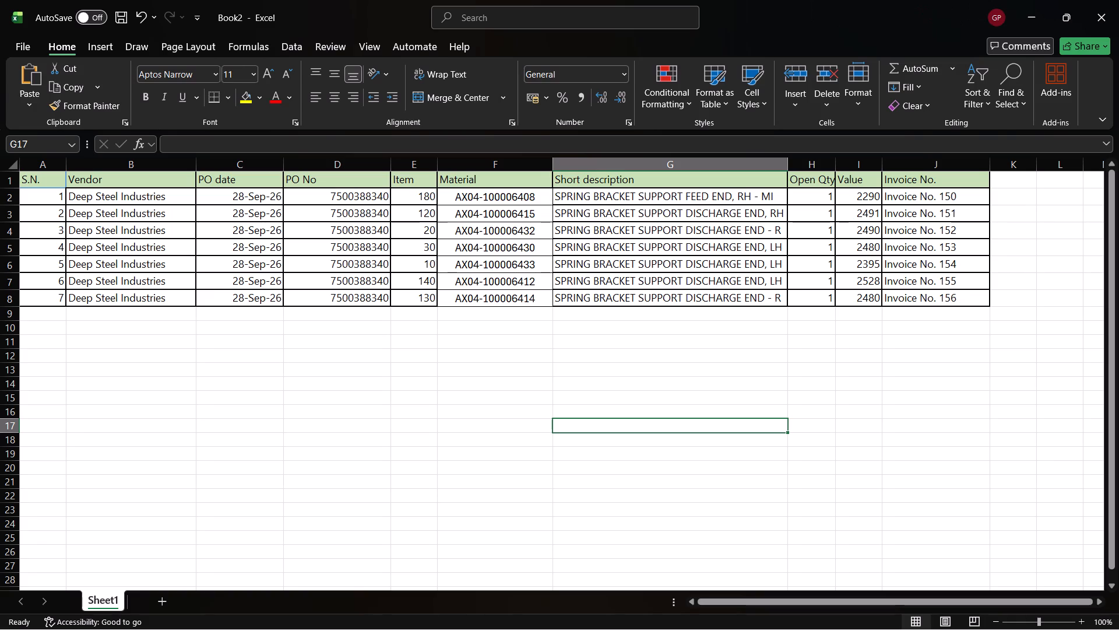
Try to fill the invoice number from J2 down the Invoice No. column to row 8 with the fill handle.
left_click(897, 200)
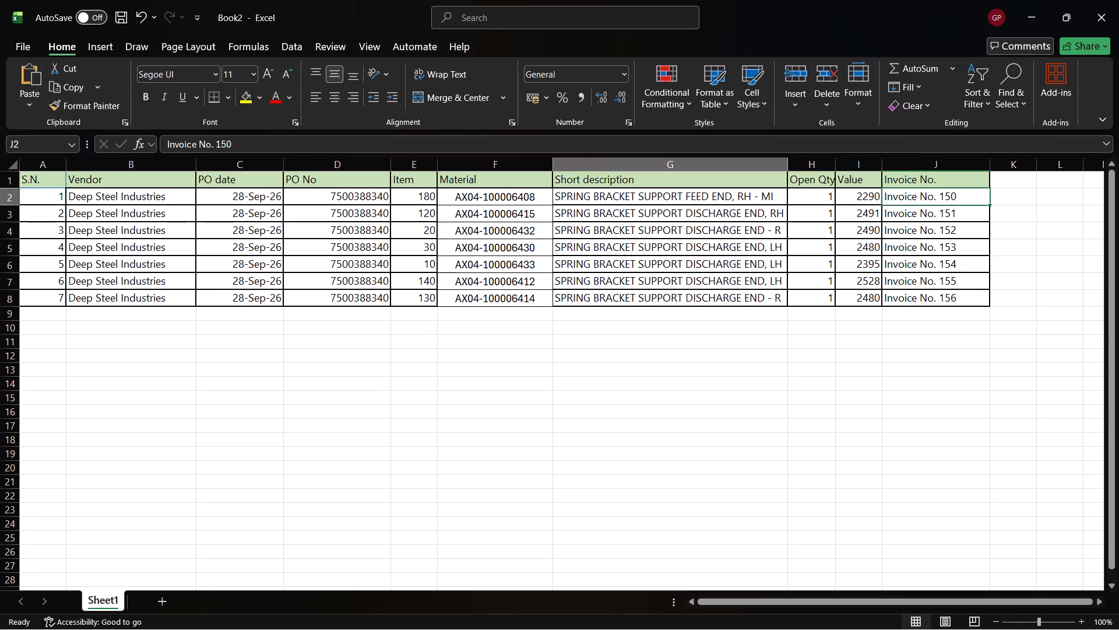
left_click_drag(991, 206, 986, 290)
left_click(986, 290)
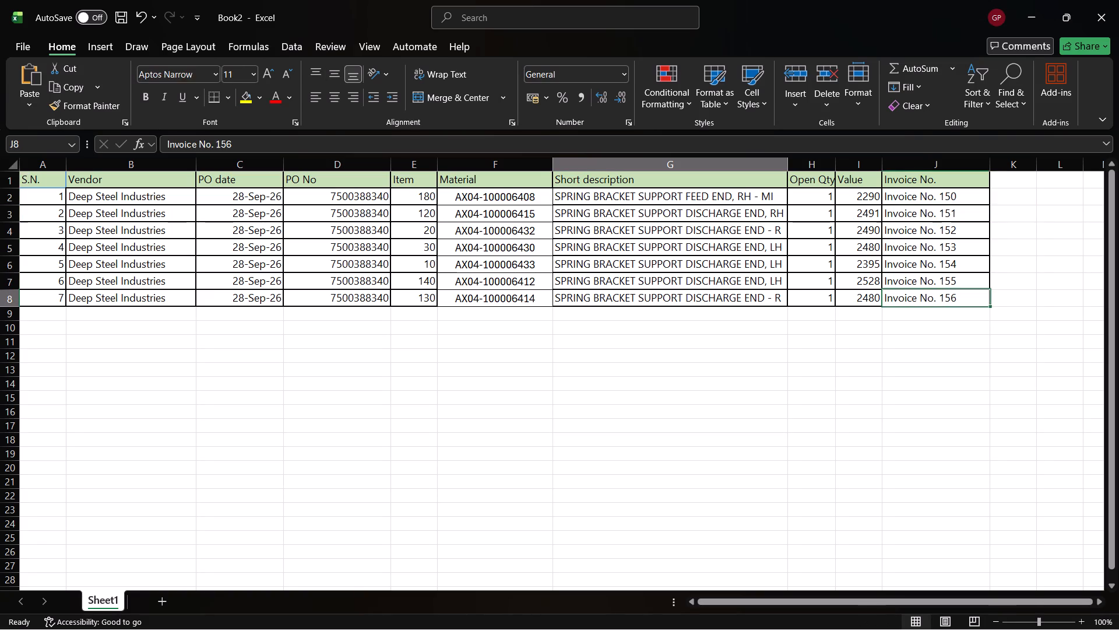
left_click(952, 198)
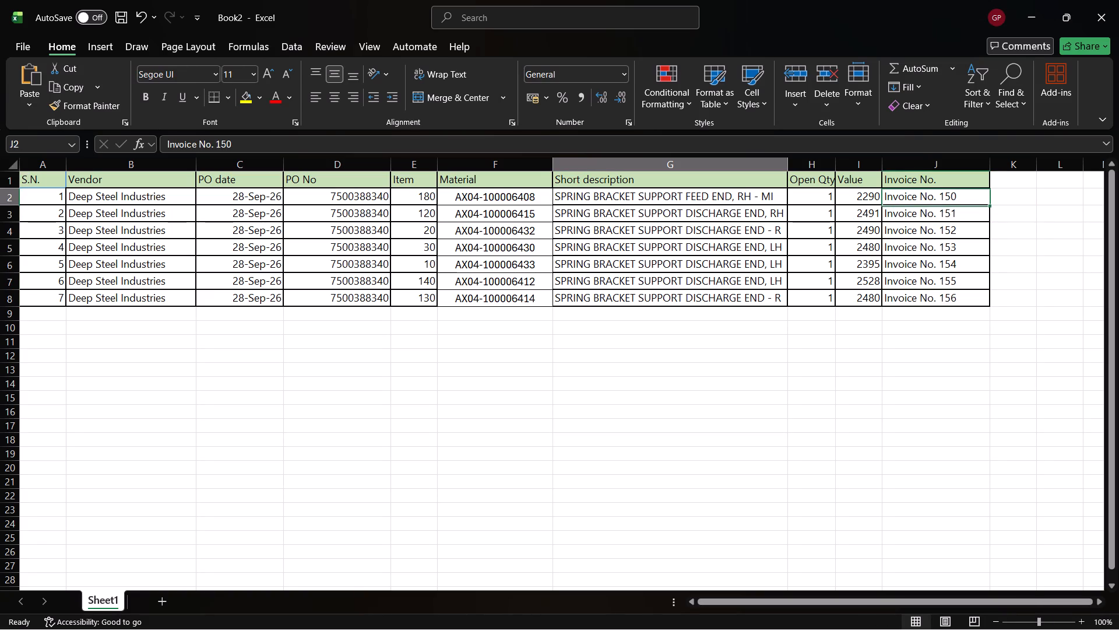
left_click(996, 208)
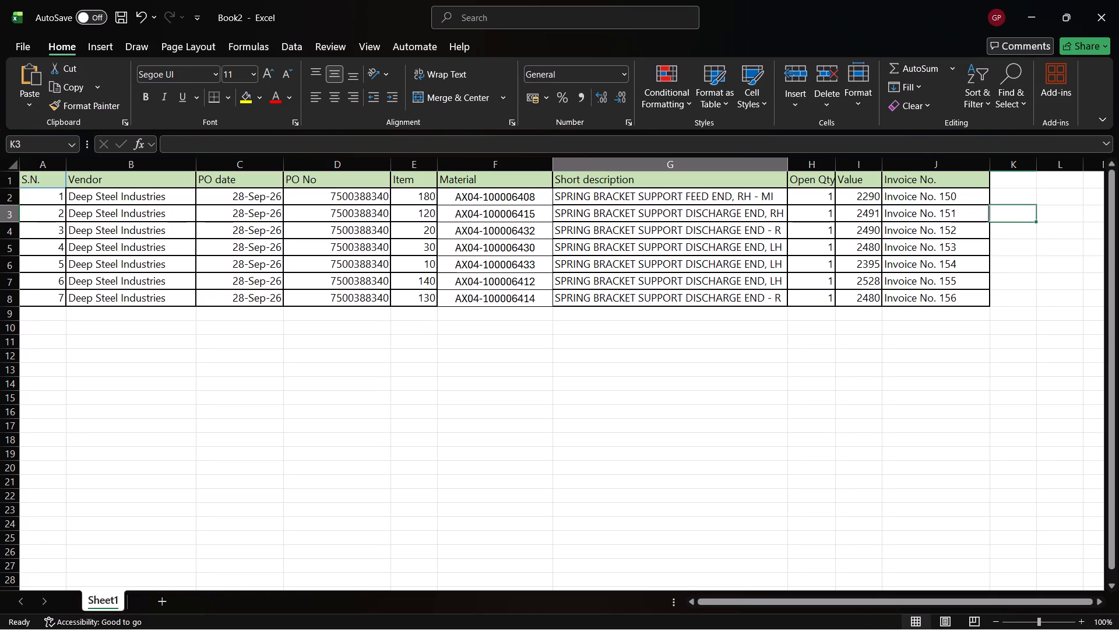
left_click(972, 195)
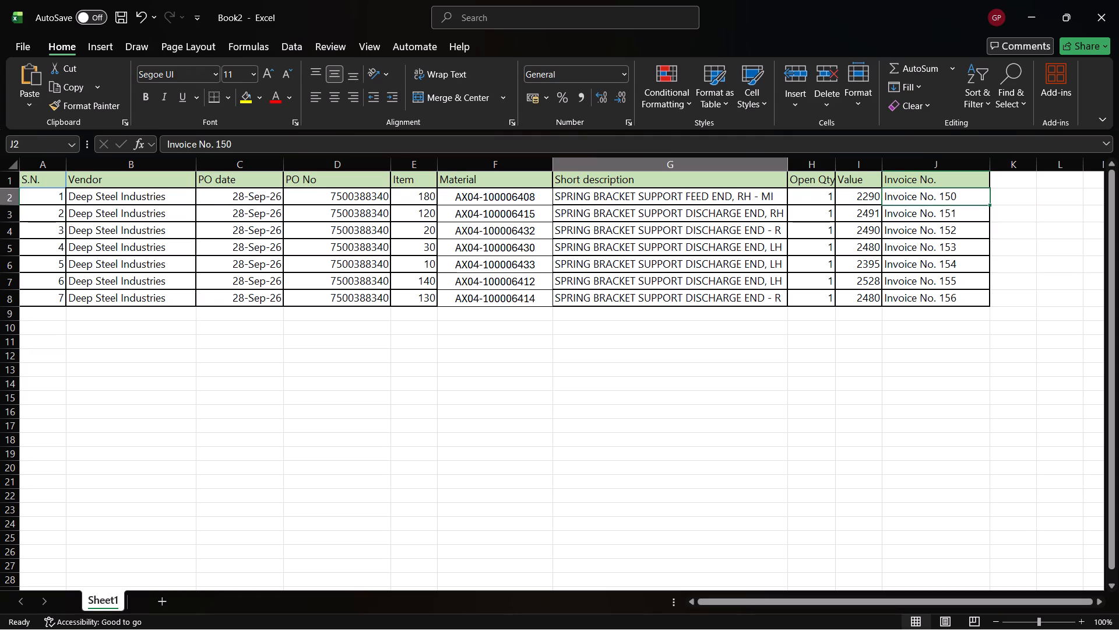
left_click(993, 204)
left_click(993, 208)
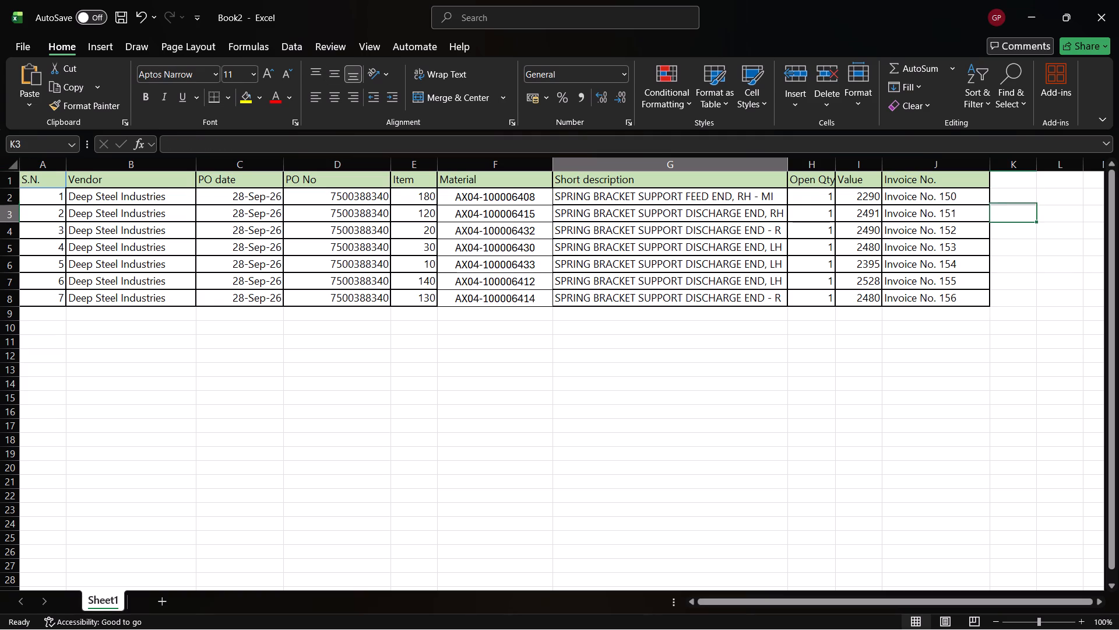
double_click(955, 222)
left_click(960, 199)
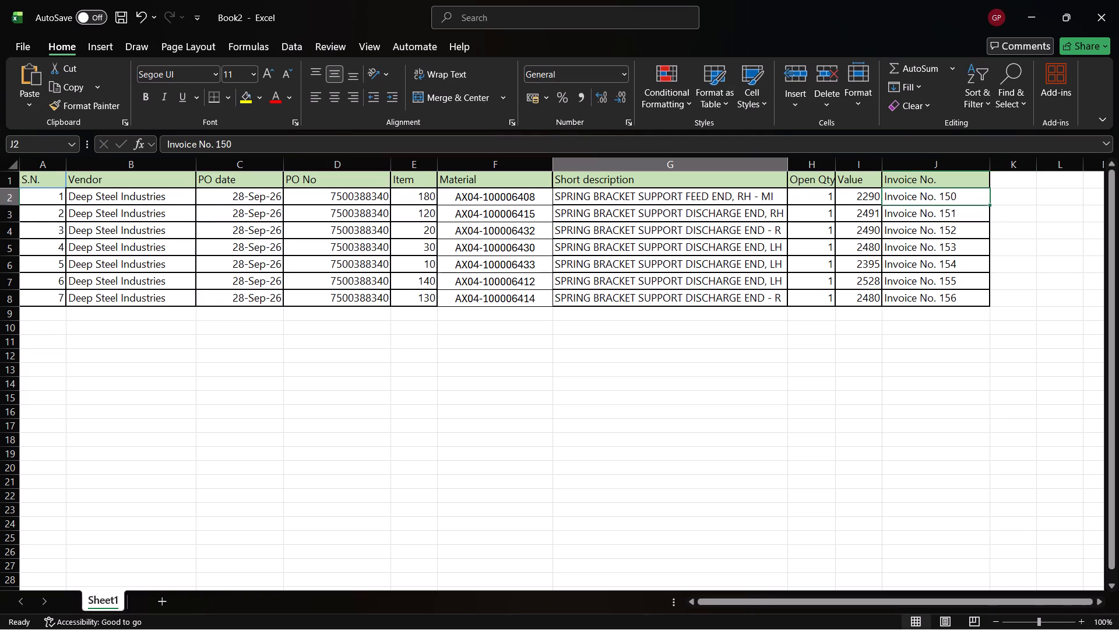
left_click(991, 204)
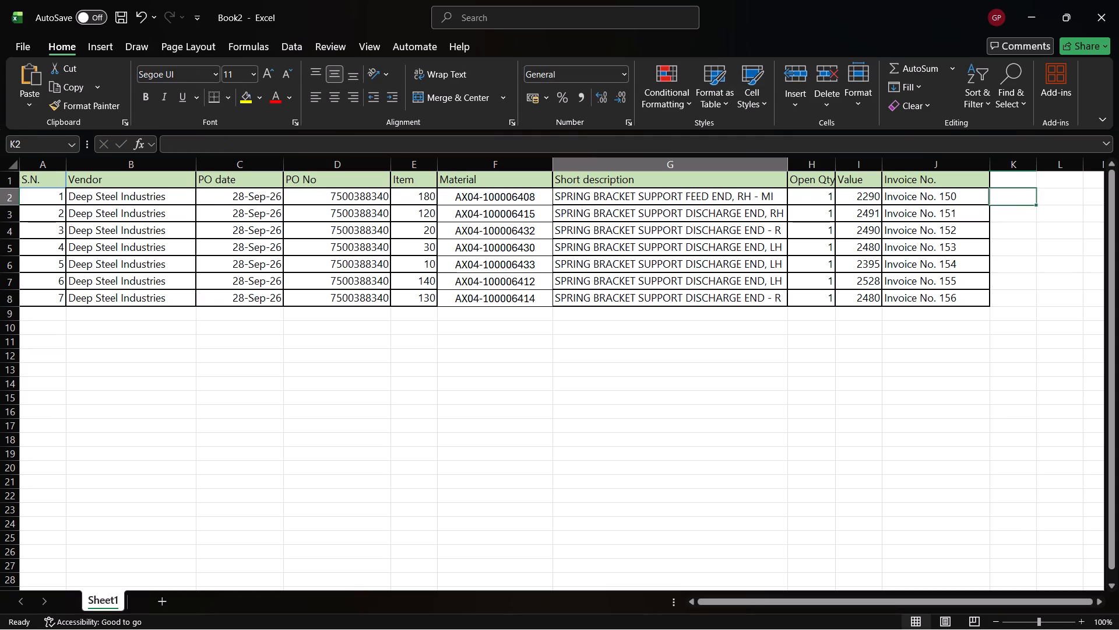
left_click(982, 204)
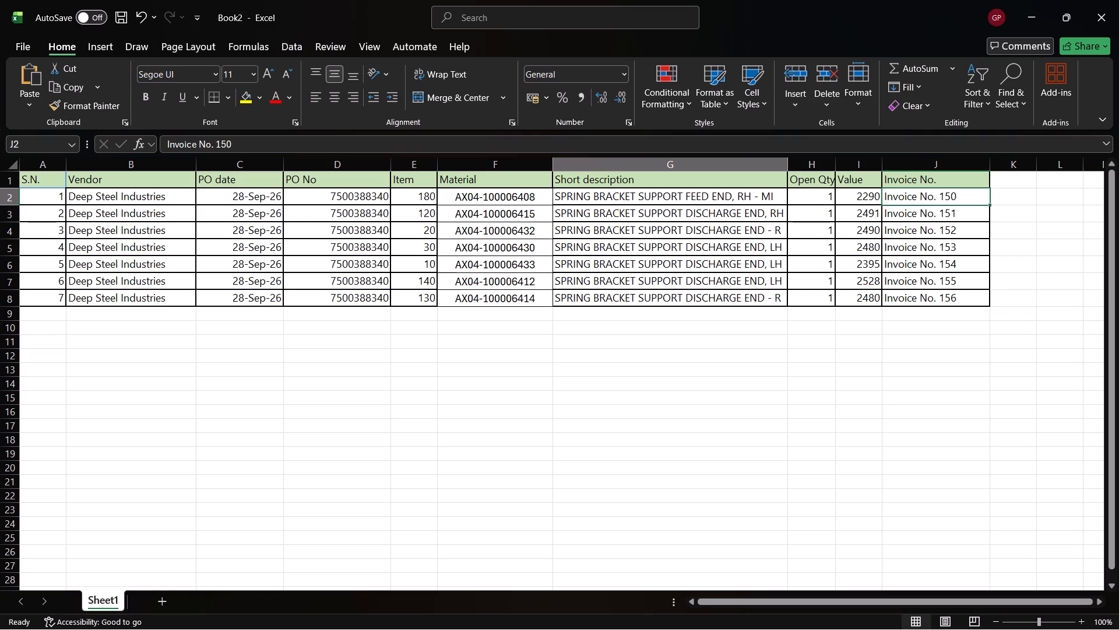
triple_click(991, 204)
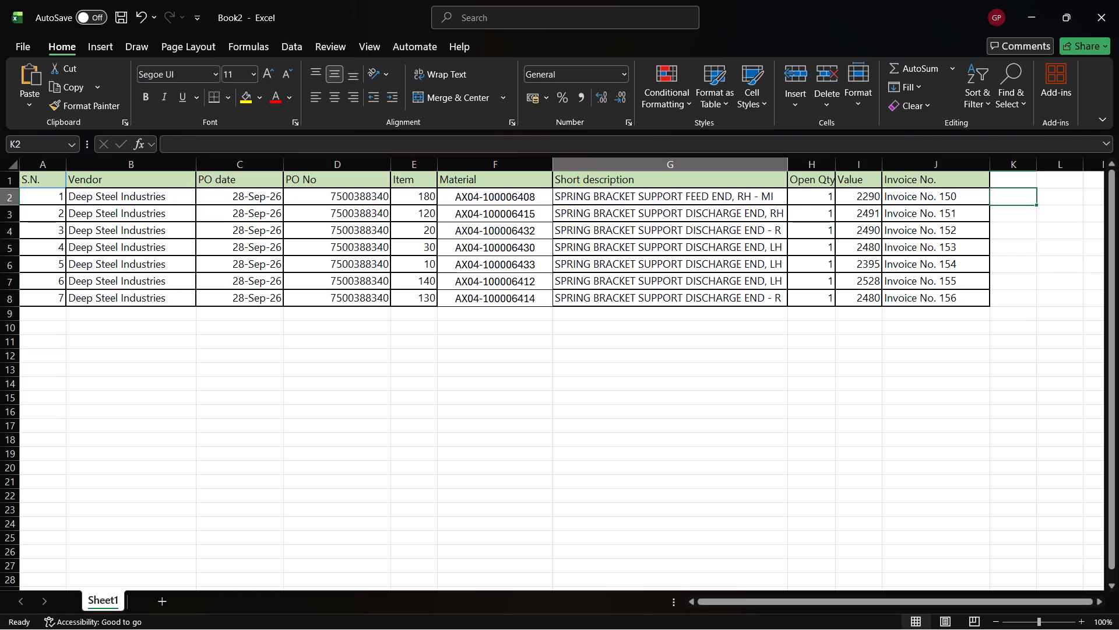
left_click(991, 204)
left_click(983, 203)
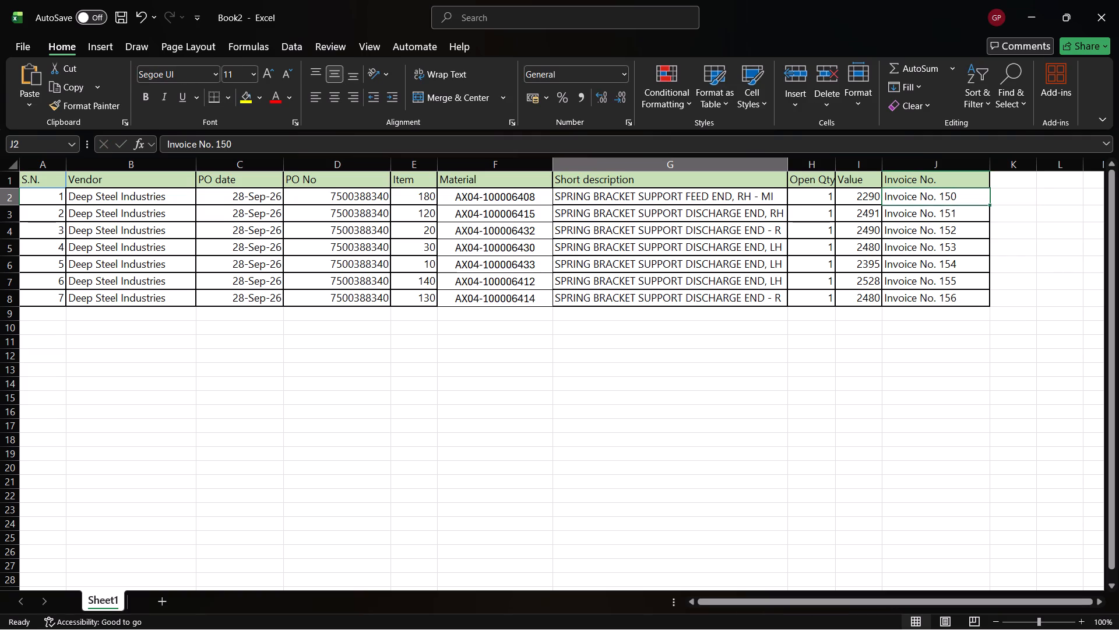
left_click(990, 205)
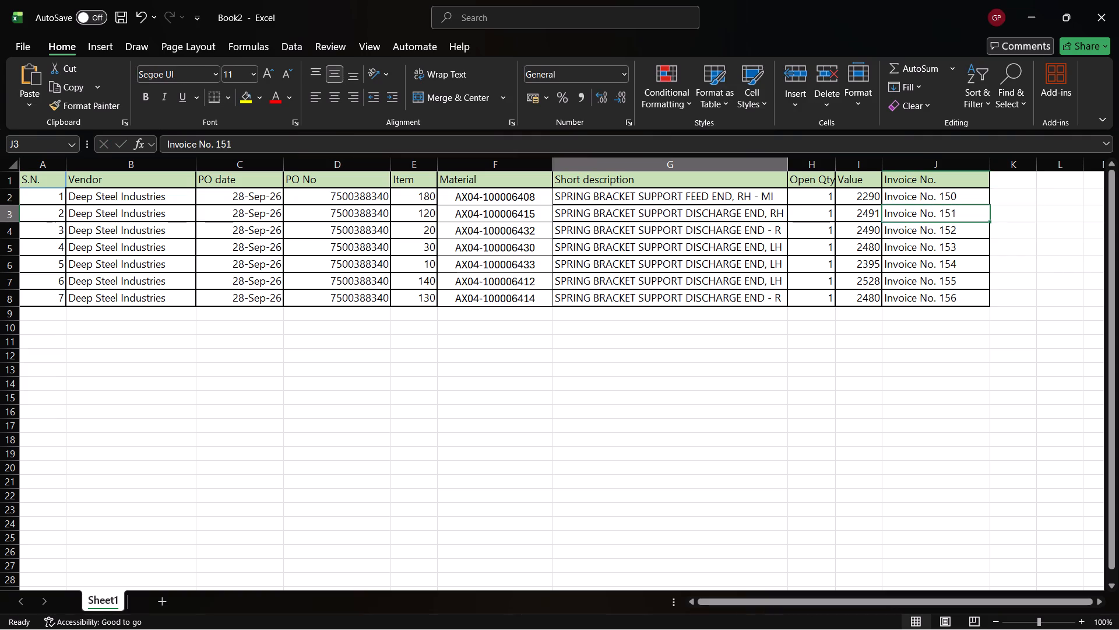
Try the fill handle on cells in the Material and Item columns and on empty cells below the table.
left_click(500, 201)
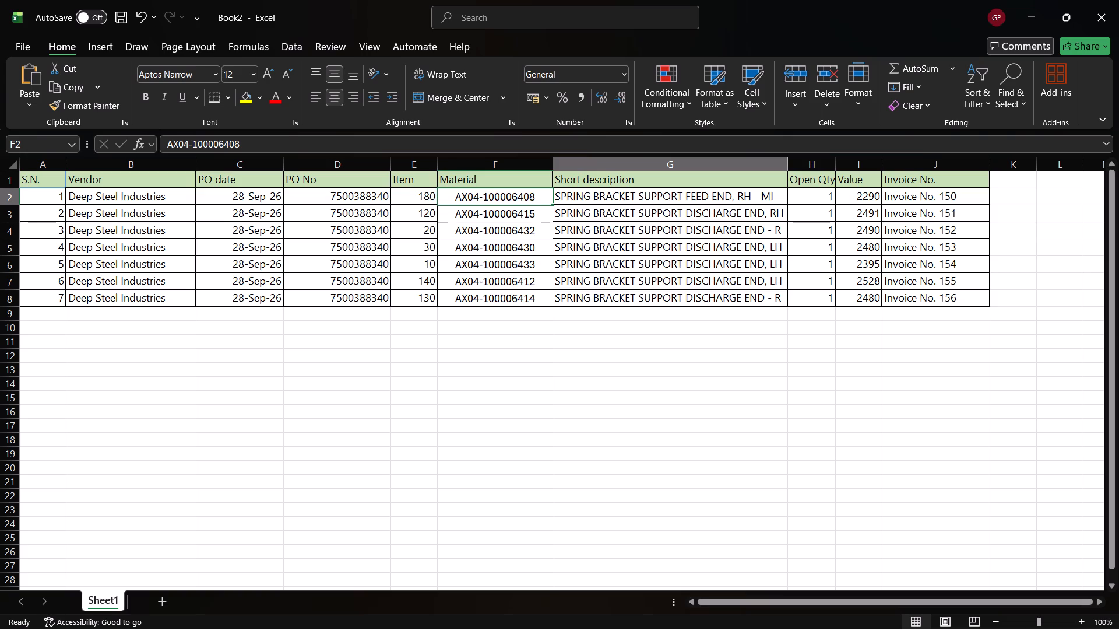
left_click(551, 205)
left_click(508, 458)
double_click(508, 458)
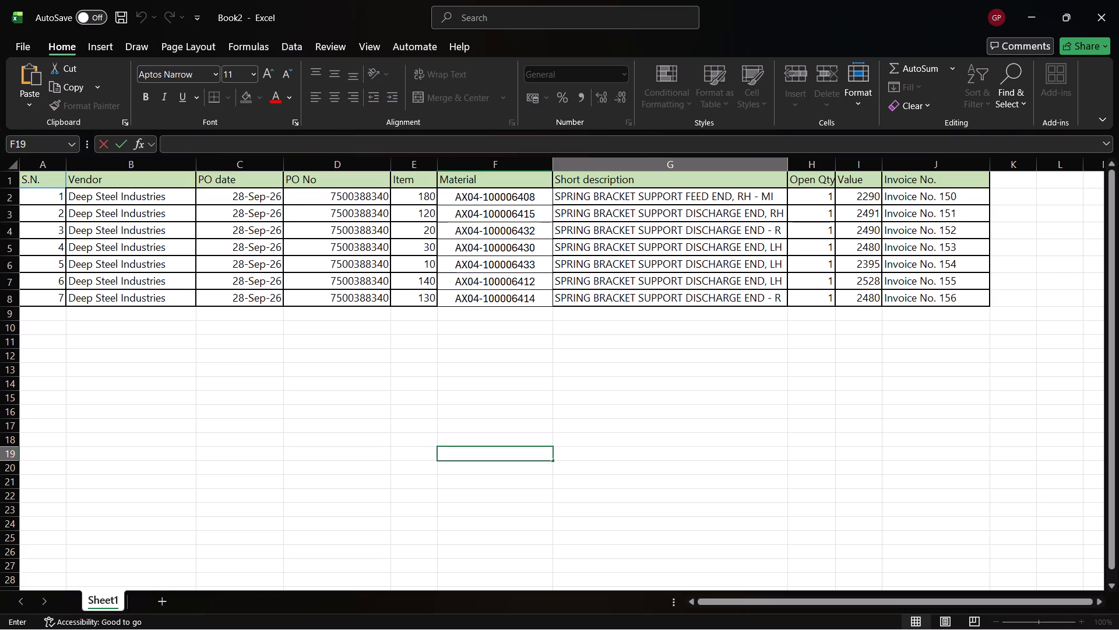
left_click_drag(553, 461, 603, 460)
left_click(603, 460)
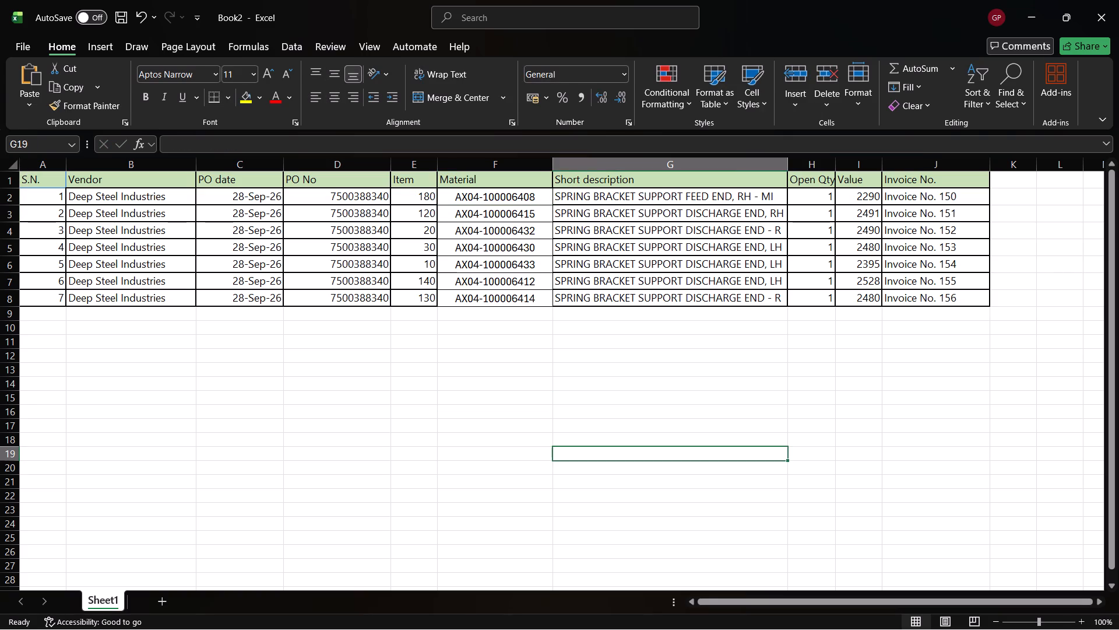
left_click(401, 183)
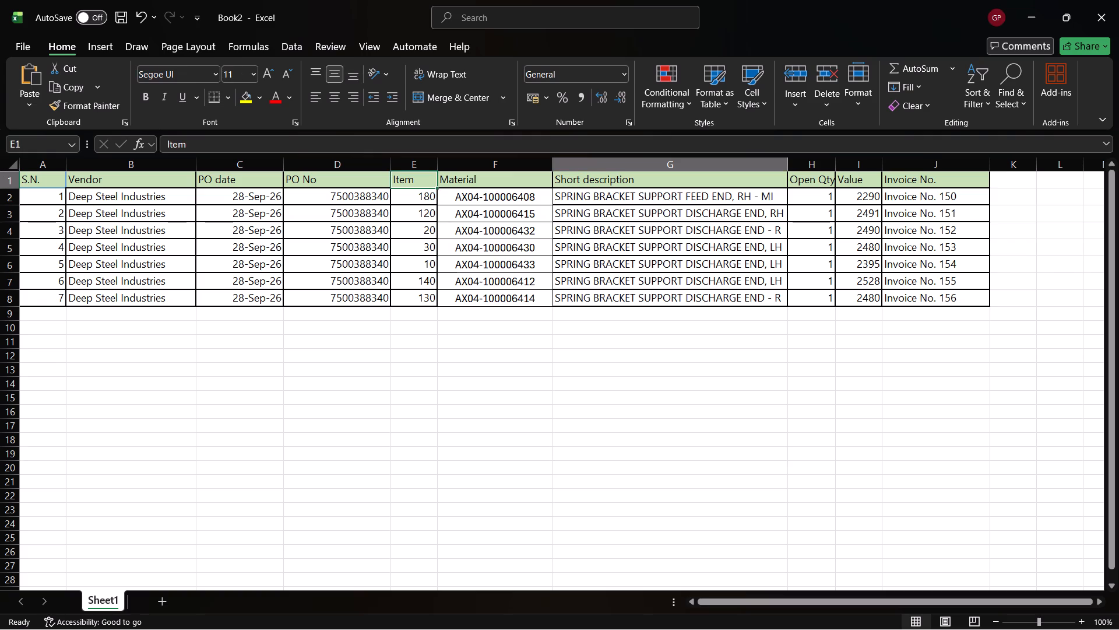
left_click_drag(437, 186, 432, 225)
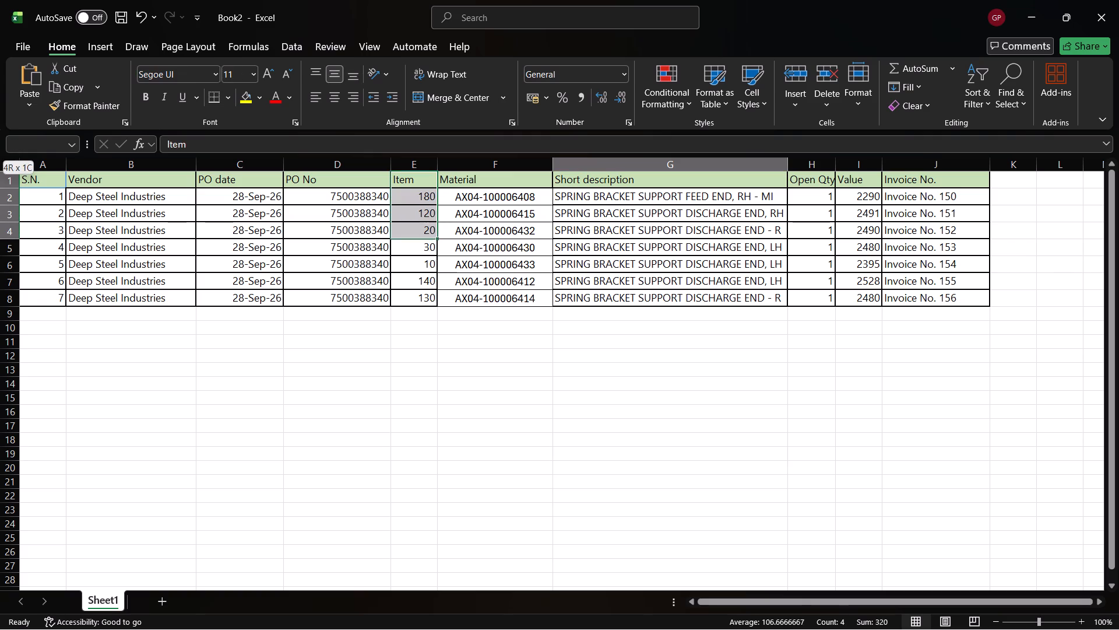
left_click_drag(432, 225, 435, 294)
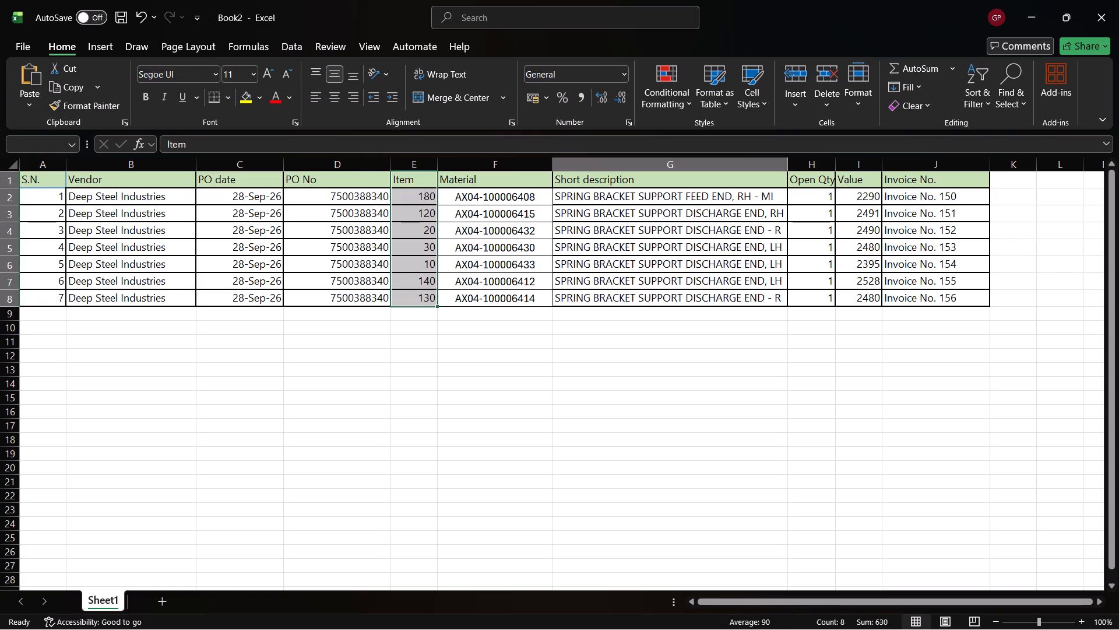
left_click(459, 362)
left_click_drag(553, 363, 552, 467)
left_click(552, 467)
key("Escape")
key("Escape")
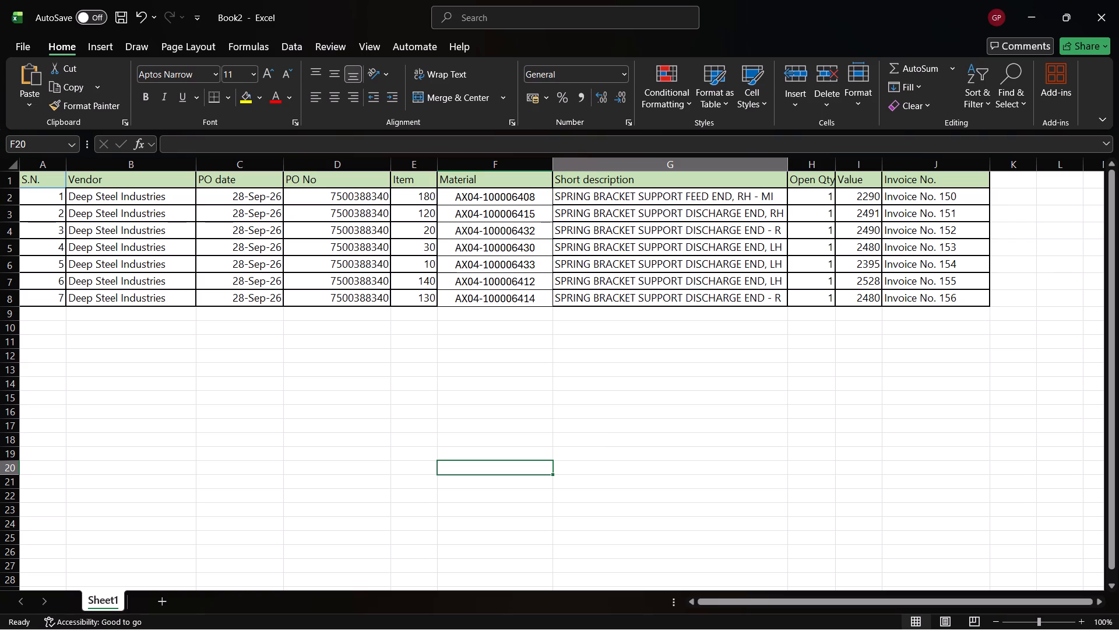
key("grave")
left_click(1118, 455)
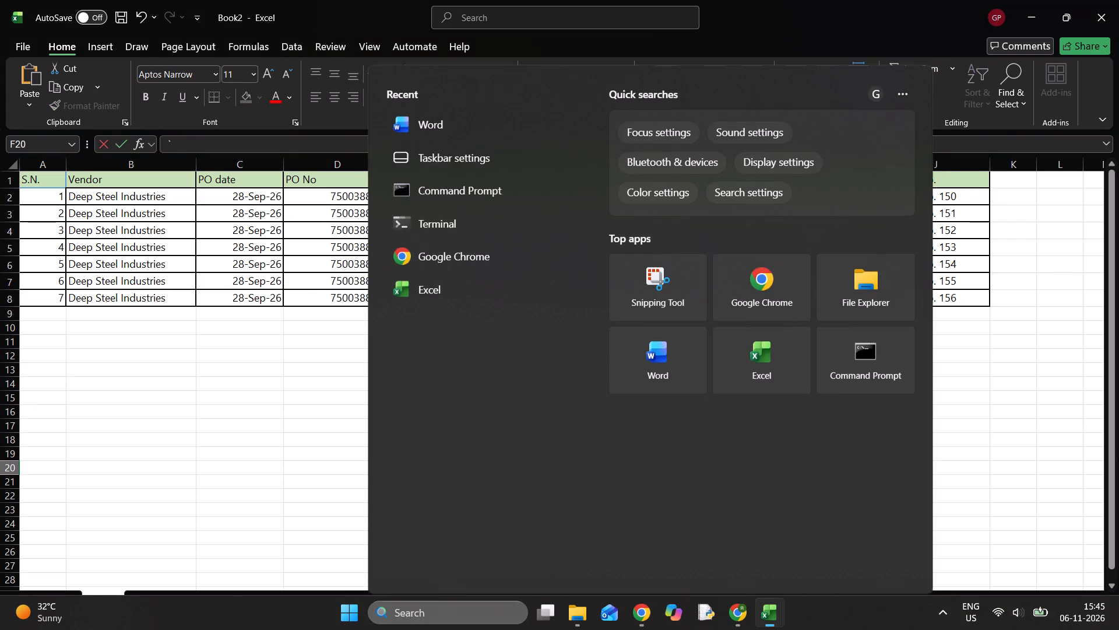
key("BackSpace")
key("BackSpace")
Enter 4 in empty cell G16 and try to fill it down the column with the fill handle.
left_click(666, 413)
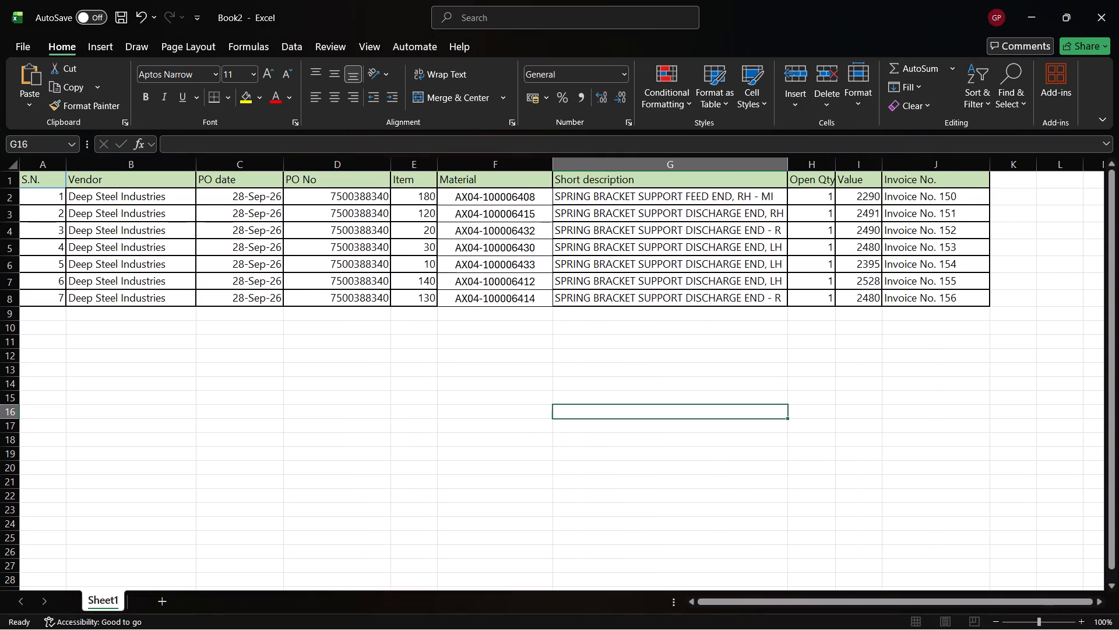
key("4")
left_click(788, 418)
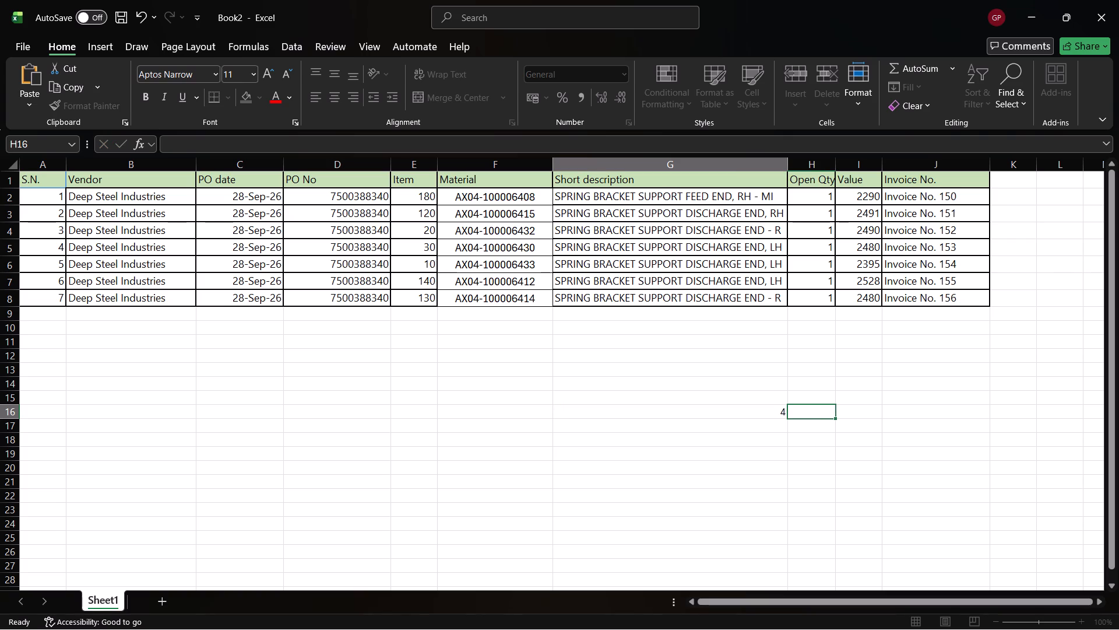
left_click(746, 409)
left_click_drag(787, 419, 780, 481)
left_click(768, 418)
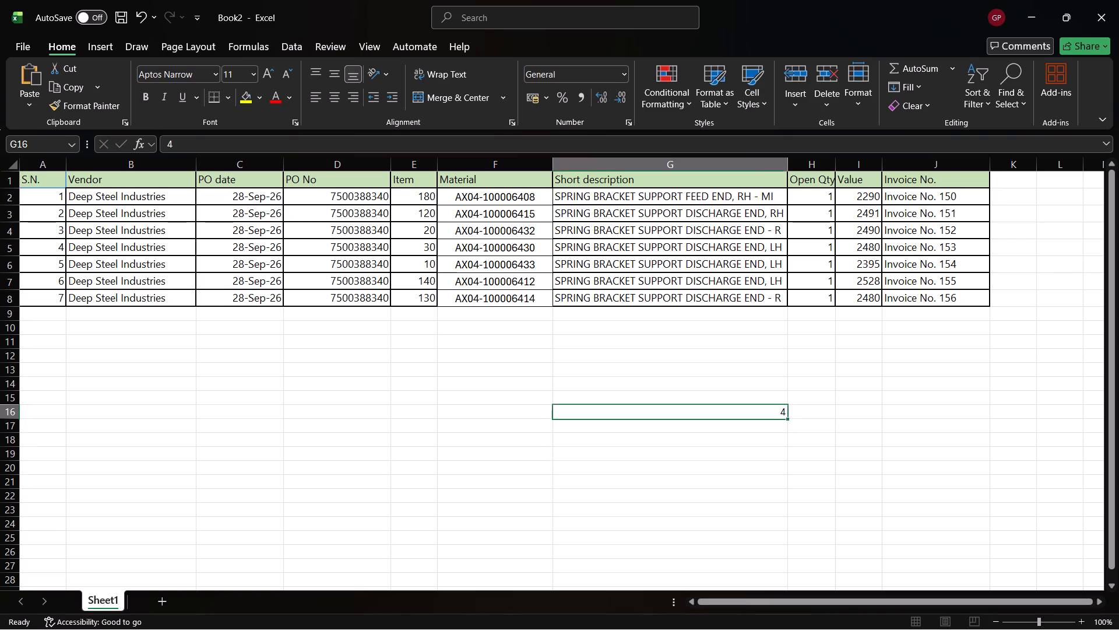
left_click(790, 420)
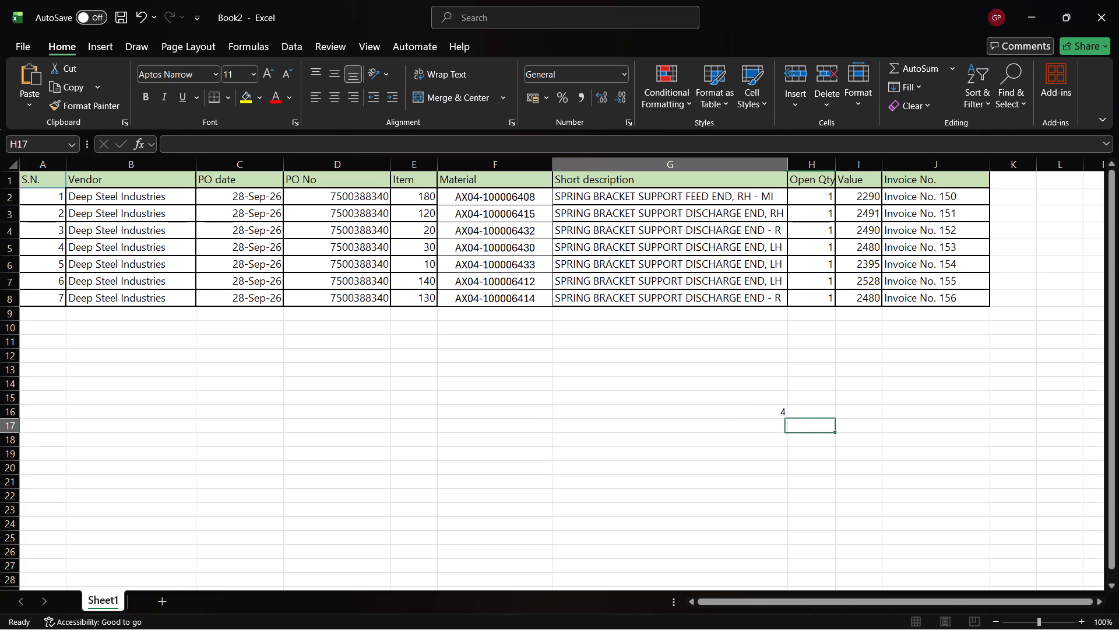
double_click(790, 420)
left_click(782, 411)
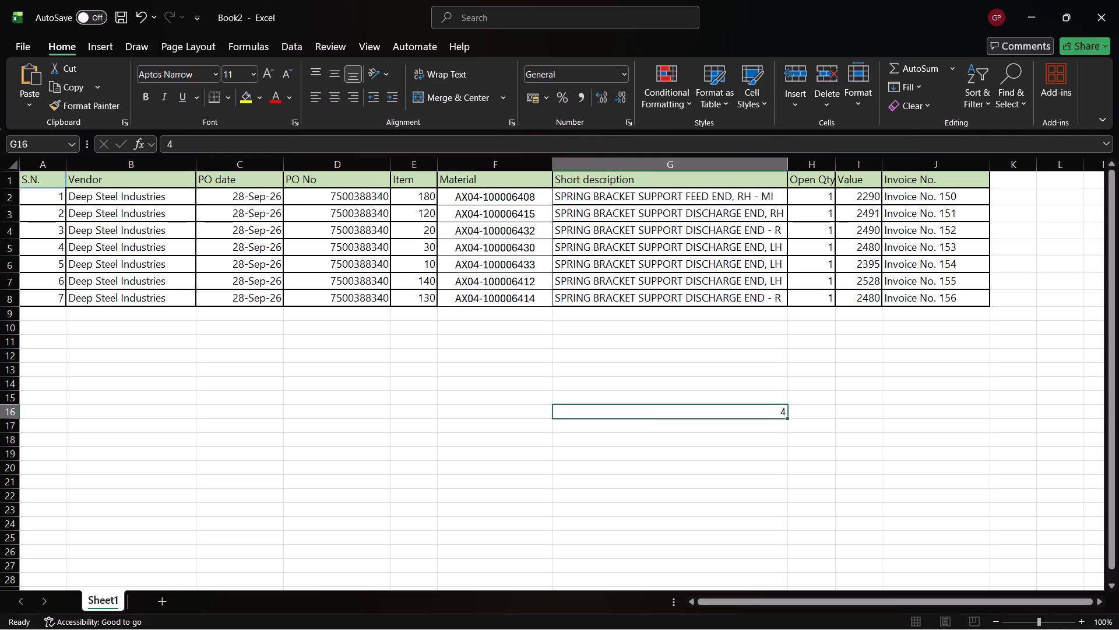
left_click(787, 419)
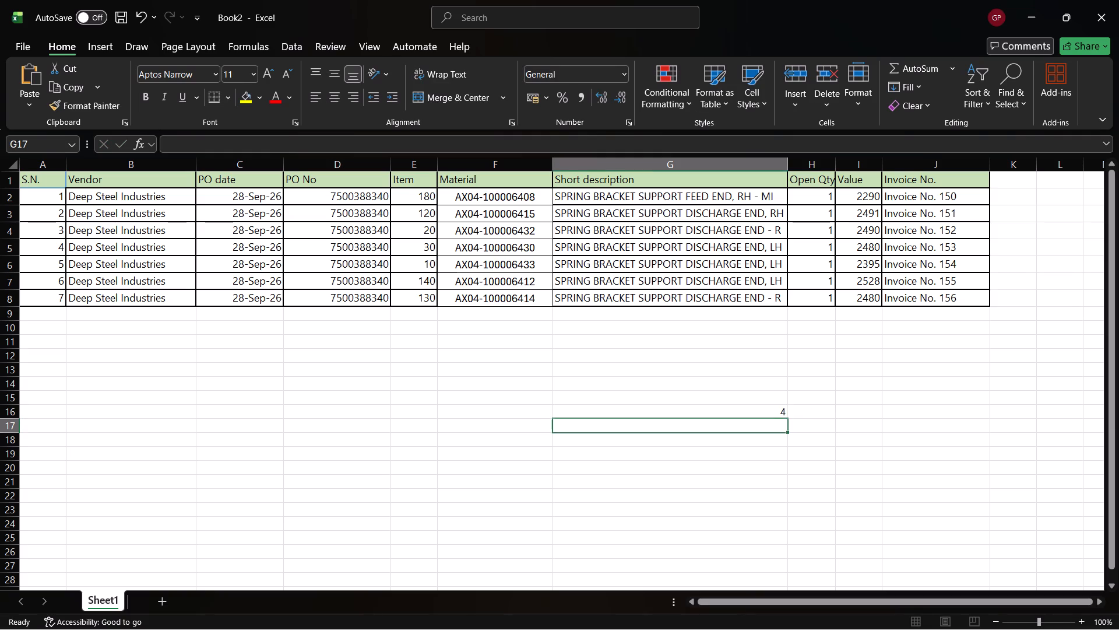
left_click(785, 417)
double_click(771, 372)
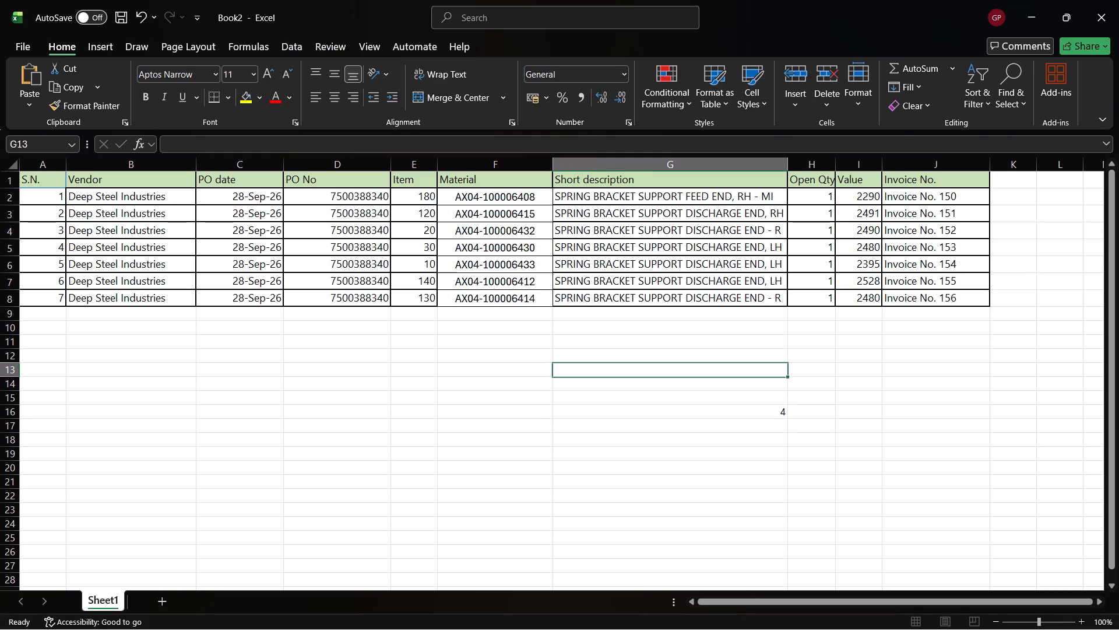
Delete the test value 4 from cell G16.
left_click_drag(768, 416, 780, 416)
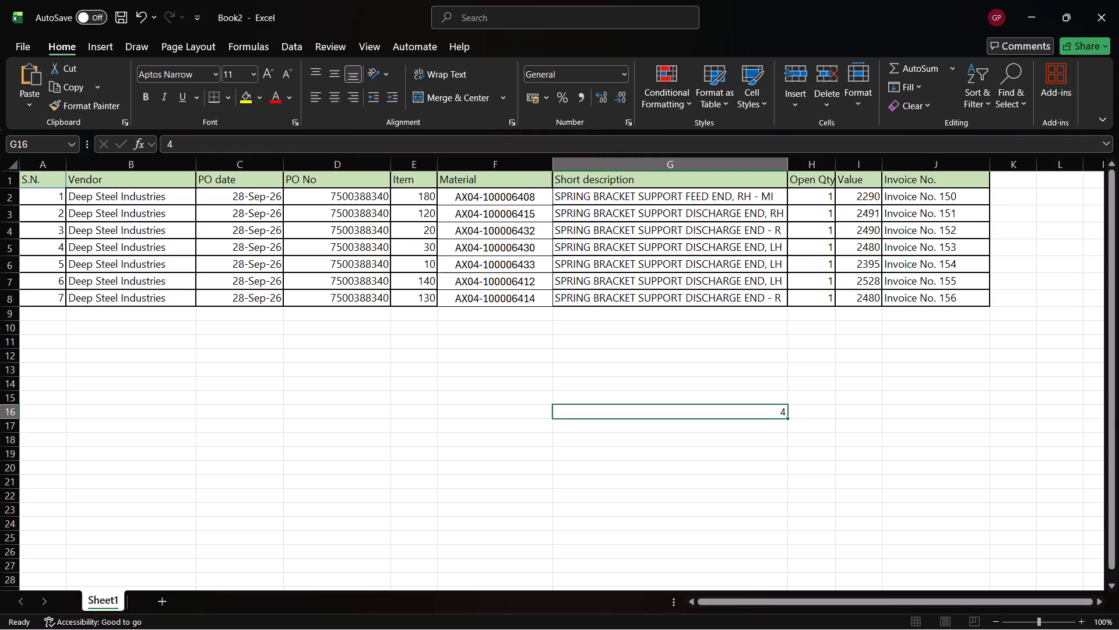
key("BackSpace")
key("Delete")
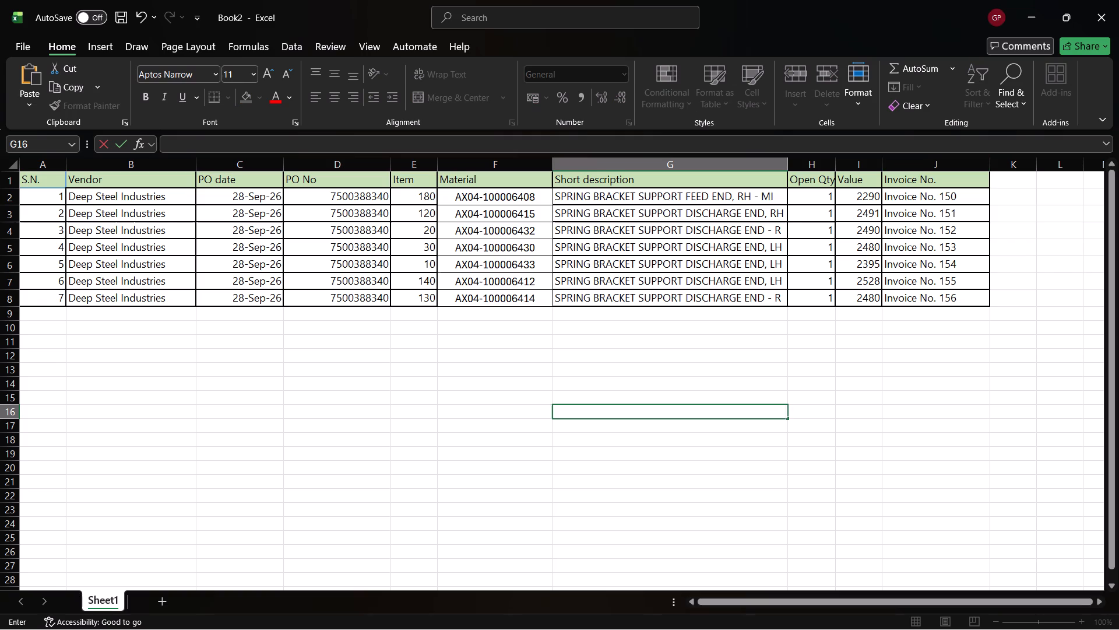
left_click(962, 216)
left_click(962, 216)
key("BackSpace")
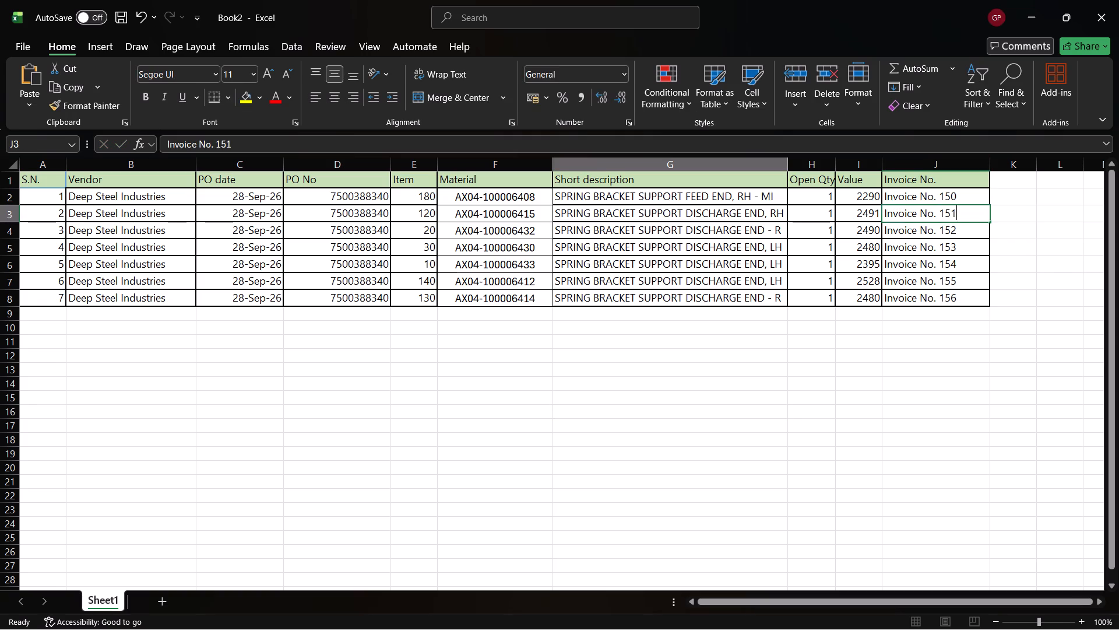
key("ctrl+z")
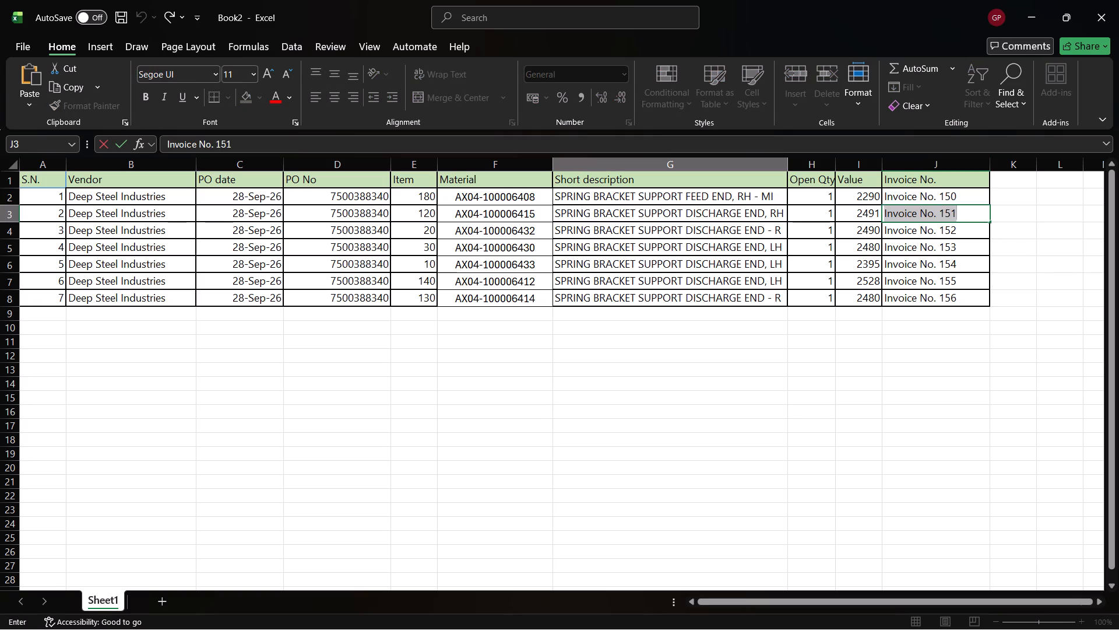
Change the invoice numbers in J3, J4 and J5 to Invoice No. 150.
left_click(967, 218)
key("BackSpace")
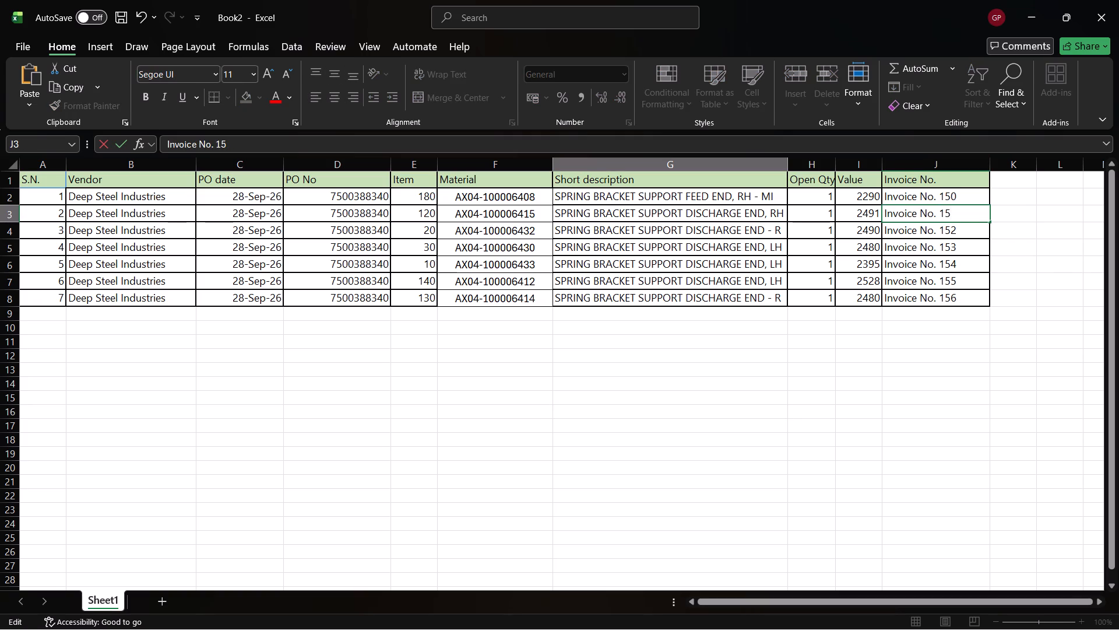
key("0")
left_click(976, 225)
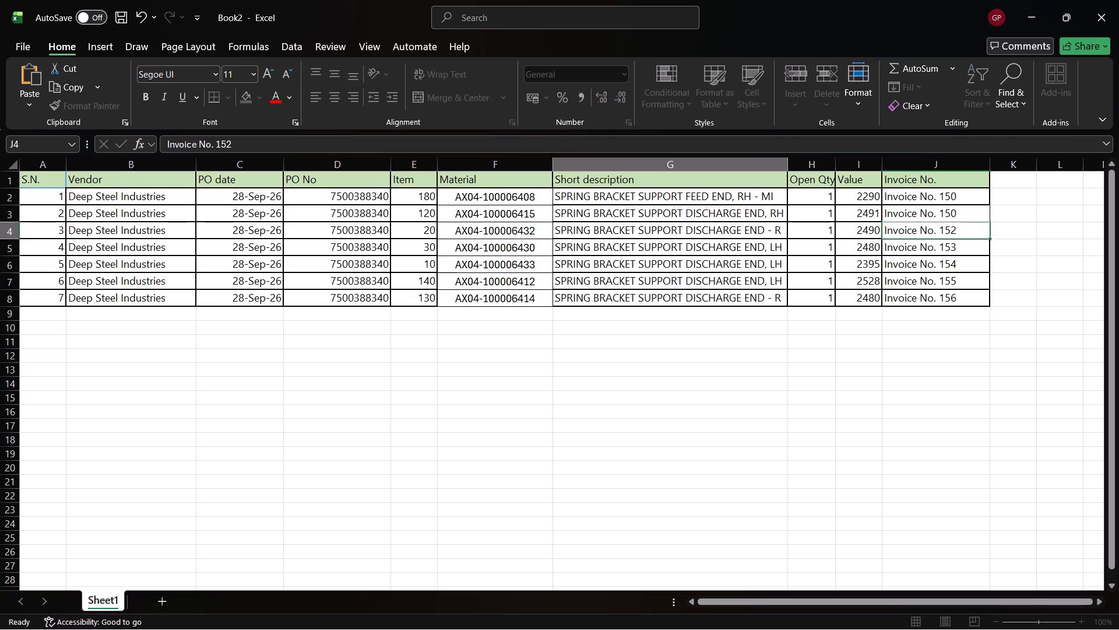
left_click(966, 228)
double_click(966, 228)
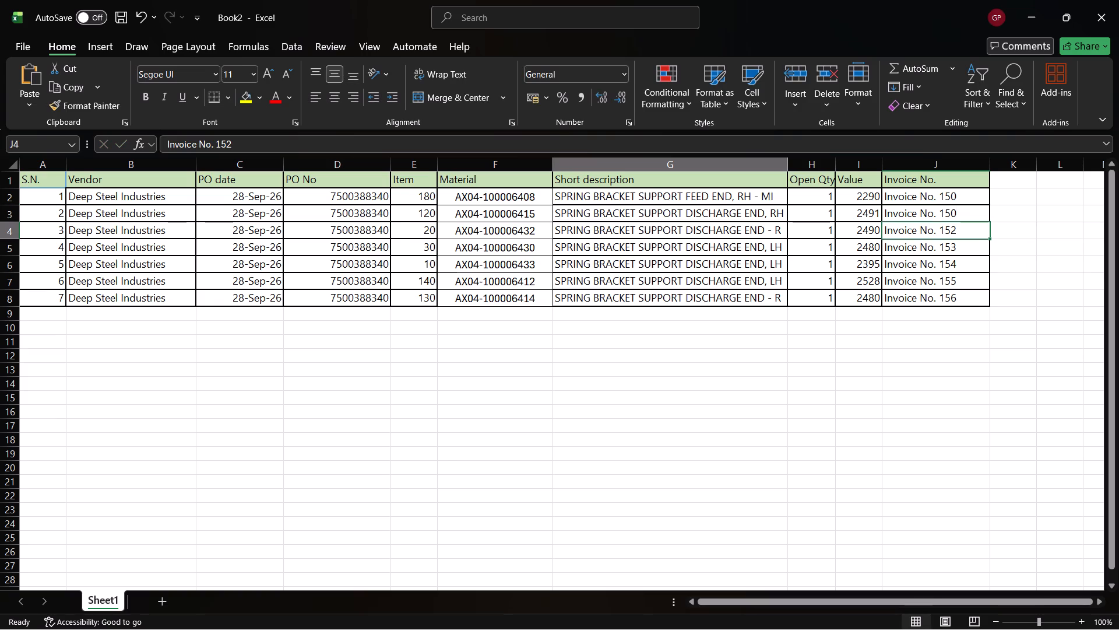
key("BackSpace")
key("0")
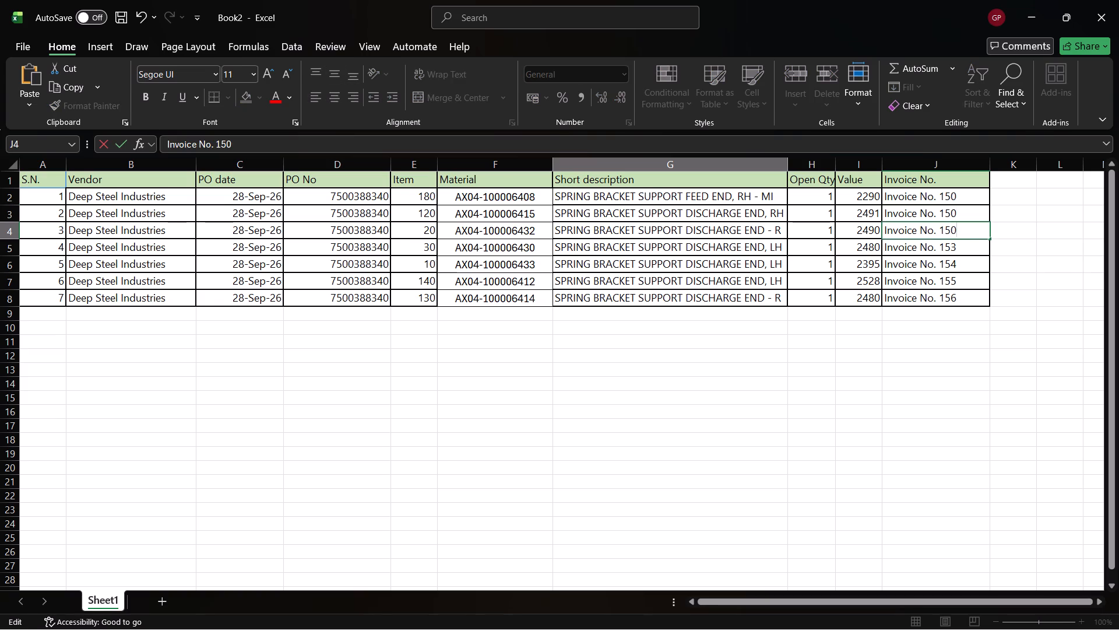
double_click(968, 251)
key("BackSpace")
key("0")
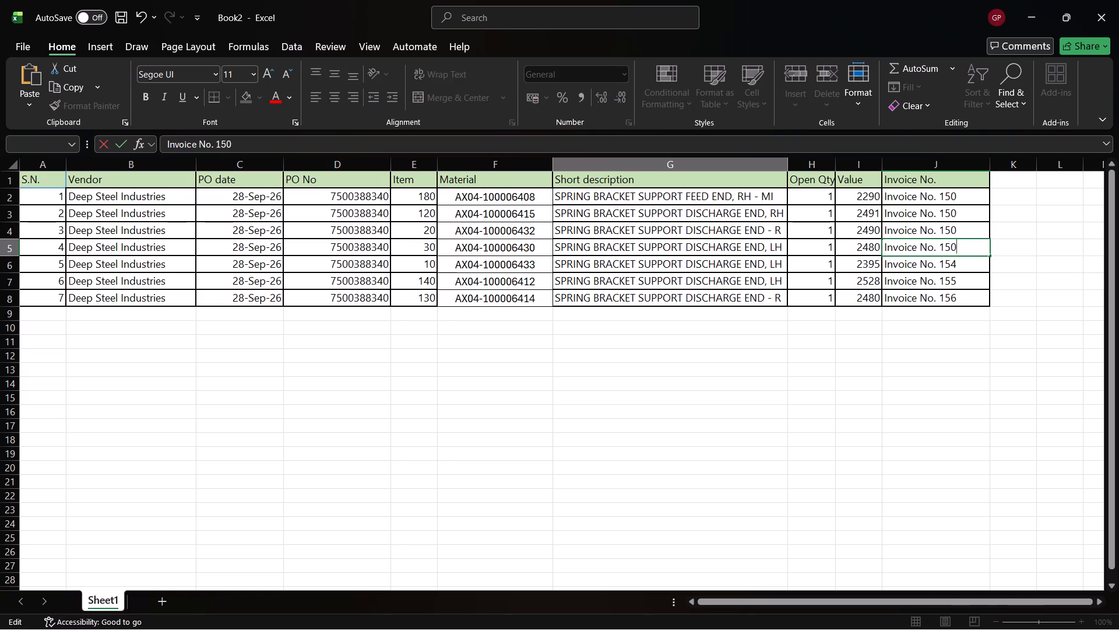
Change the invoice numbers in J6, J7 and J8 to Invoice No. 150.
double_click(968, 261)
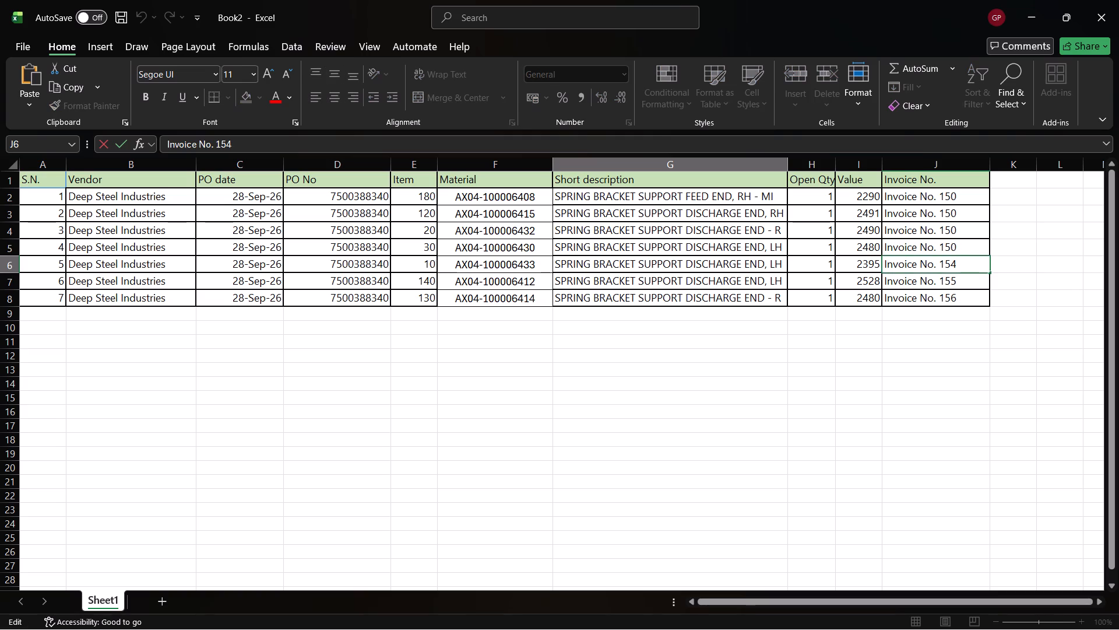
key("BackSpace")
key("0")
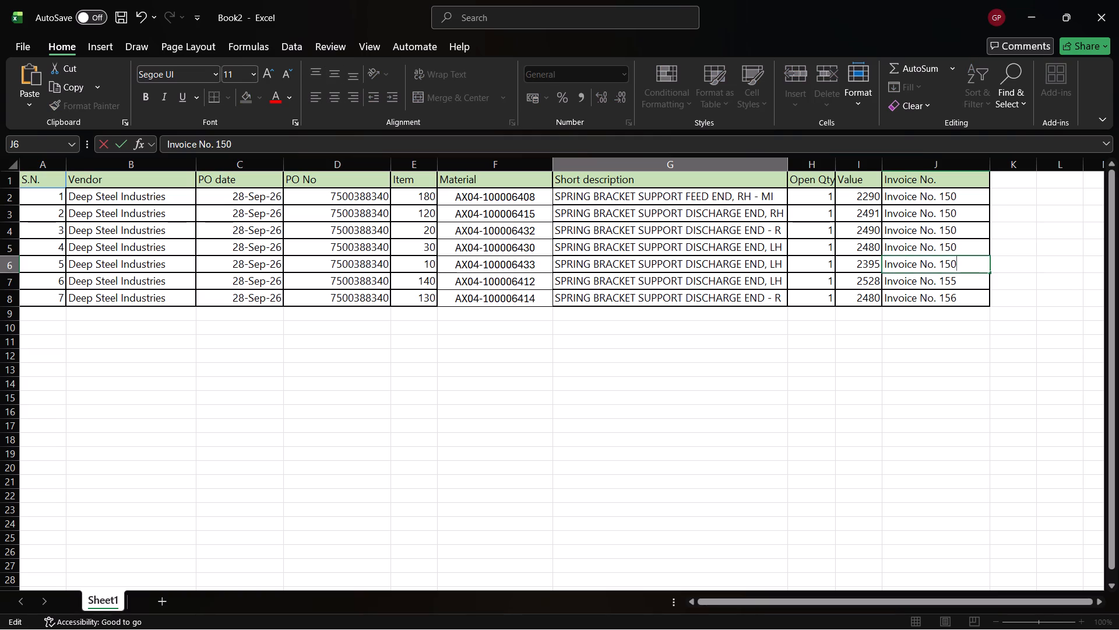
double_click(966, 281)
key("BackSpace")
key("0")
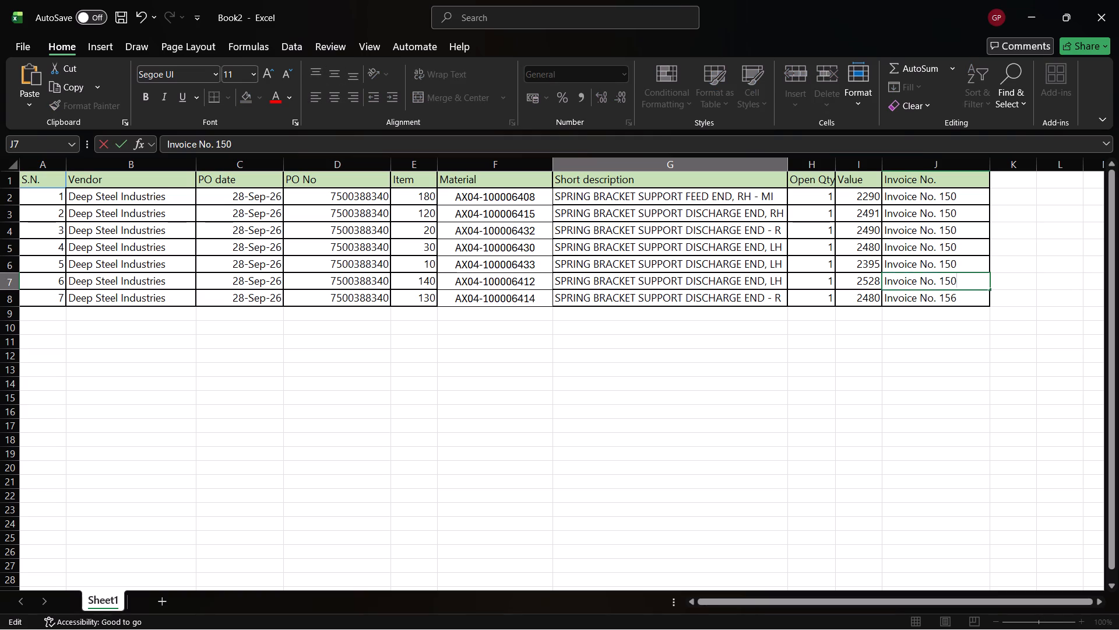
left_click(969, 299)
double_click(969, 299)
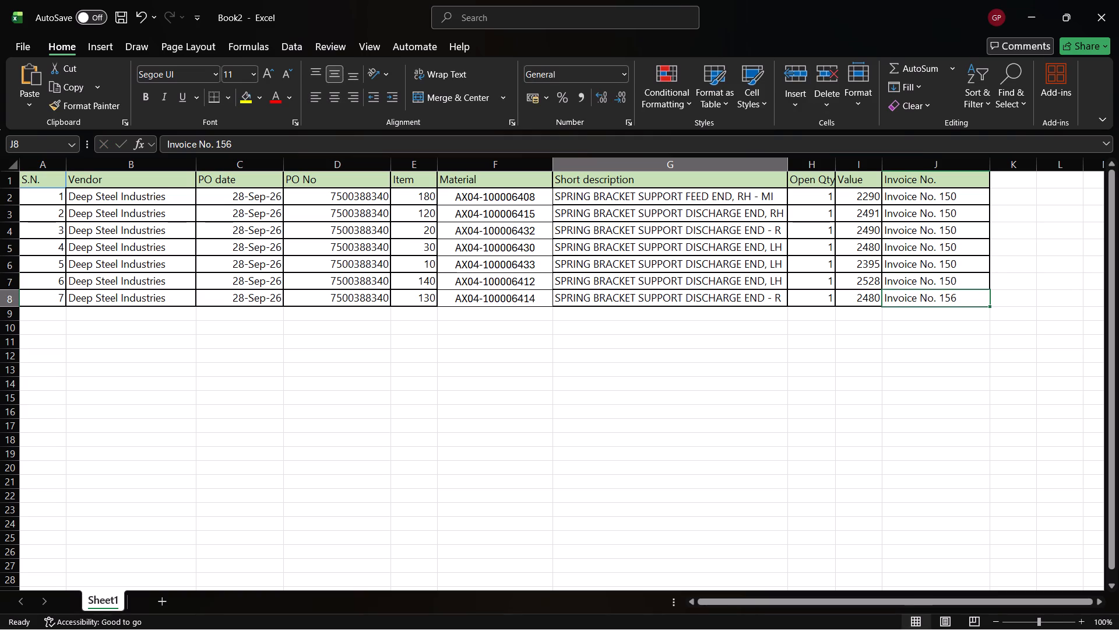
key("BackSpace")
key("0")
scroll(969, 299, "right", 5)
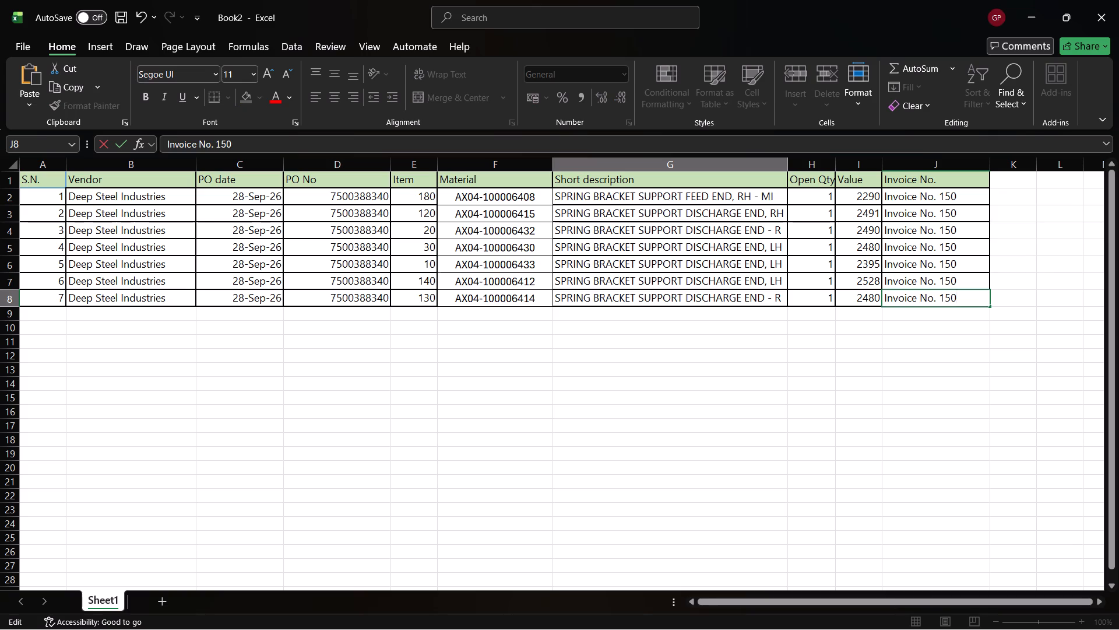
scroll(969, 299, "right", 1)
scroll(969, 299, "up", 9)
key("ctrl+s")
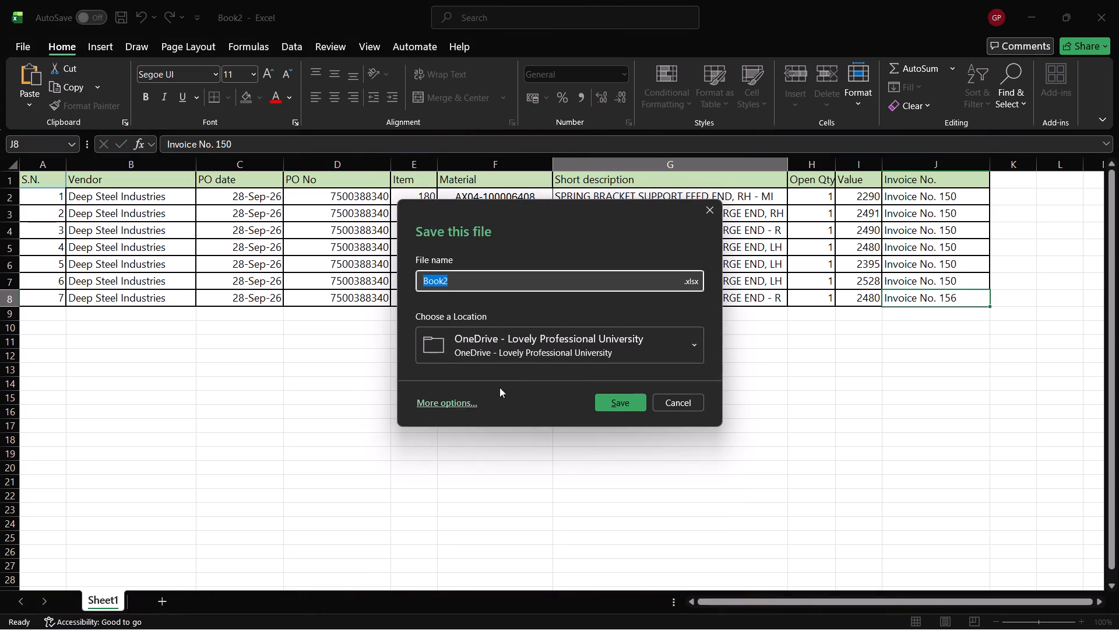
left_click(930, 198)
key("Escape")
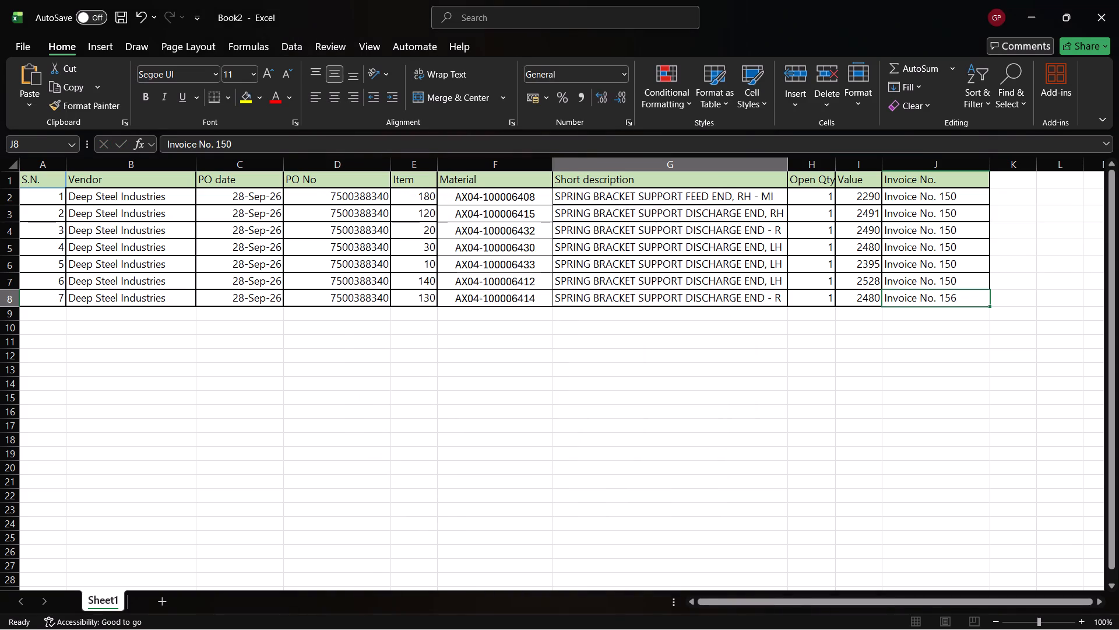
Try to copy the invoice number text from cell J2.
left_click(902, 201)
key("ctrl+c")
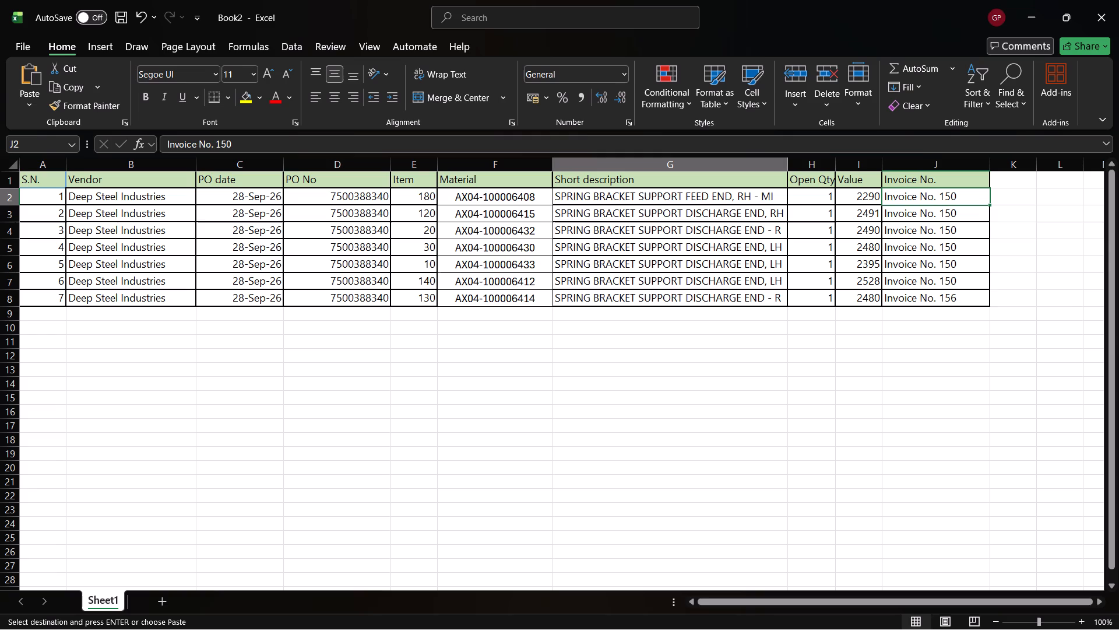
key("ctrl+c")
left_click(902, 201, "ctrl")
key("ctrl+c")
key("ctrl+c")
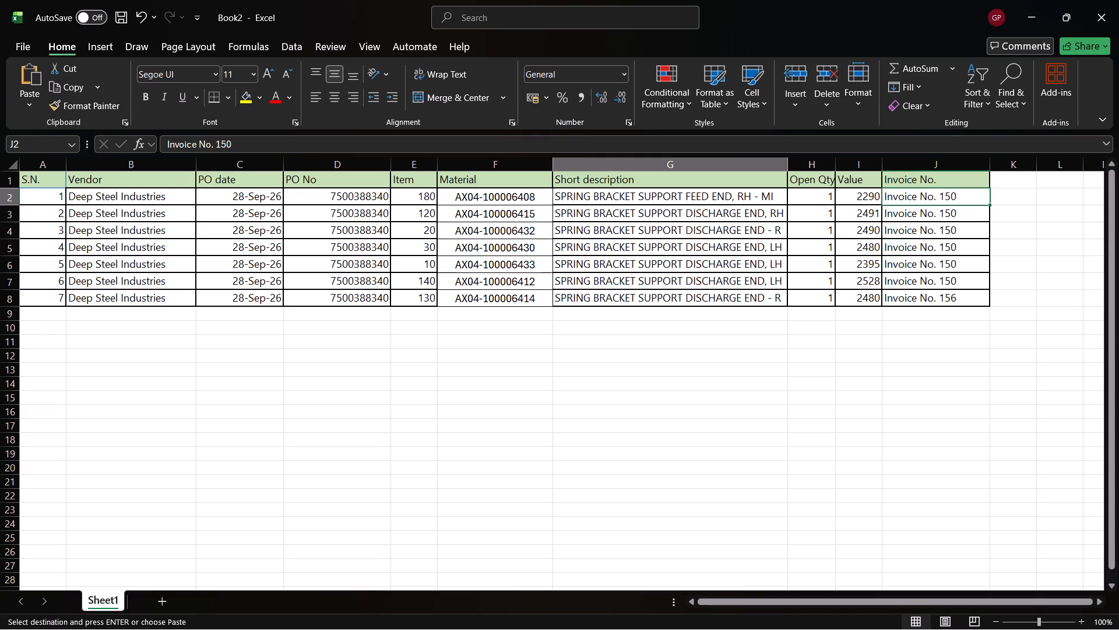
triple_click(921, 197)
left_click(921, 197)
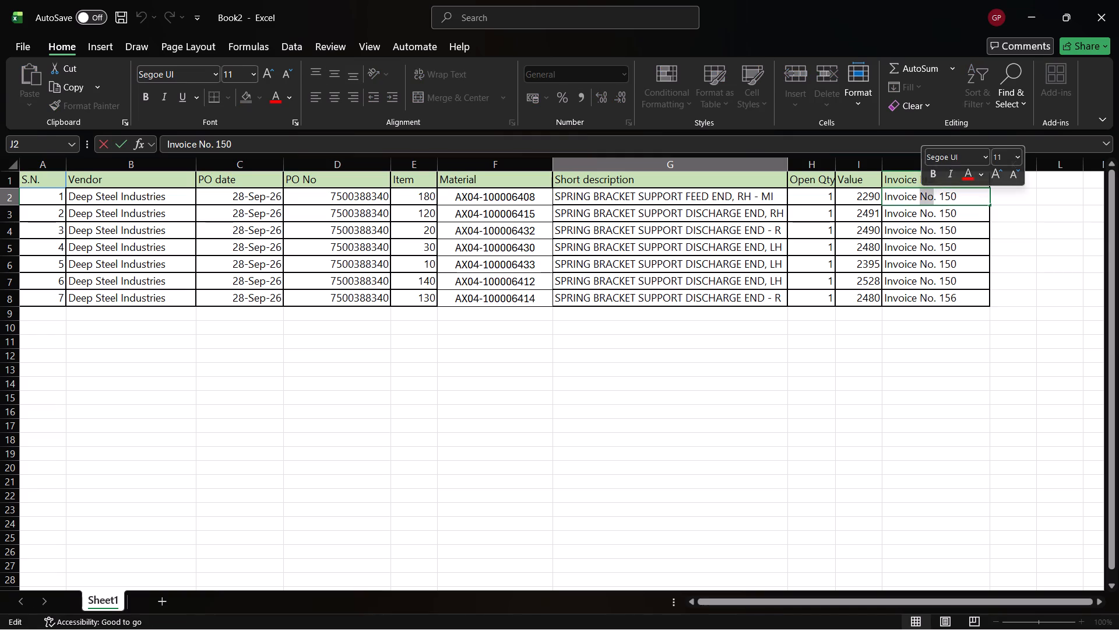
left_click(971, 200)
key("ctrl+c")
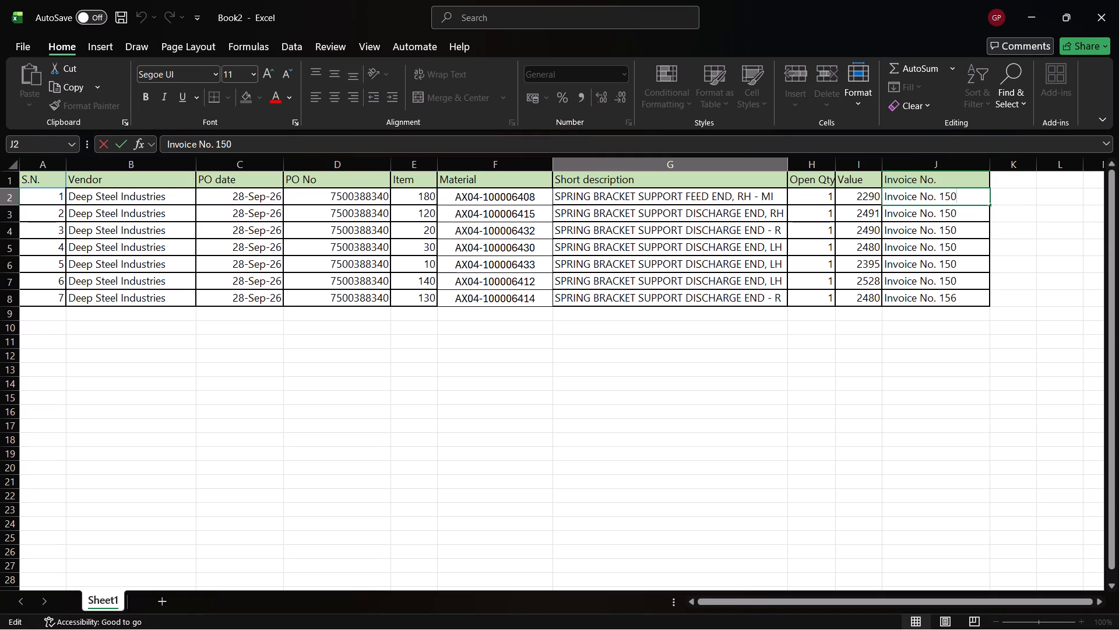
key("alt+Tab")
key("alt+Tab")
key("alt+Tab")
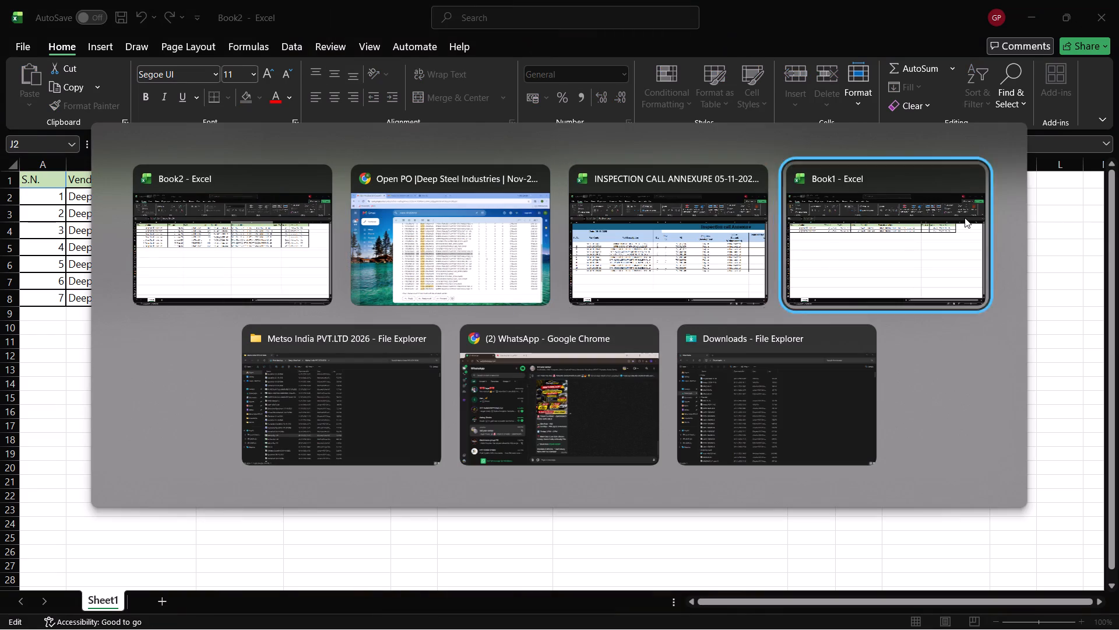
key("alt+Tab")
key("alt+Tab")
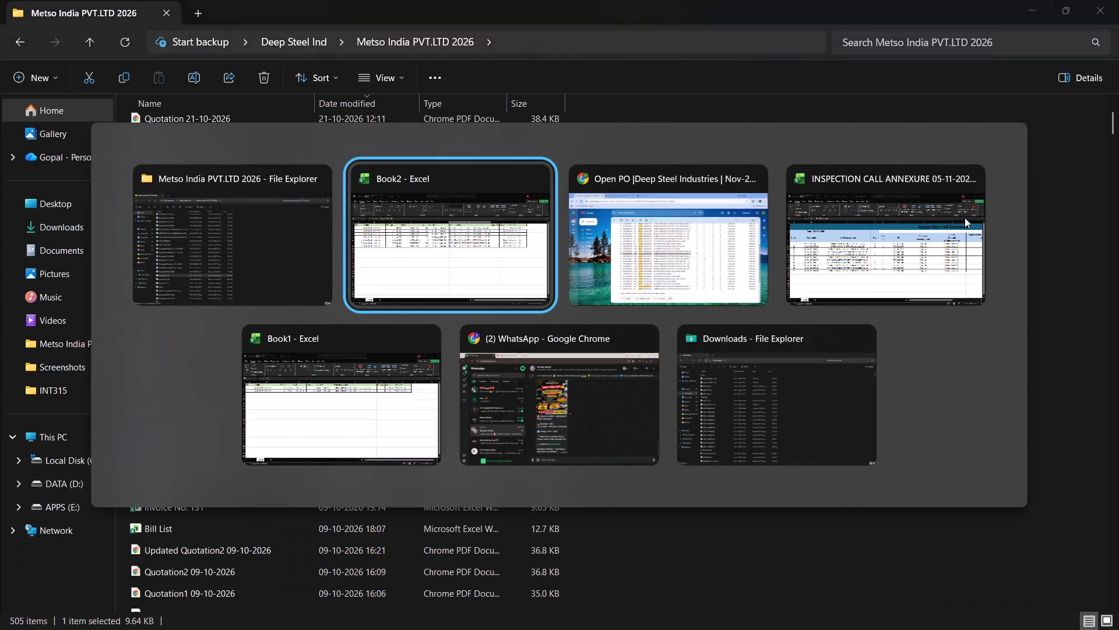
Save Book2 to the Desktop as an Excel workbook named Invoice No. 150.
key("ctrl+s")
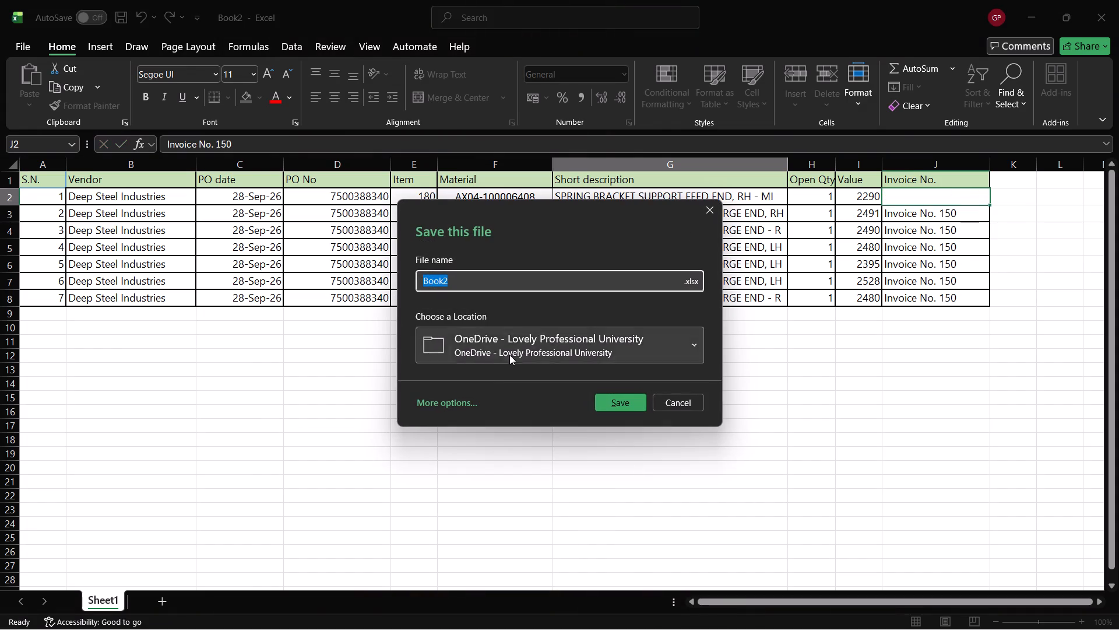
left_click(440, 395)
left_click(433, 400)
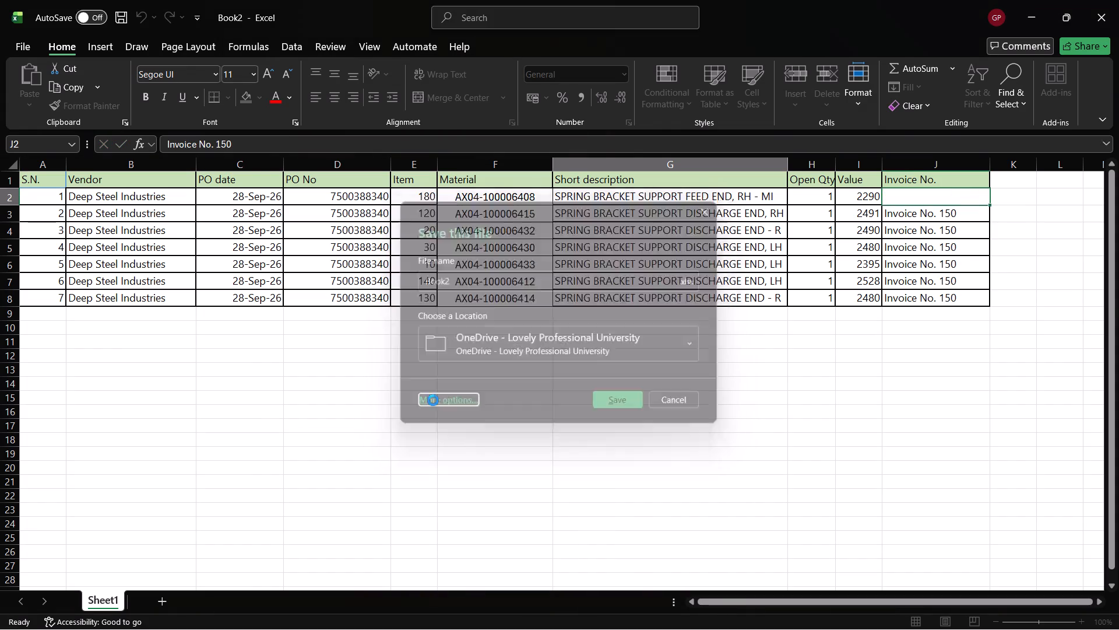
left_click(69, 262)
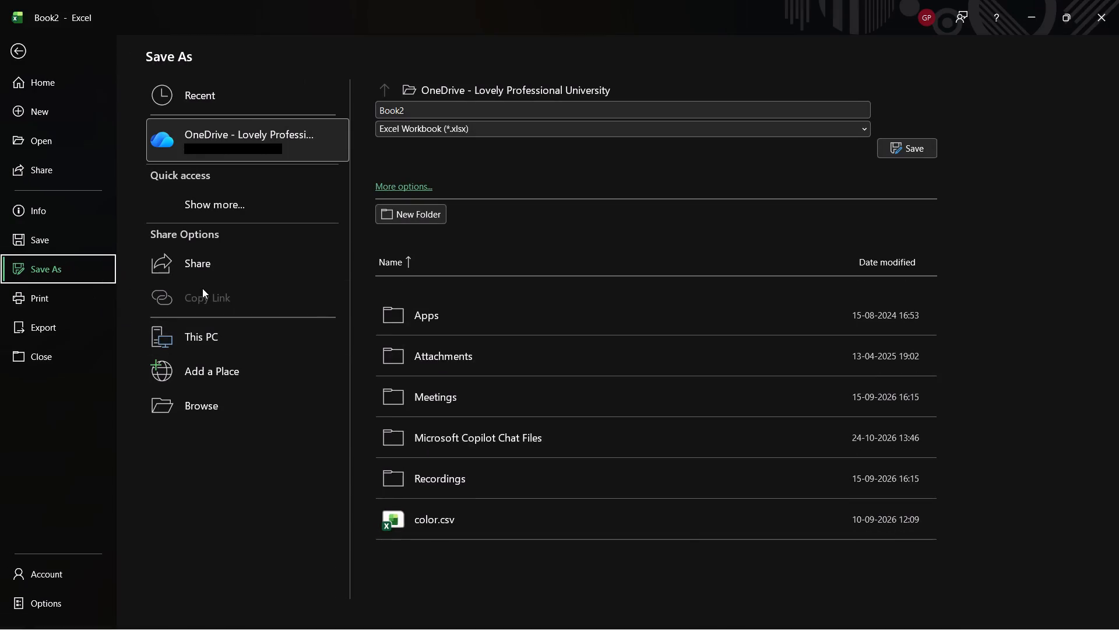
left_click(229, 328)
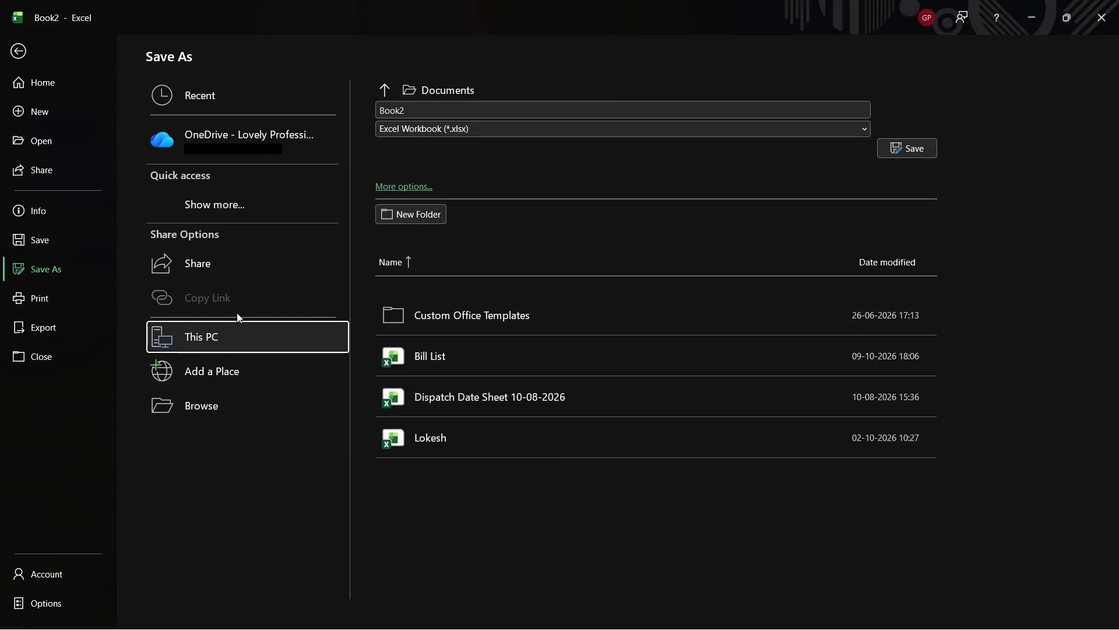
double_click(224, 334)
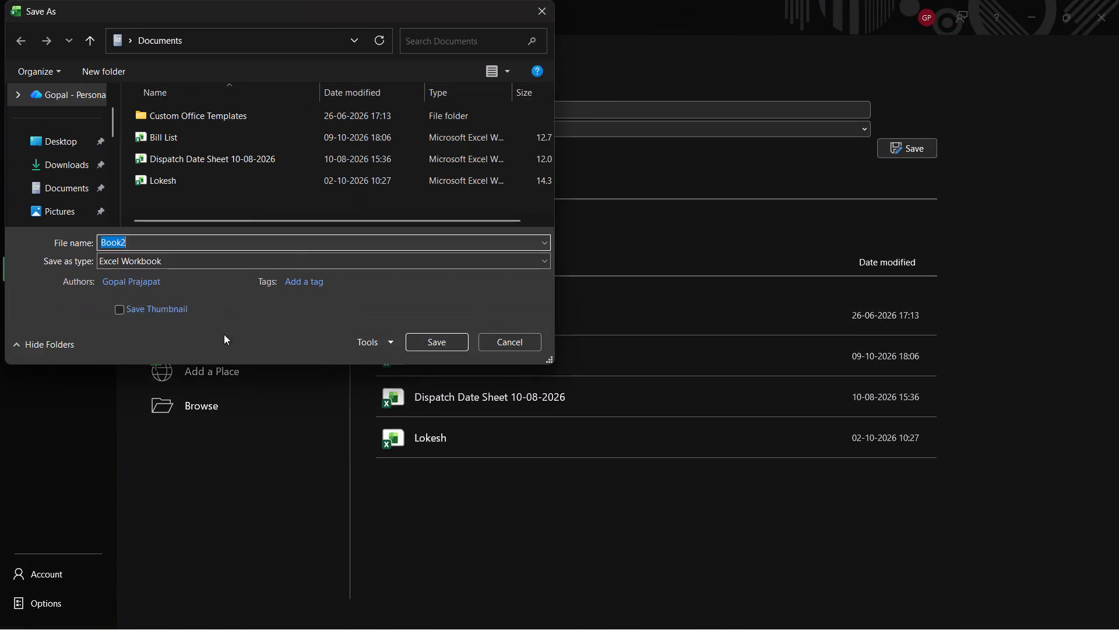
left_click(62, 144)
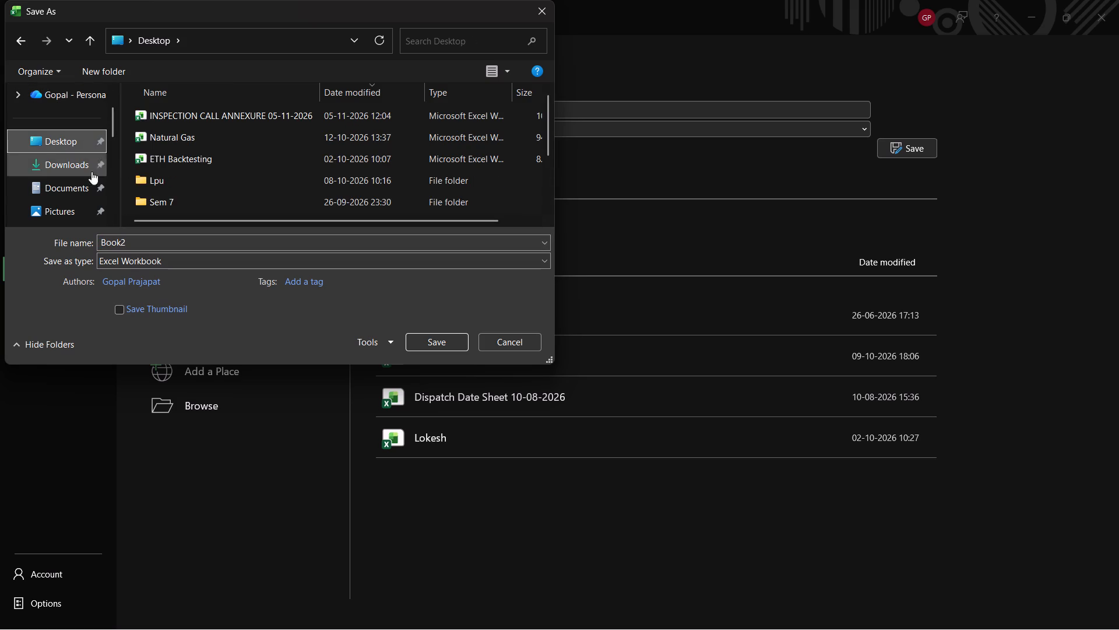
left_click(231, 237)
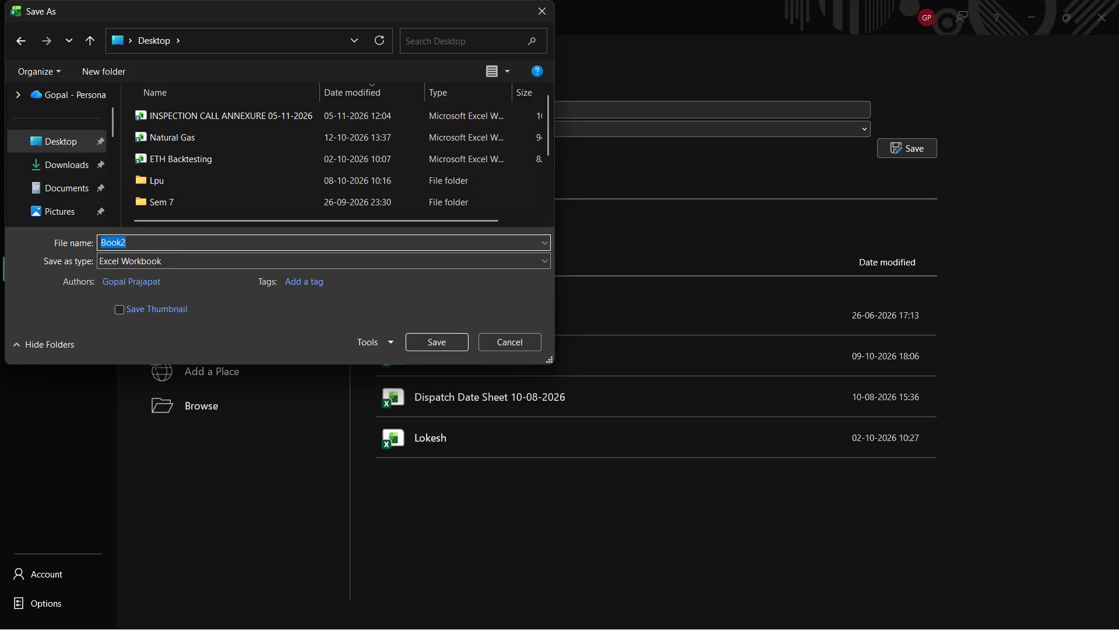
key("ctrl+v")
key("ctrl+v")
type("Invoice")
key("space")
type("No. 150")
key("Return")
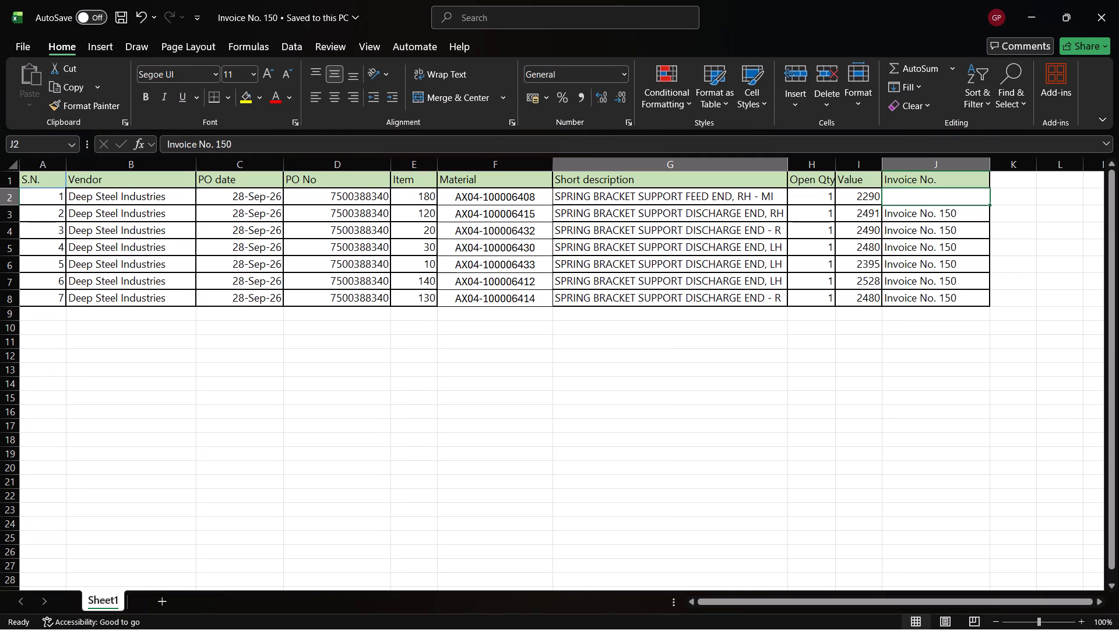
Enter Invoice No. 150 in cell J2 of the Invoice No. column.
left_click(923, 239)
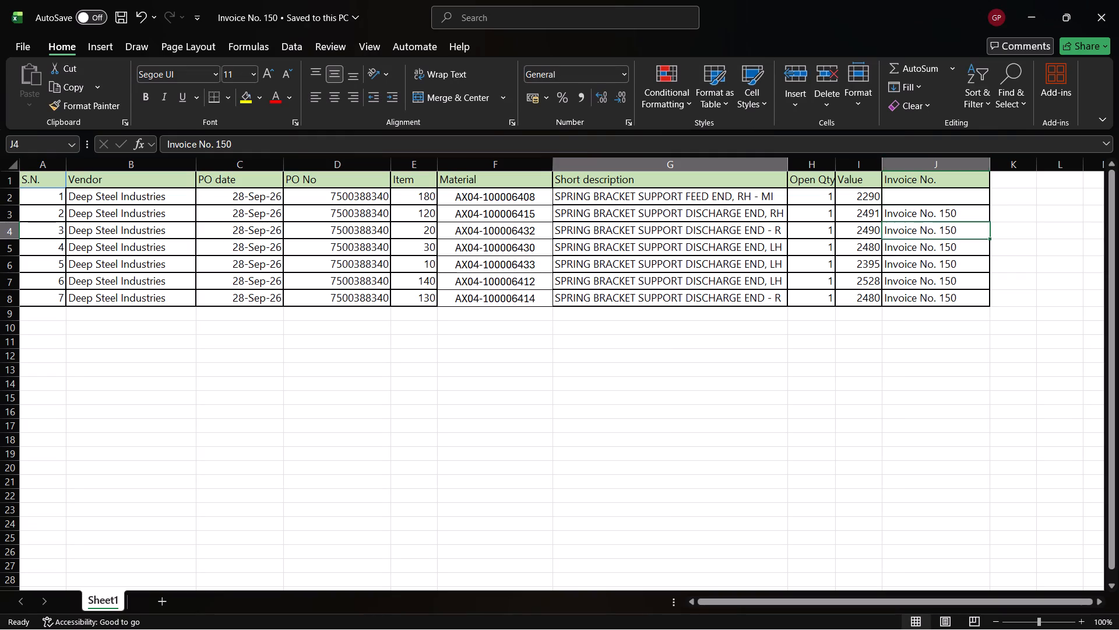
left_click(940, 203)
type("150")
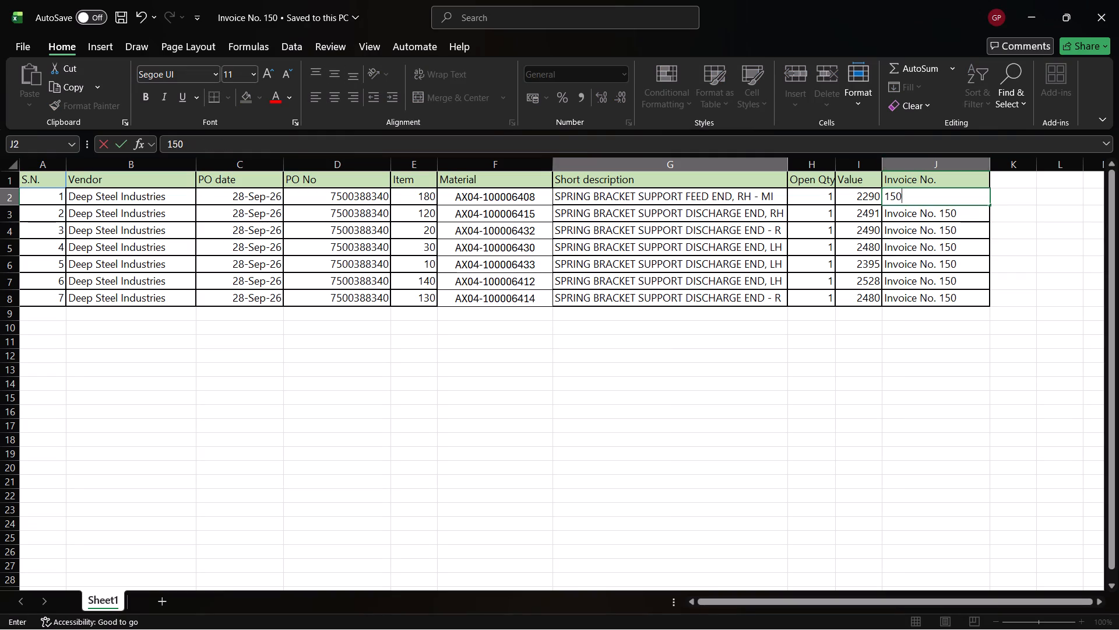
key("Left")
key("Left")
key("Right")
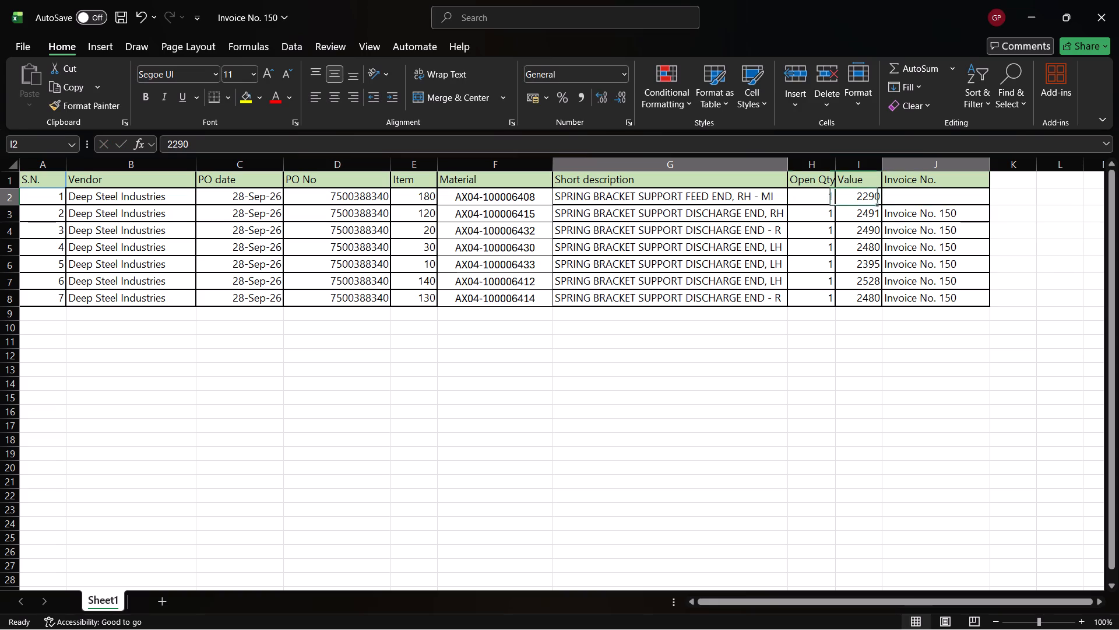
key("Right")
key("shift+i")
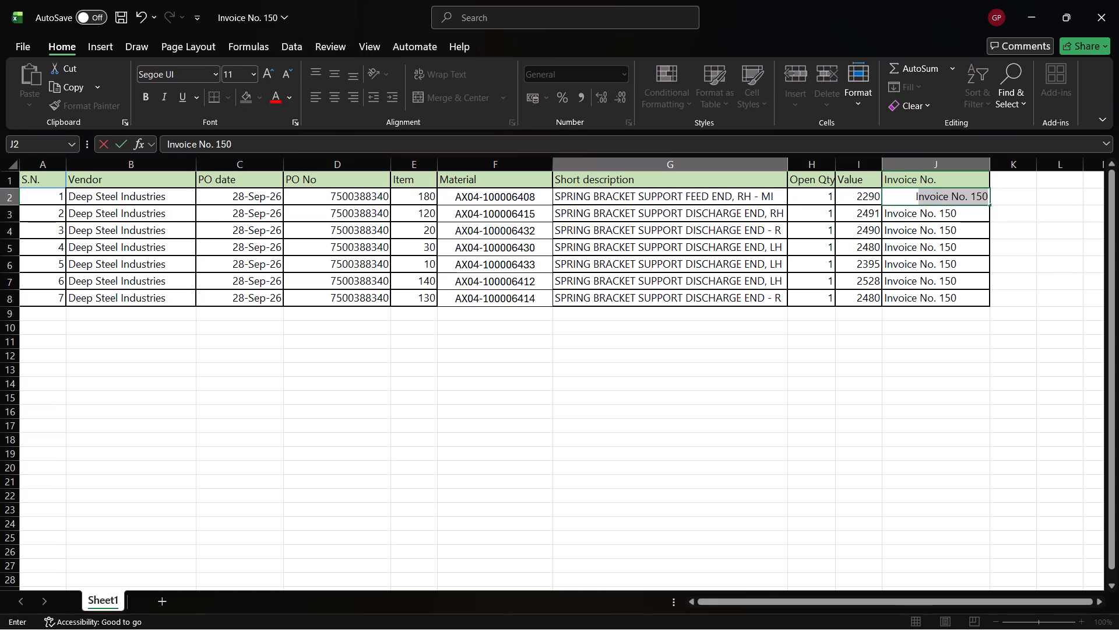
left_click(996, 435)
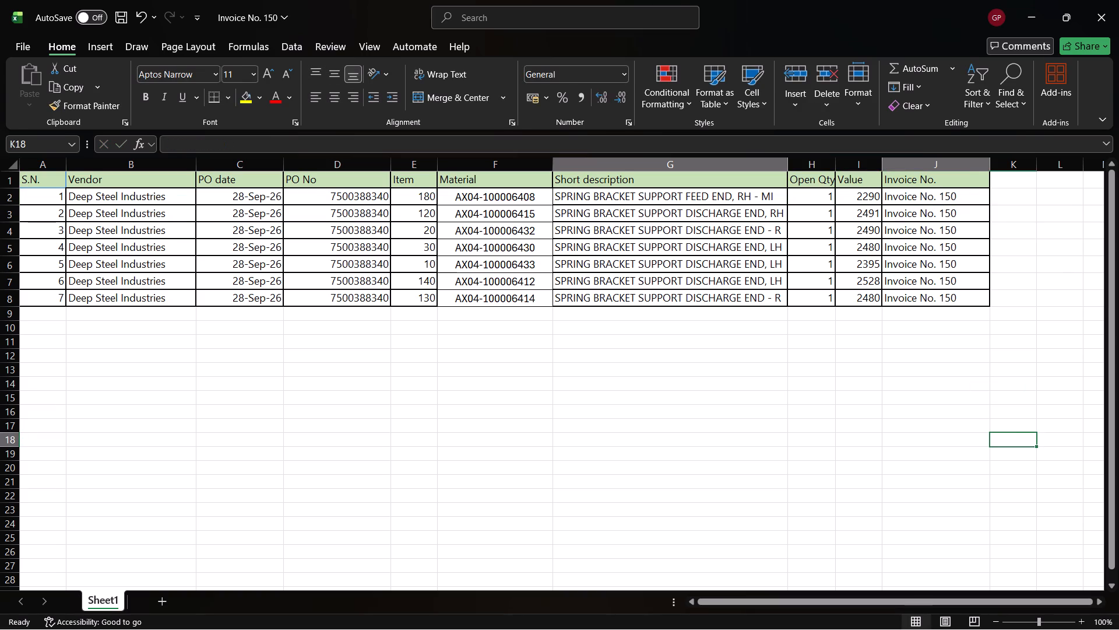
Centre the contents of the whole table, A1 to J8, horizontally.
scroll(884, 377, "right", 5)
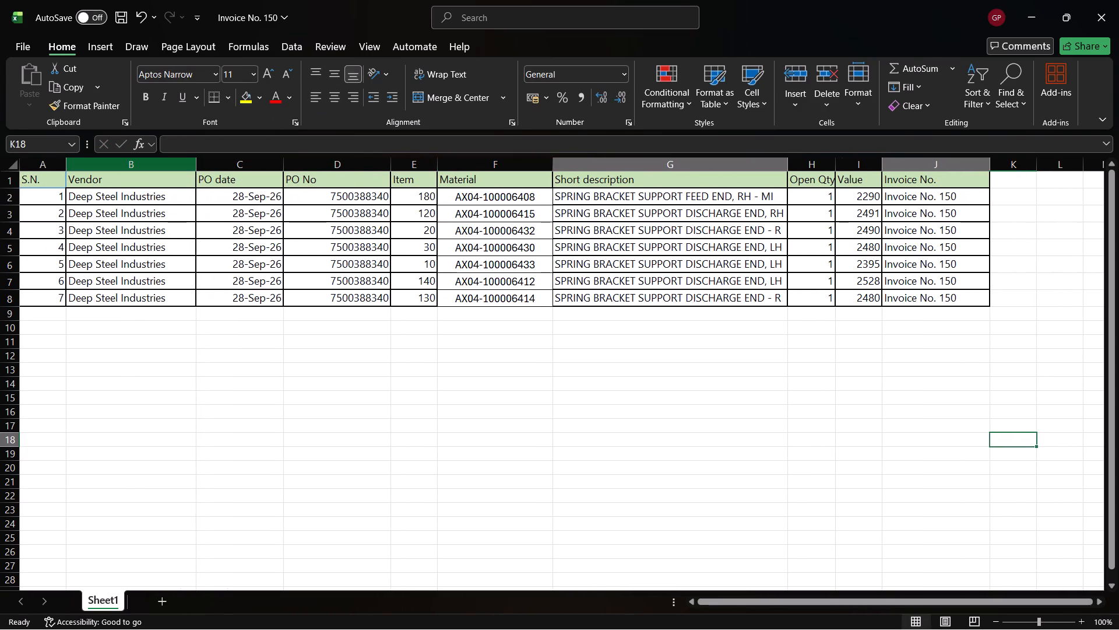
left_click_drag(20, 178, 772, 296)
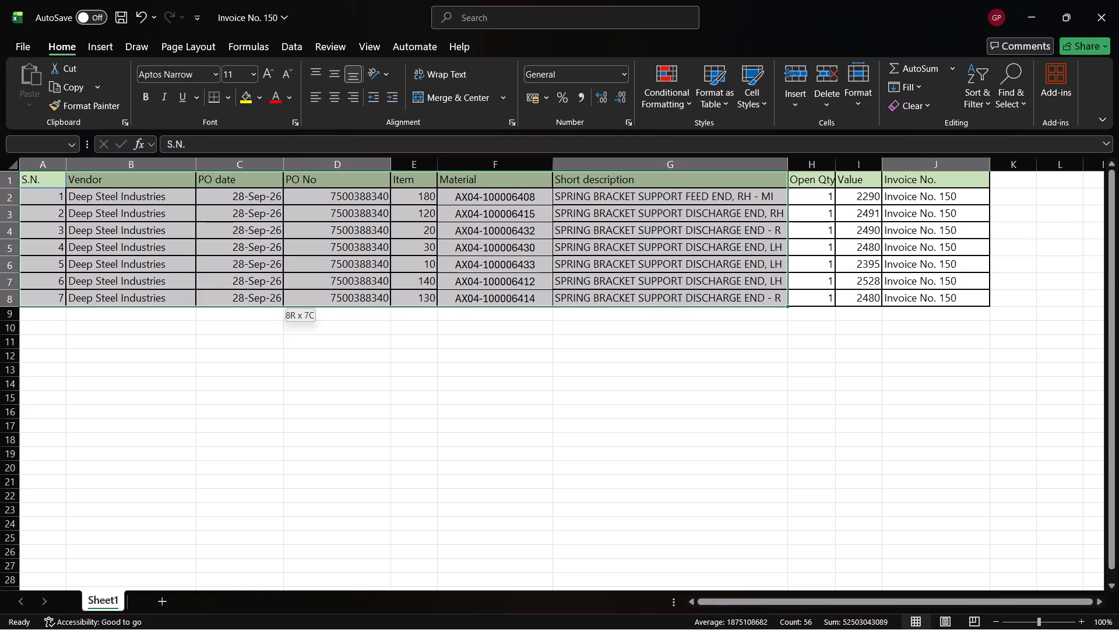
left_click_drag(772, 296, 901, 300)
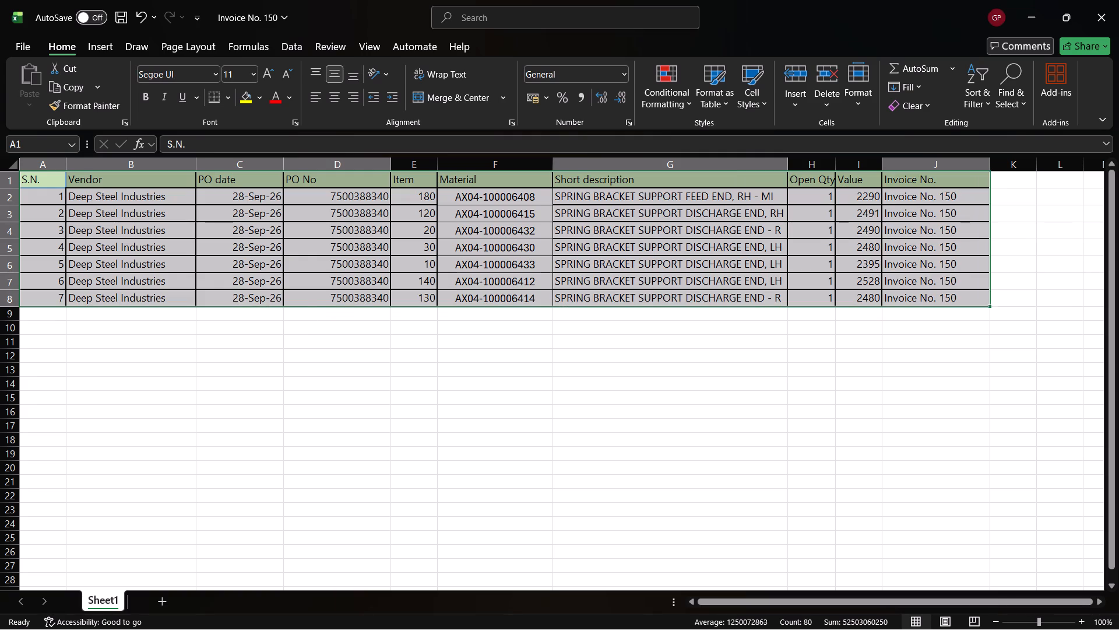
left_click(332, 96)
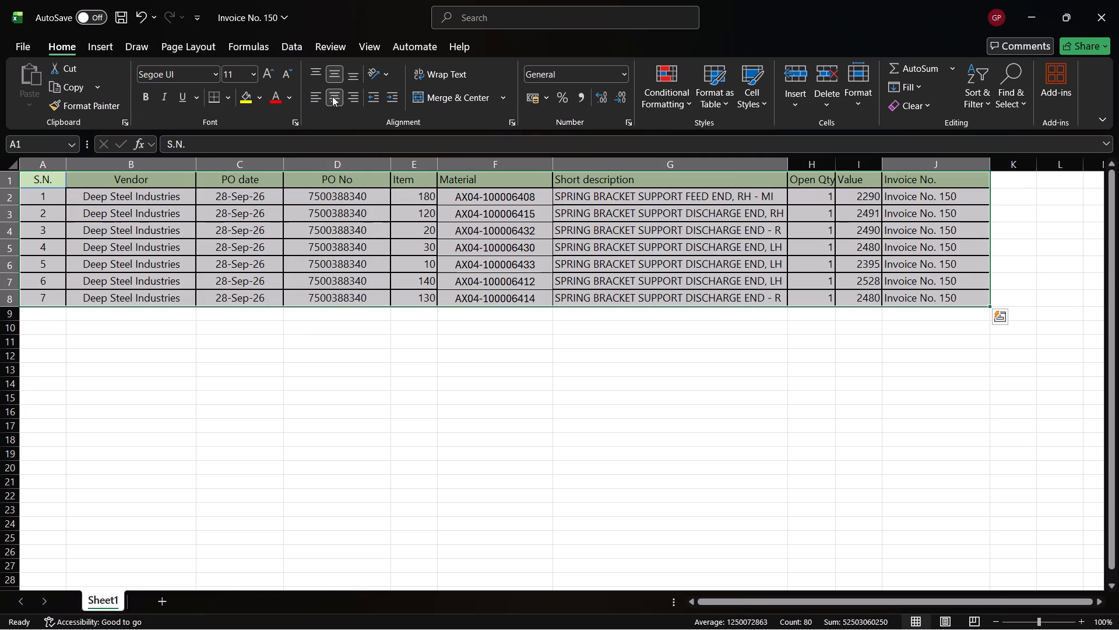
Save the Invoice No. 150 workbook and close it.
key("ctrl+s")
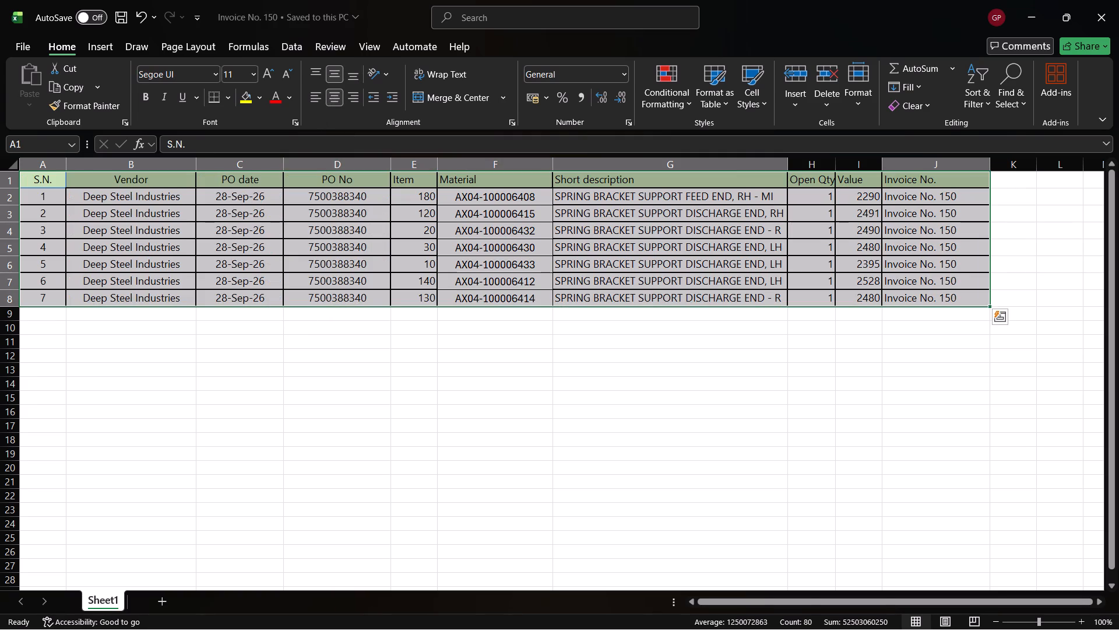
left_click(586, 370)
left_click(1118, 0)
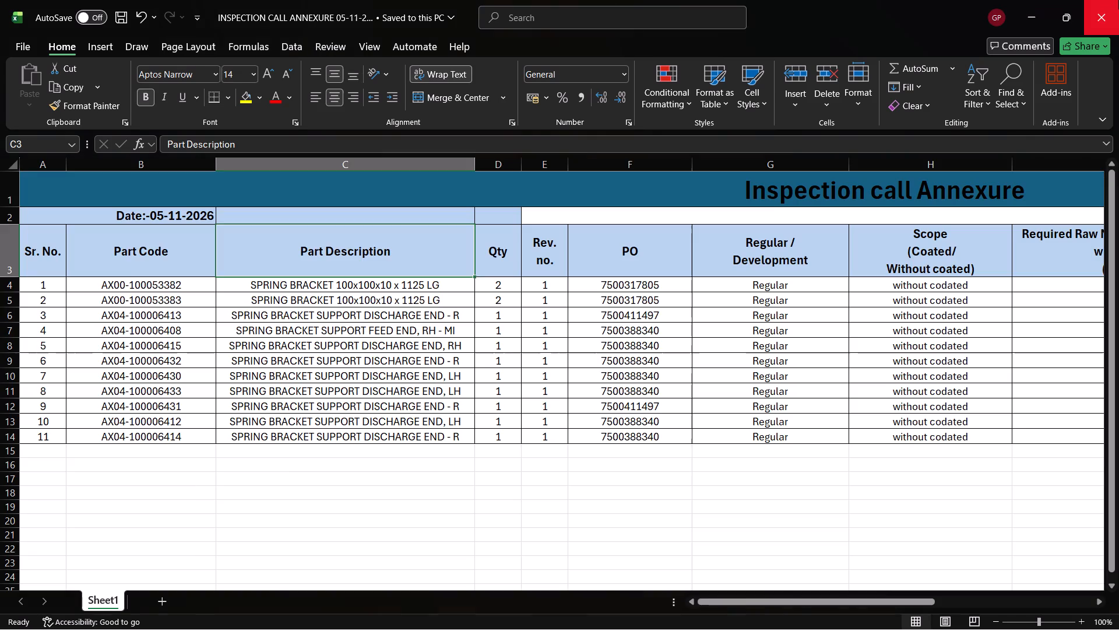
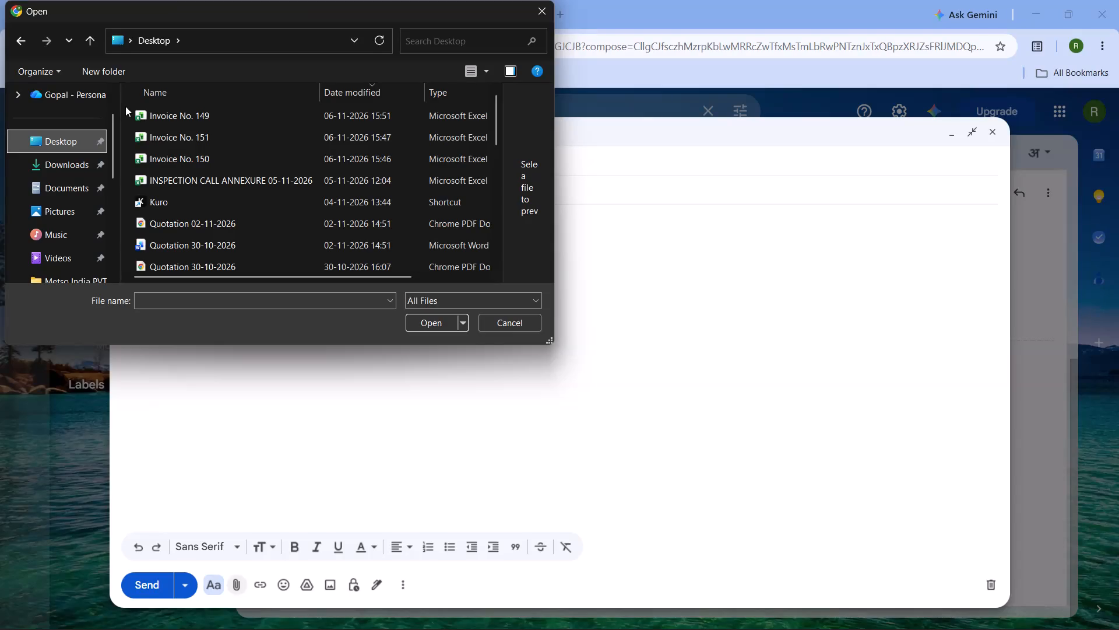
Select the Invoice No. 149 workbook from the Desktop as an attachment for the new Gmail message.
left_click_drag(129, 111, 234, 183)
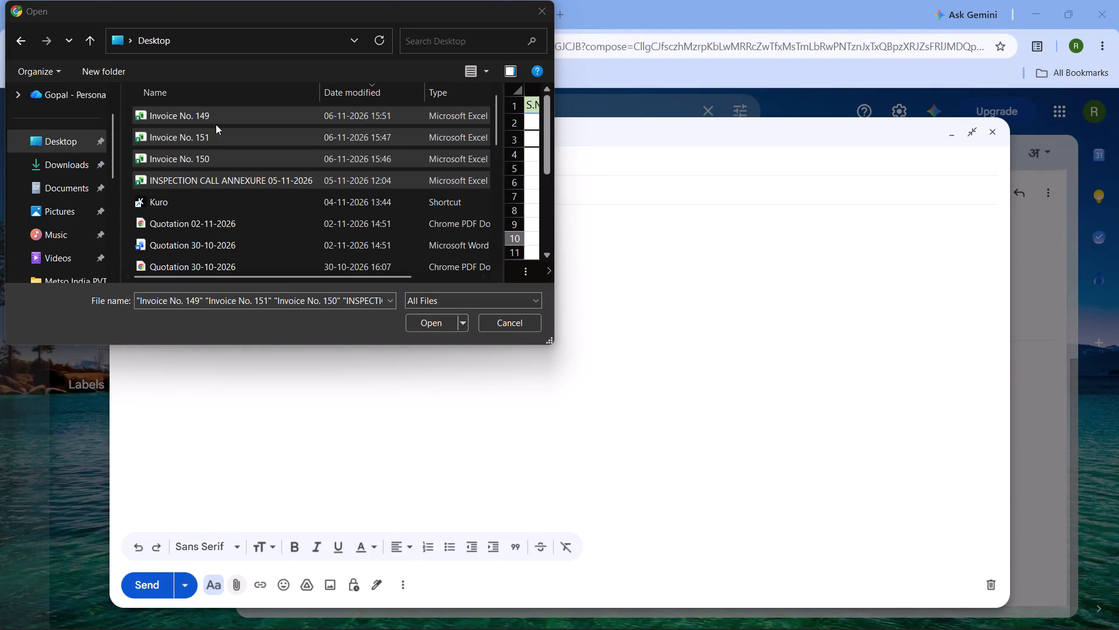
left_click_drag(128, 108, 176, 127)
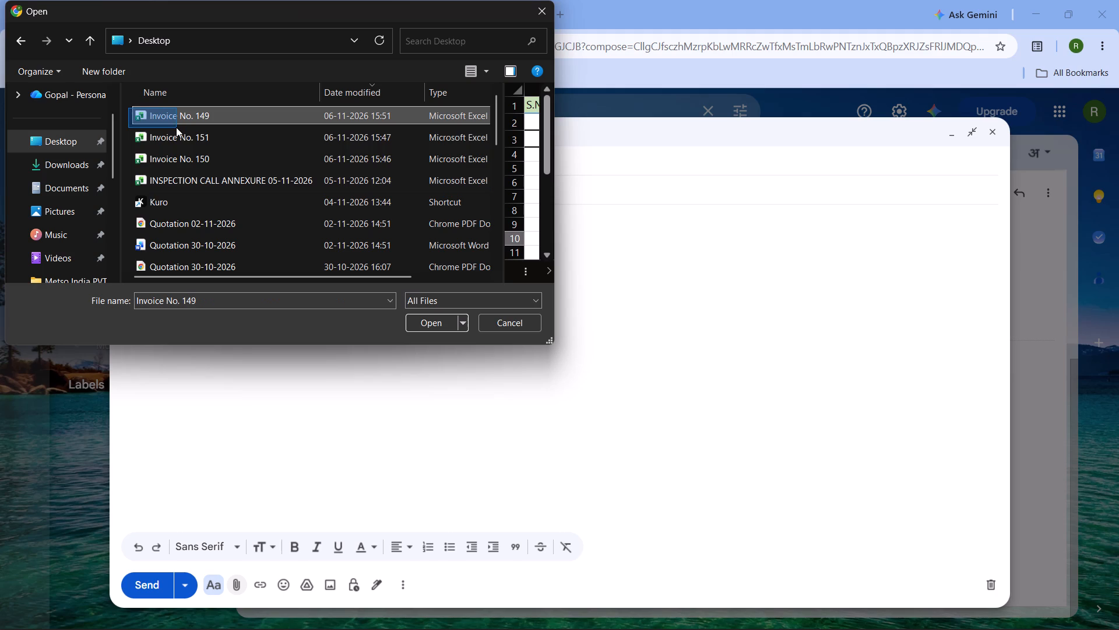
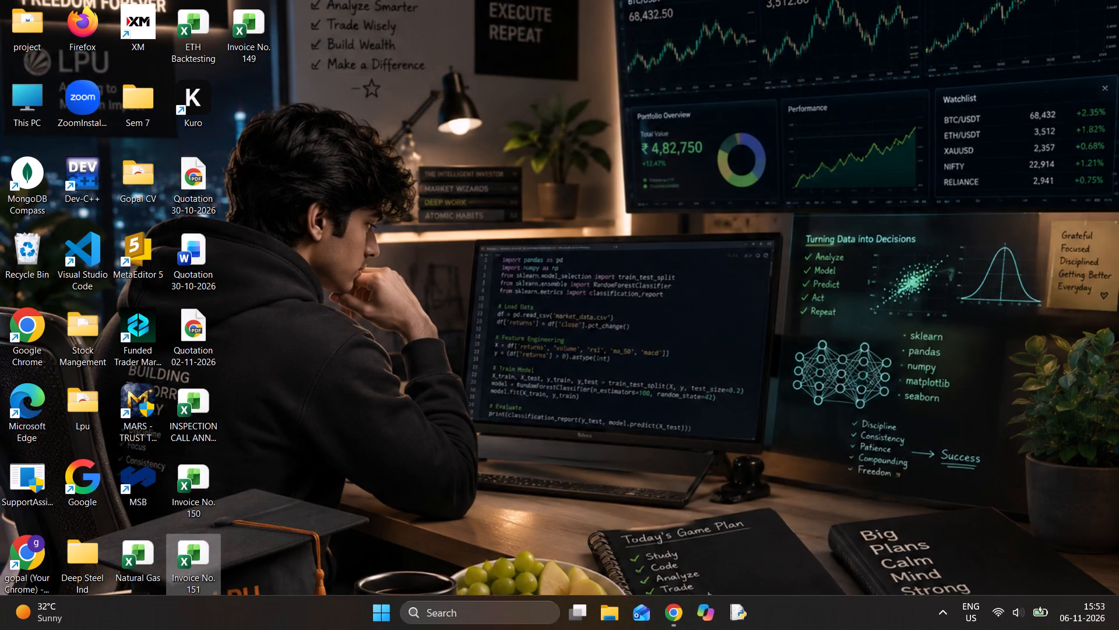
Shut down the computer from the desktop.
key("alt+F4")
key("Return")
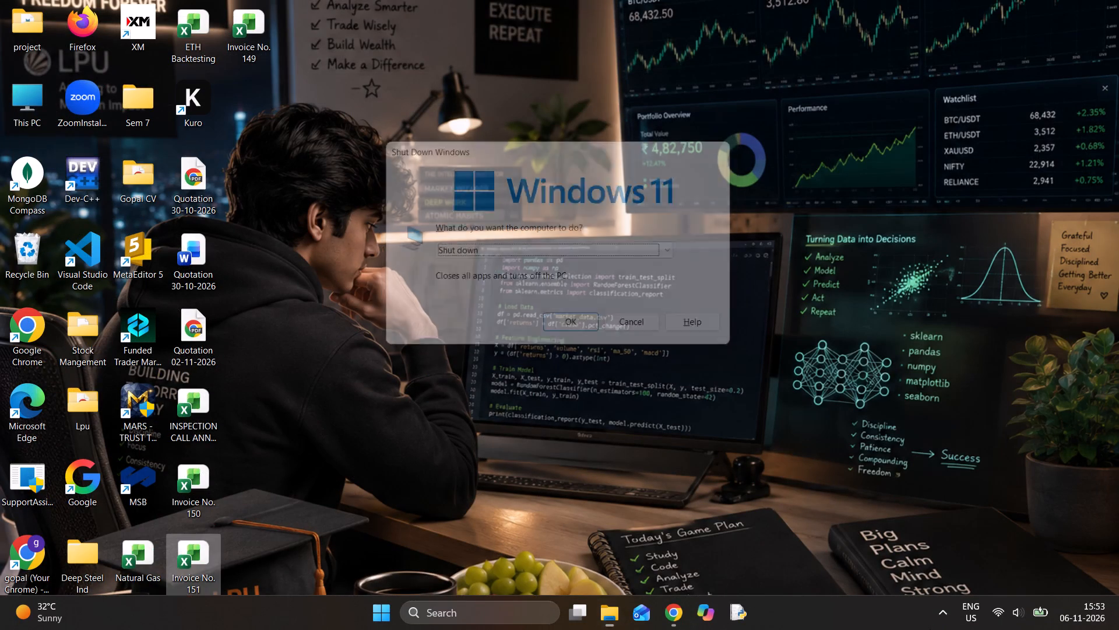